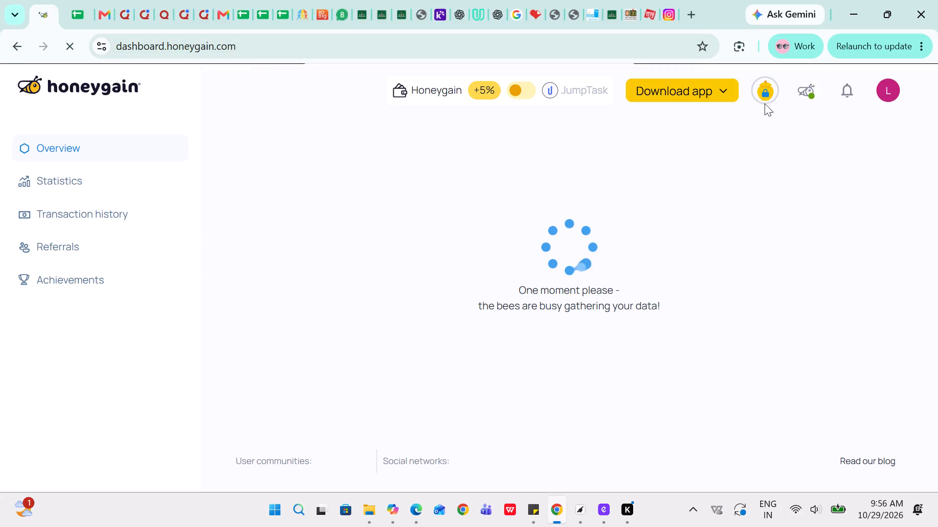
View the locked honey pot reward on the Honeygain dashboard, closing its pop-up after checking it.
{"action": "left_click", "coordinate": [766, 93]}
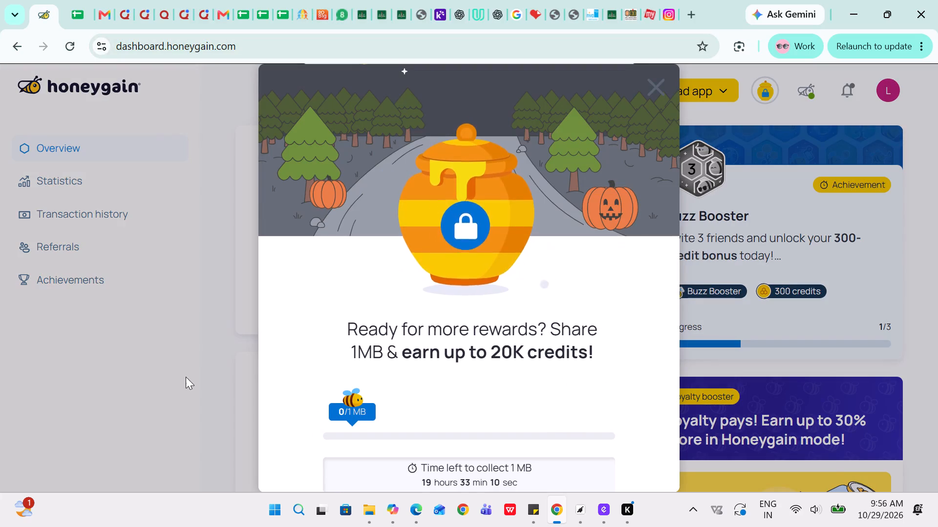
{"action": "left_click", "coordinate": [185, 377]}
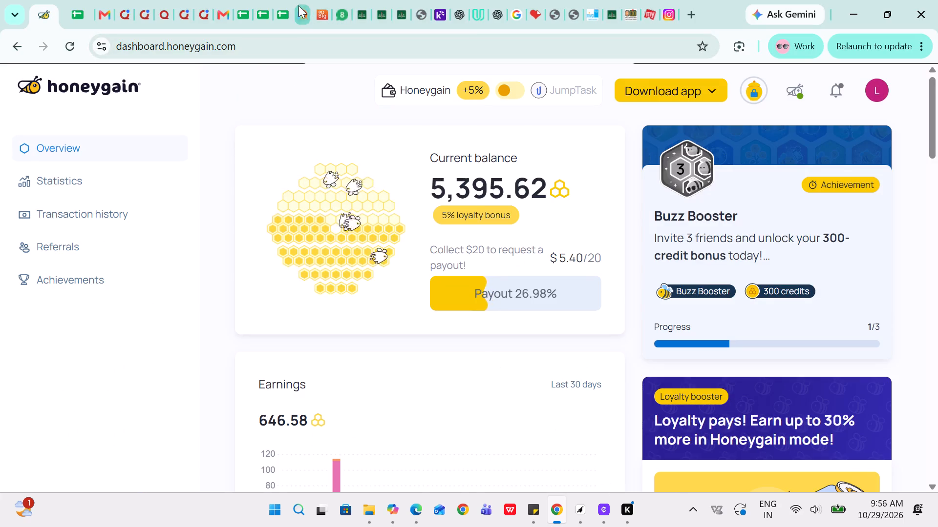
Switch to the open Insurance Samadhan admin page listing all complaints.
{"action": "left_click", "coordinate": [298, 1]}
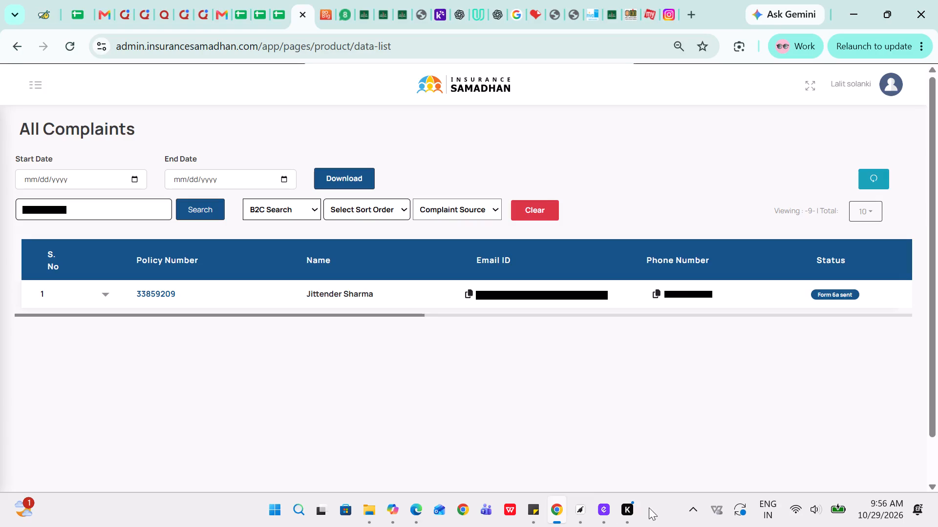
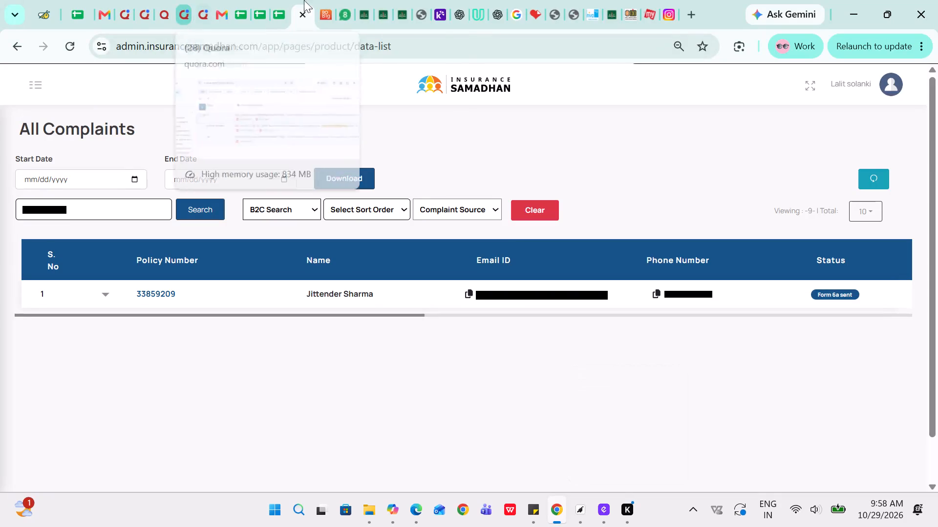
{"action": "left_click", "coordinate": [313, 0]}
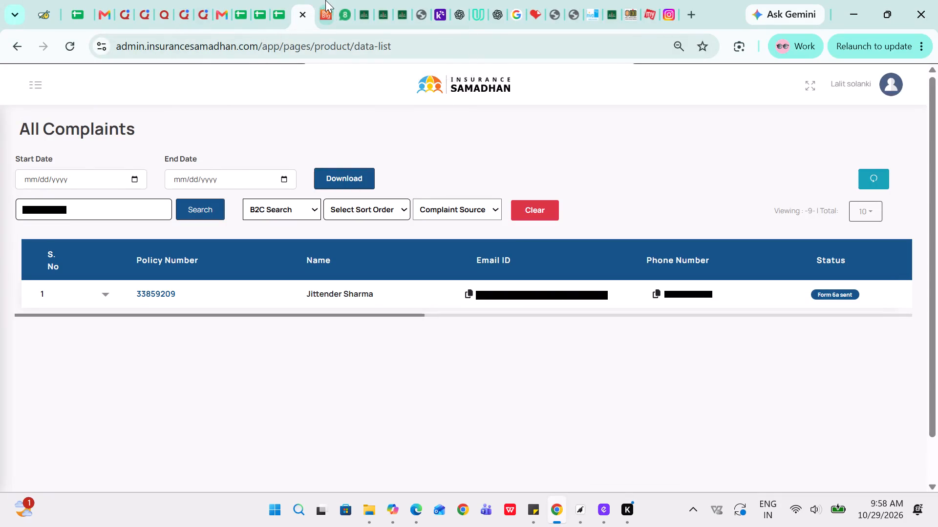
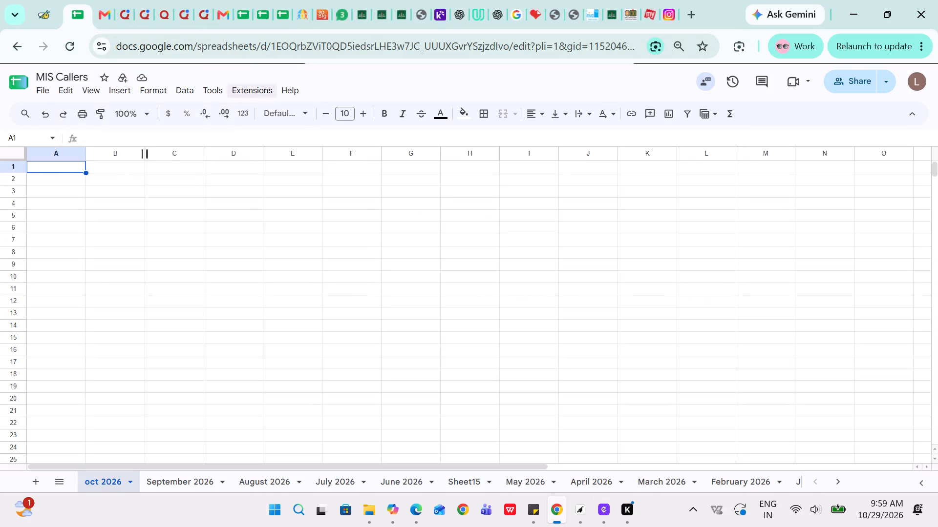
Switch to the open Gmail page and return from the open Quora email to the inbox message list.
{"action": "scroll", "coordinate": [366, 163], "scroll_direction": "up", "scroll_amount": 4}
{"action": "left_click", "coordinate": [100, 0]}
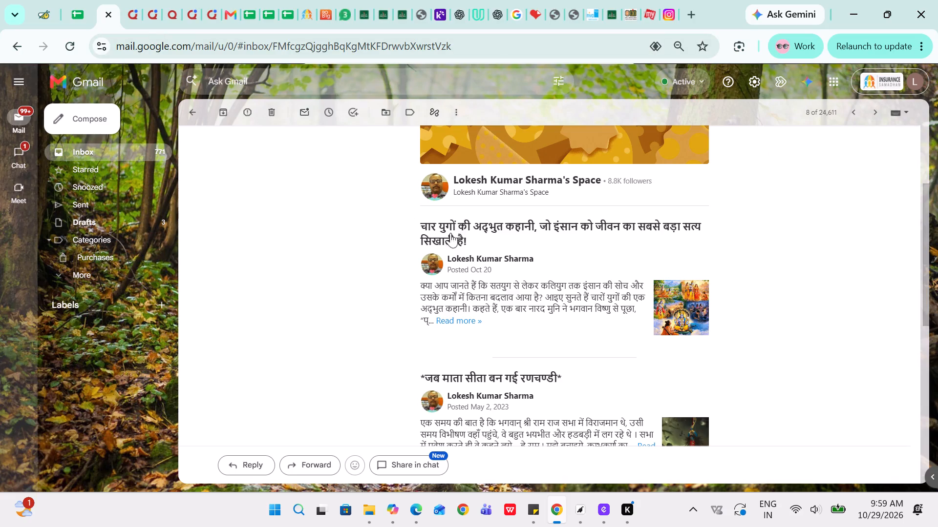
{"action": "left_click", "coordinate": [121, 151]}
{"action": "scroll", "coordinate": [429, 237], "scroll_direction": "up", "scroll_amount": 2}
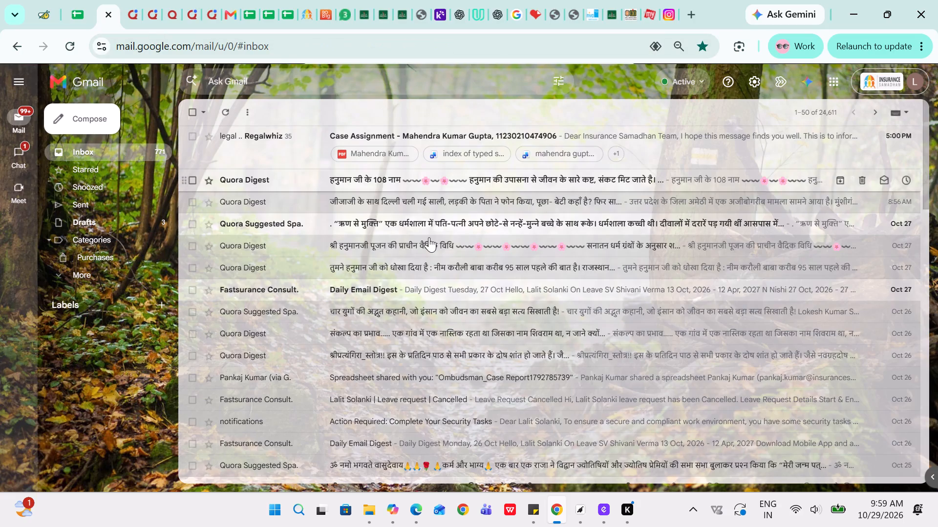
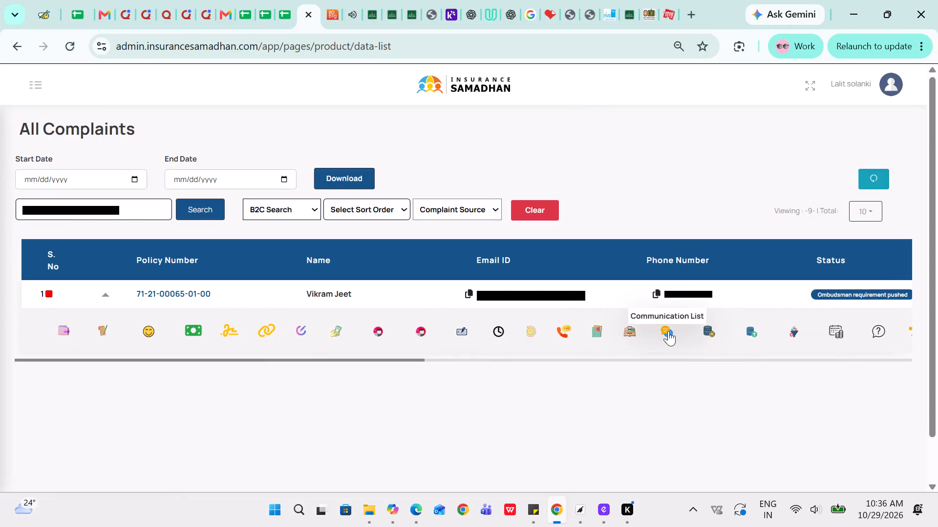
Read the latest entries in the listed complaint's Communication Log, especially the newest description, and close the log.
{"action": "left_click", "coordinate": [668, 329]}
{"action": "left_click_drag", "start_coordinate": [493, 295], "coordinate": [322, 297]}
{"action": "left_click", "coordinate": [524, 337]}
{"action": "left_click_drag", "start_coordinate": [491, 293], "coordinate": [359, 295]}
{"action": "left_click", "coordinate": [489, 315]}
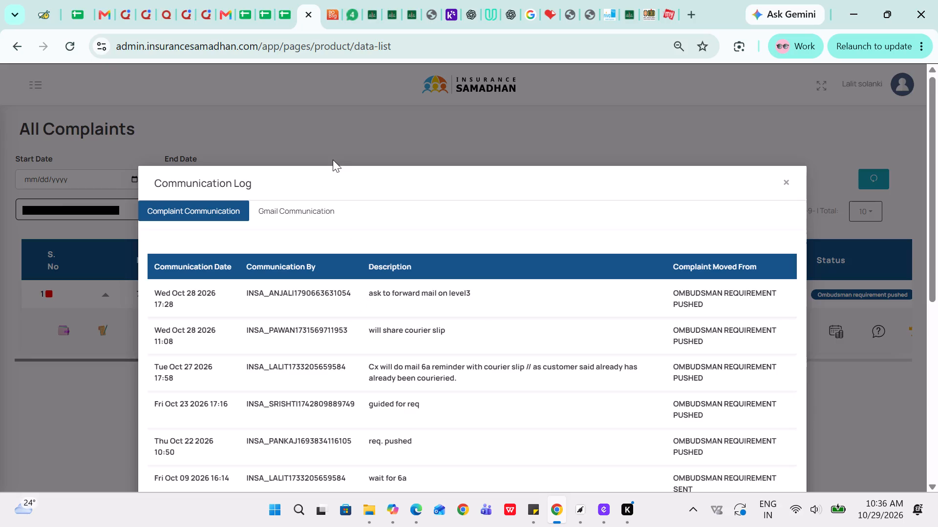
{"action": "left_click", "coordinate": [238, 86]}
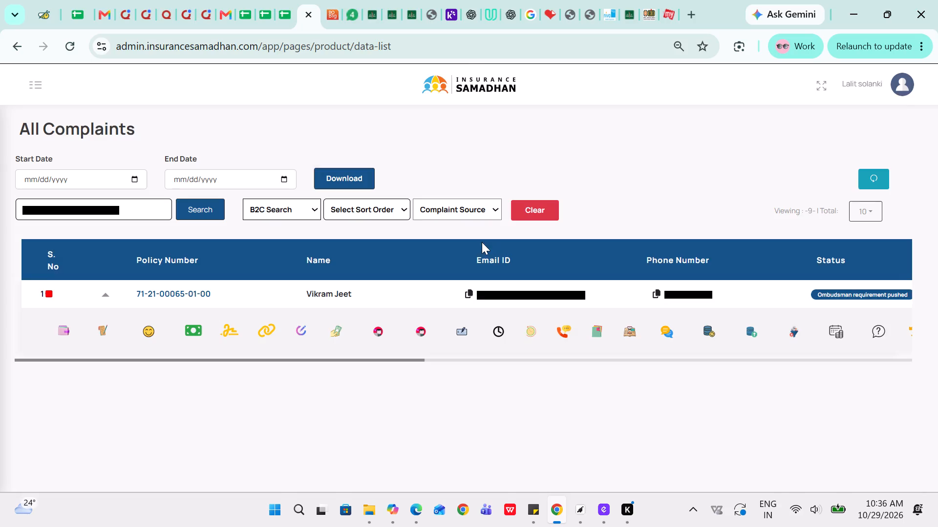
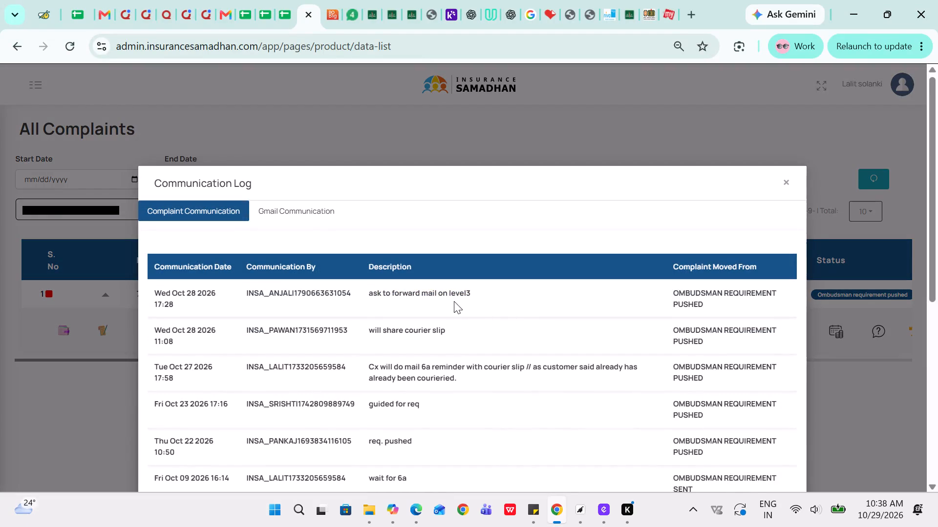
Read the description of the newest entry, dated Wed Oct 28 2026 17:28, in the complaint's communication log.
{"action": "left_click_drag", "start_coordinate": [368, 292], "coordinate": [485, 302]}
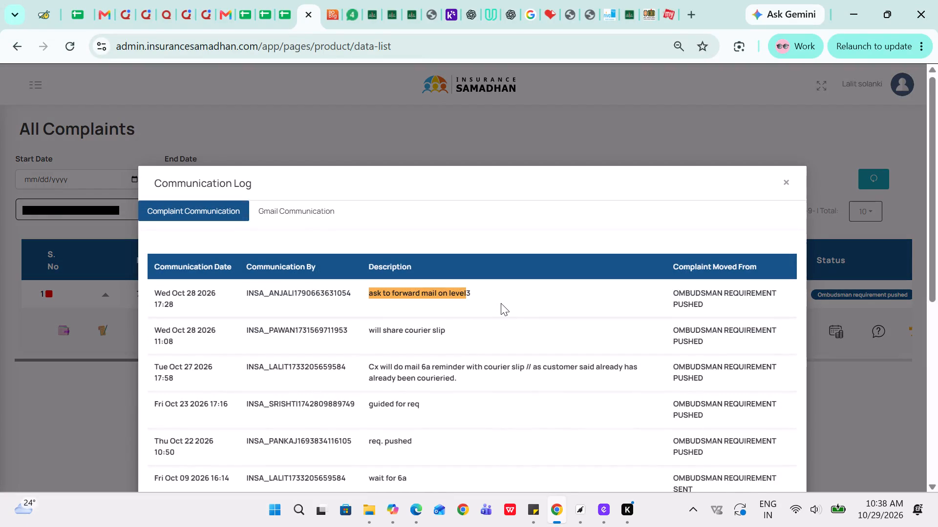
{"action": "left_click", "coordinate": [501, 303]}
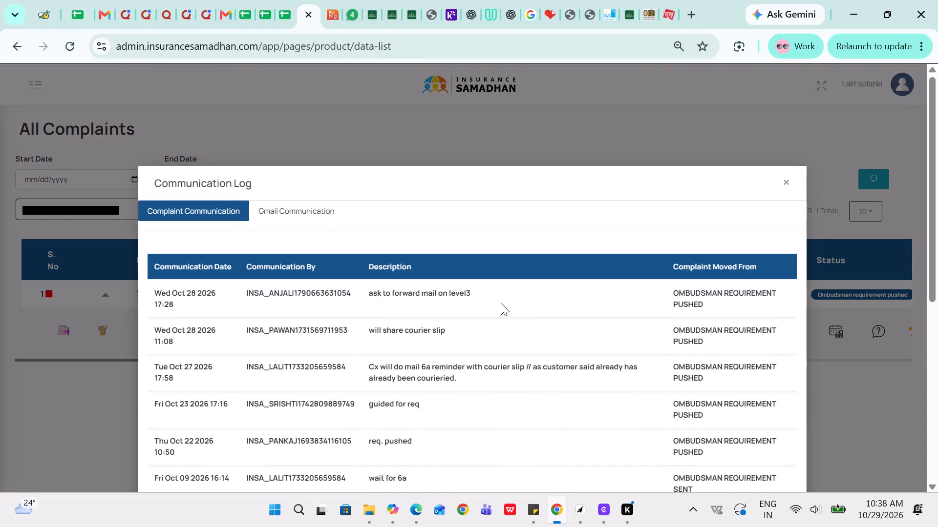
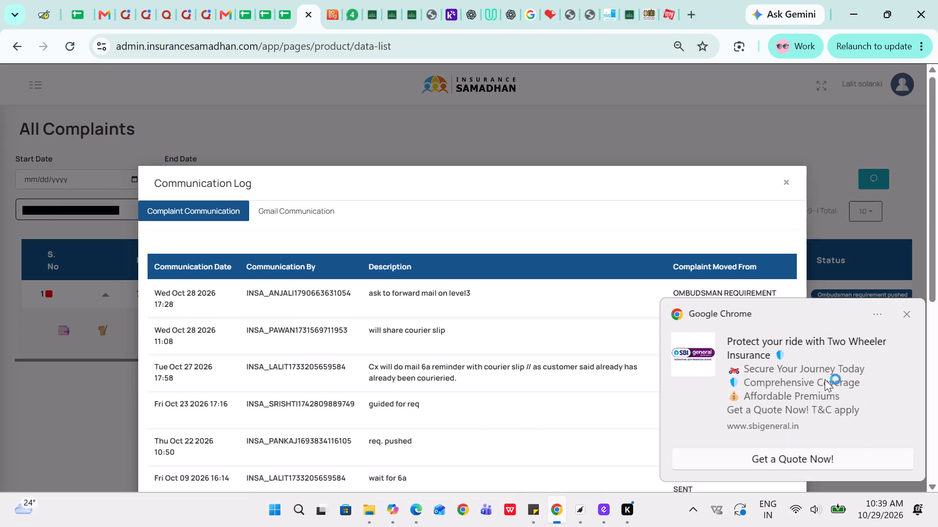
Close the communication log, dismiss the insurance advert notification, and copy the complainant's phone number from the listed complaint.
{"action": "left_click", "coordinate": [357, 118]}
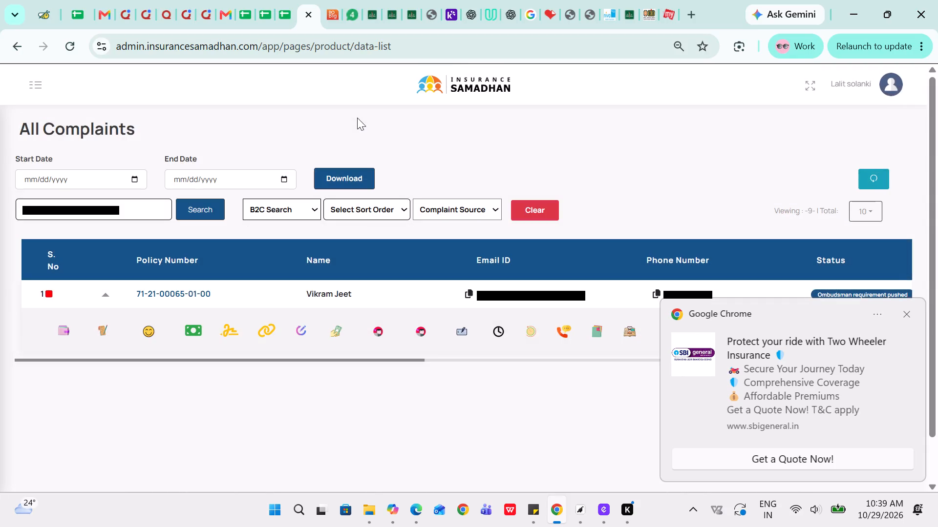
{"action": "left_click", "coordinate": [905, 315]}
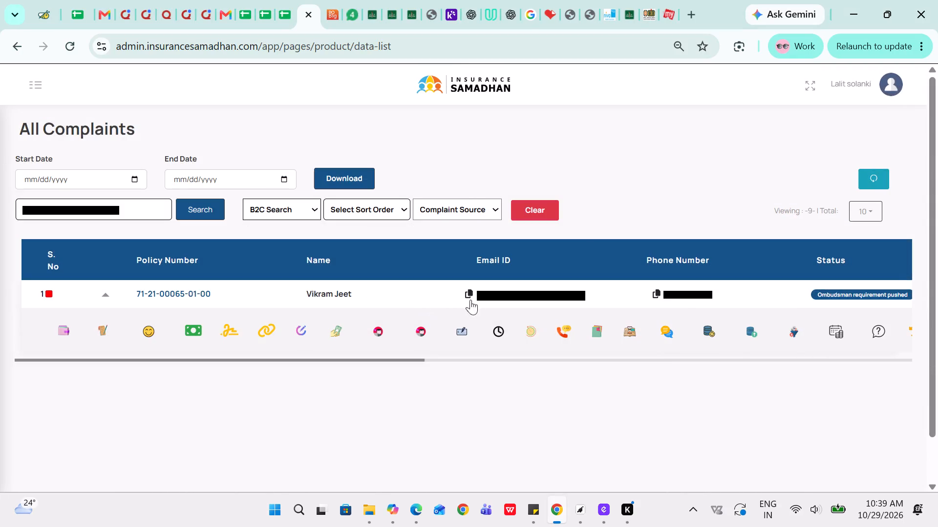
{"action": "left_click", "coordinate": [656, 293]}
Switch to the Smartflo live calls page, open the dialer, and paste the complainant's copied phone number as the number to call.
{"action": "left_click", "coordinate": [324, 0]}
{"action": "left_click", "coordinate": [762, 78]}
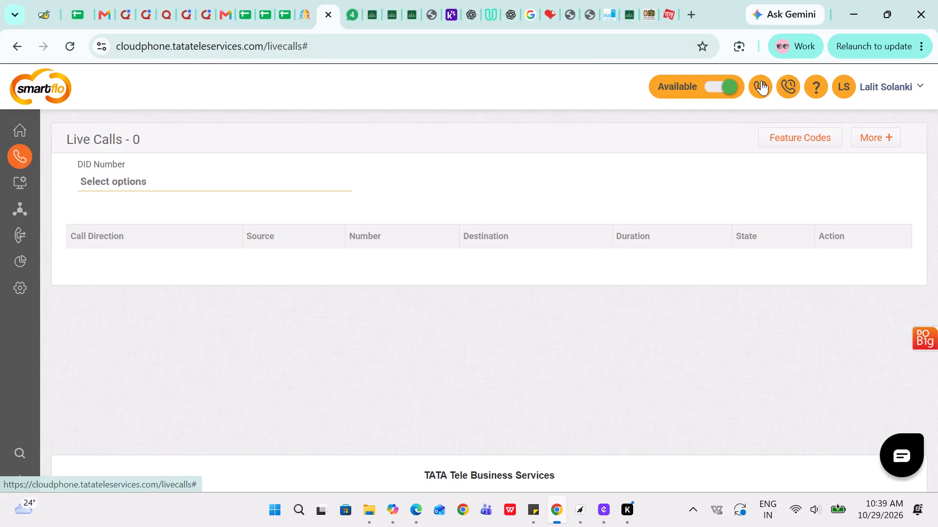
{"action": "left_click", "coordinate": [430, 168]}
{"action": "left_click", "coordinate": [444, 152]}
{"action": "key", "text": "ctrl+v"}
{"action": "left_click", "coordinate": [428, 158]}
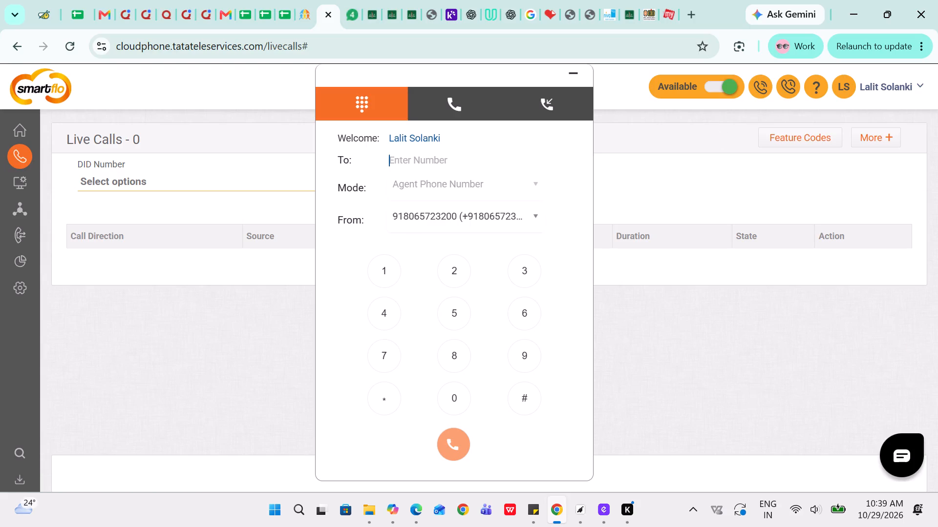
Enter the complainant's copied phone number in the Smartflo dialer and place the outgoing call.
{"action": "key", "text": "ctrl+v"}
{"action": "left_click", "coordinate": [450, 448]}
{"action": "left_click", "coordinate": [892, 362]}
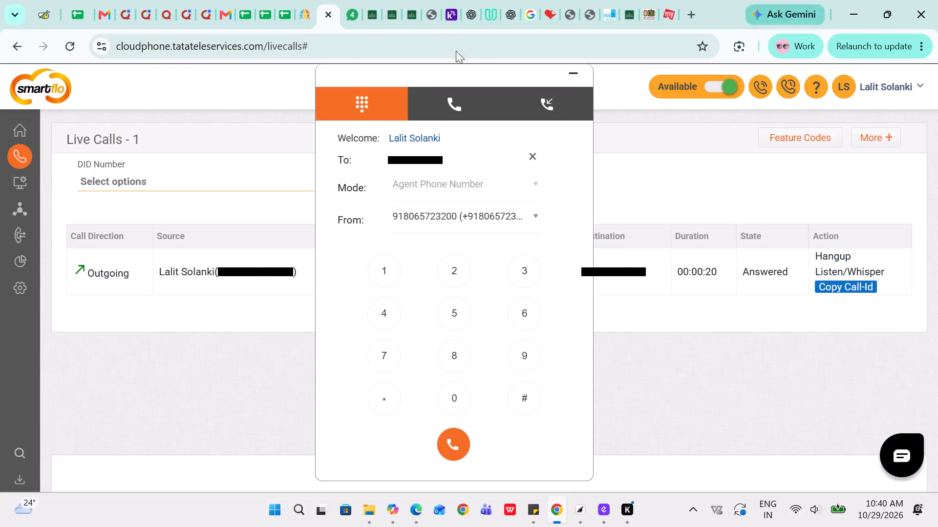
Return to the Insurance Samadhan All Complaints page and copy the complainant's email address from the listed complaint.
{"action": "left_click", "coordinate": [308, 0]}
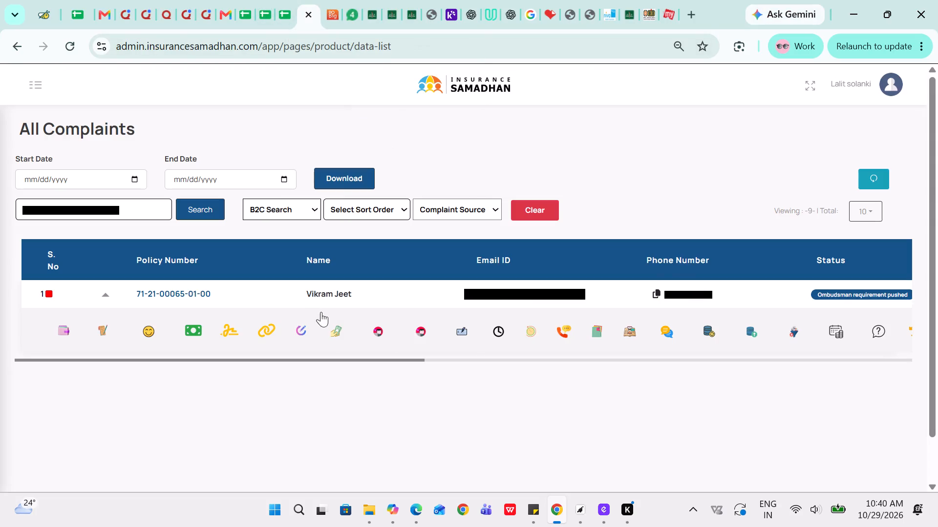
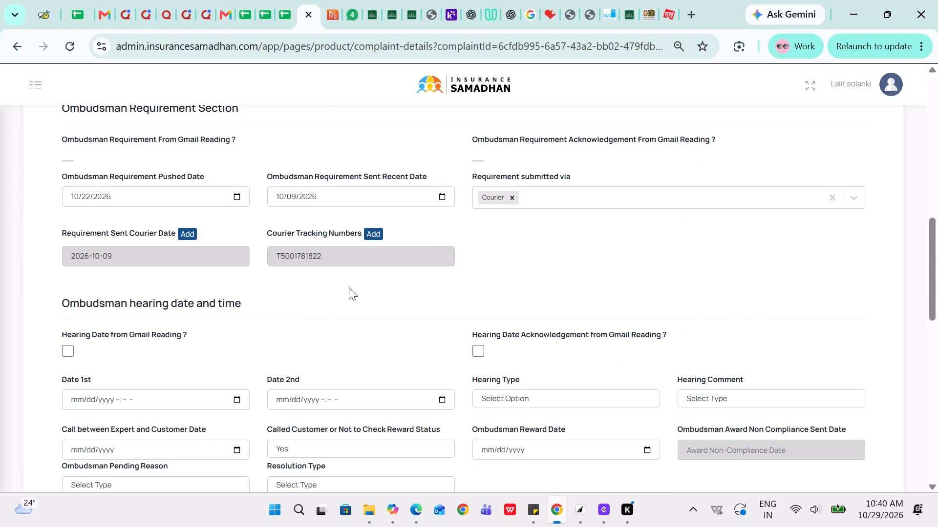
{"action": "scroll", "coordinate": [353, 287], "scroll_direction": "up", "scroll_amount": 9}
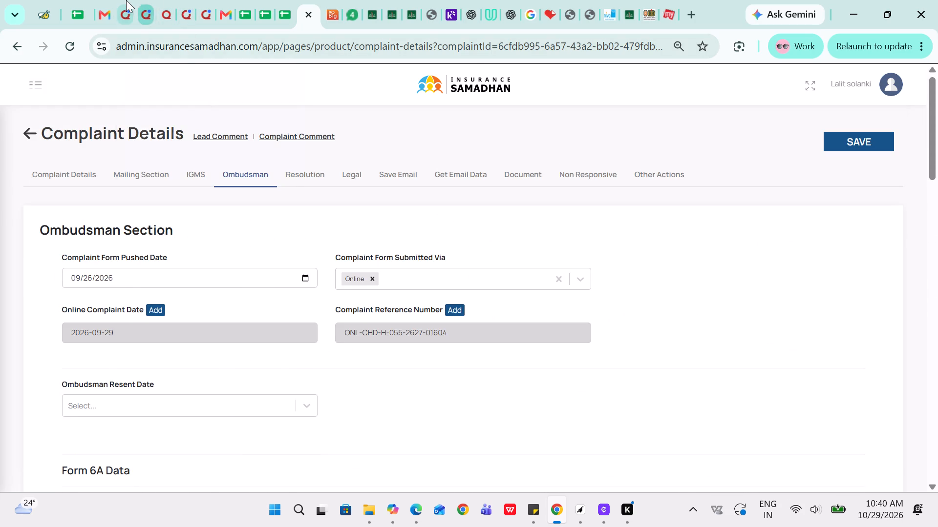
{"action": "left_click", "coordinate": [311, 133]}
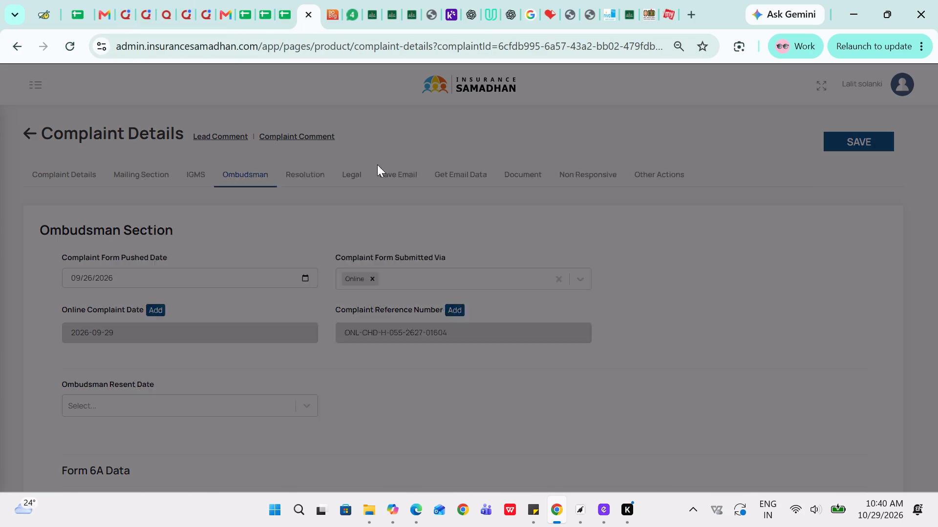
{"action": "left_click_drag", "start_coordinate": [512, 291], "coordinate": [415, 291]}
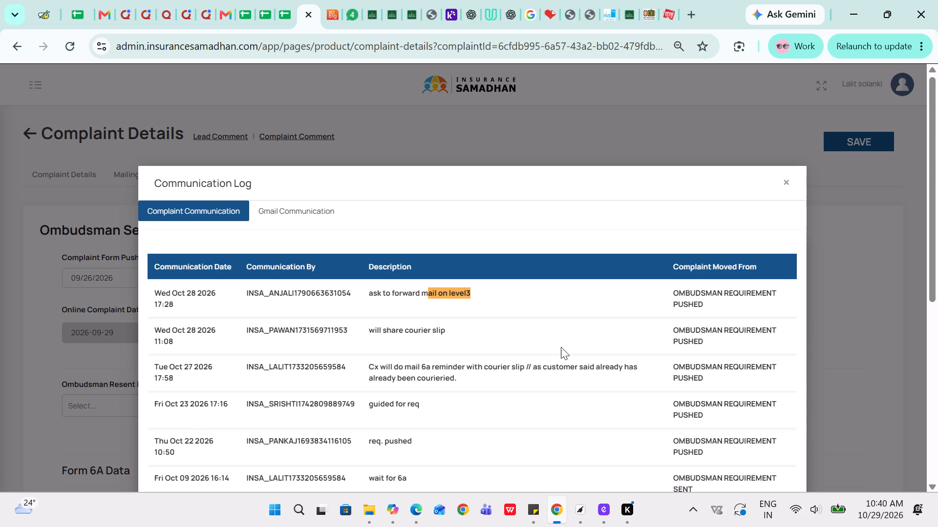
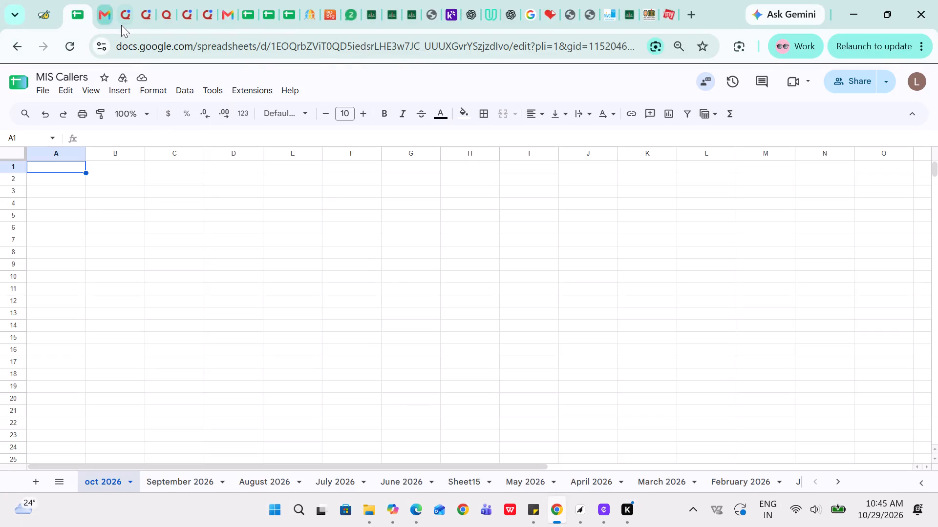
Switch to the Honeygain dashboard and view the locked honey pot reward again, closing its pop-up after checking it.
{"action": "left_click", "coordinate": [51, 0]}
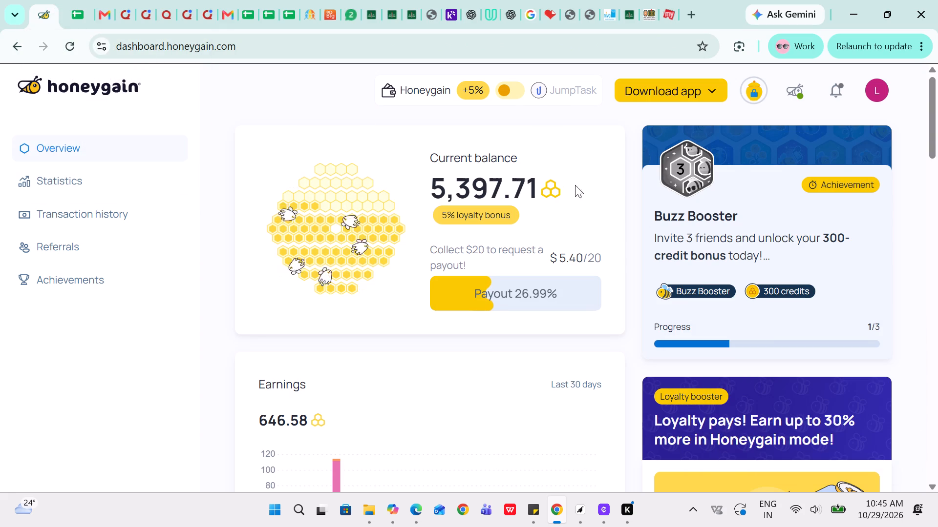
{"action": "left_click", "coordinate": [747, 92]}
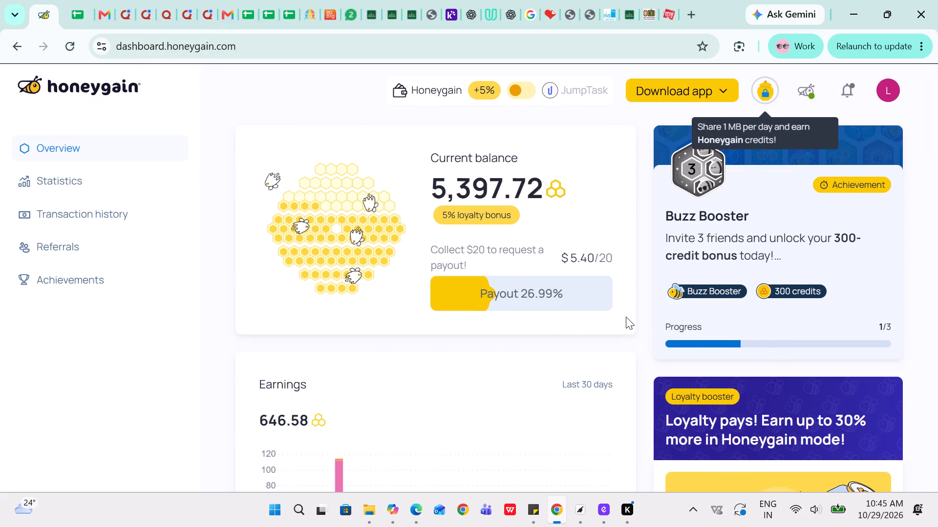
{"action": "left_click", "coordinate": [128, 383]}
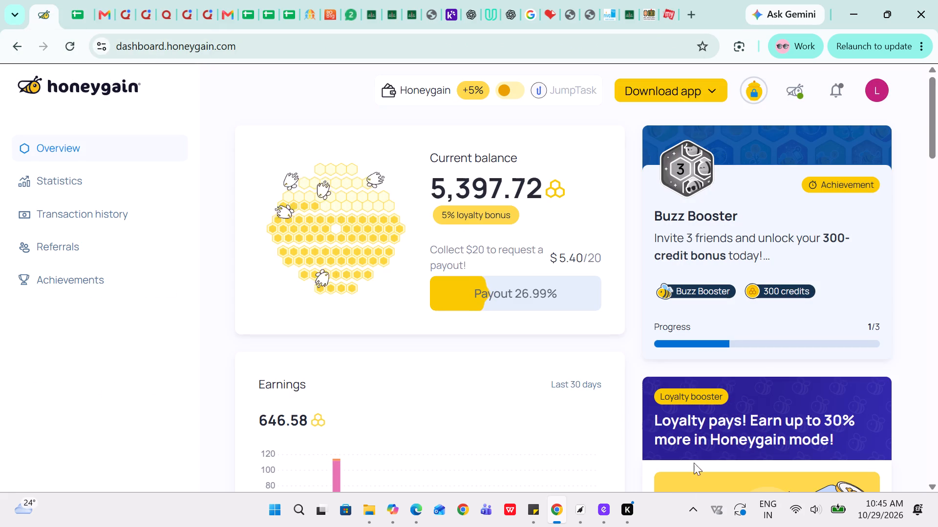
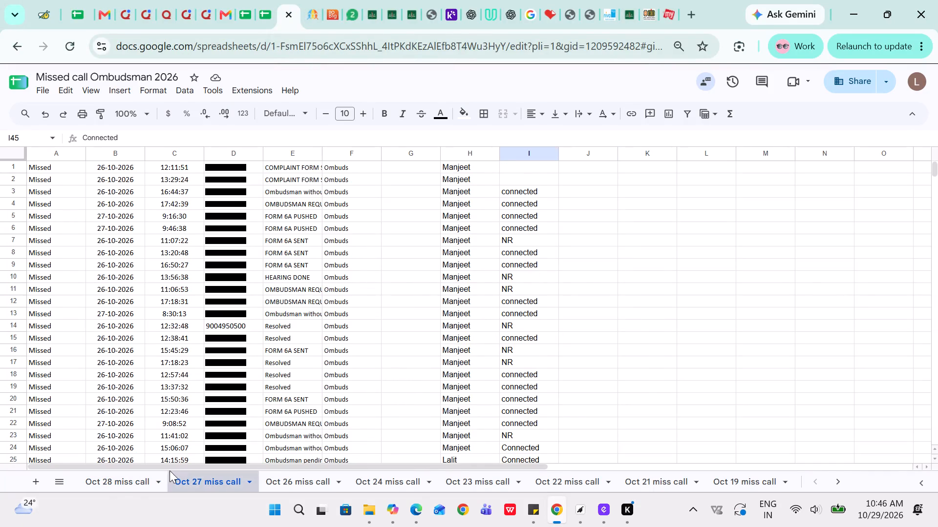
Open the Oct 28 miss call sheet and review its missed-call rows, assigned agents and call statuses.
{"action": "left_click", "coordinate": [112, 488]}
{"action": "scroll", "coordinate": [479, 330], "scroll_direction": "up", "scroll_amount": 5}
{"action": "scroll", "coordinate": [488, 336], "scroll_direction": "down", "scroll_amount": 4}
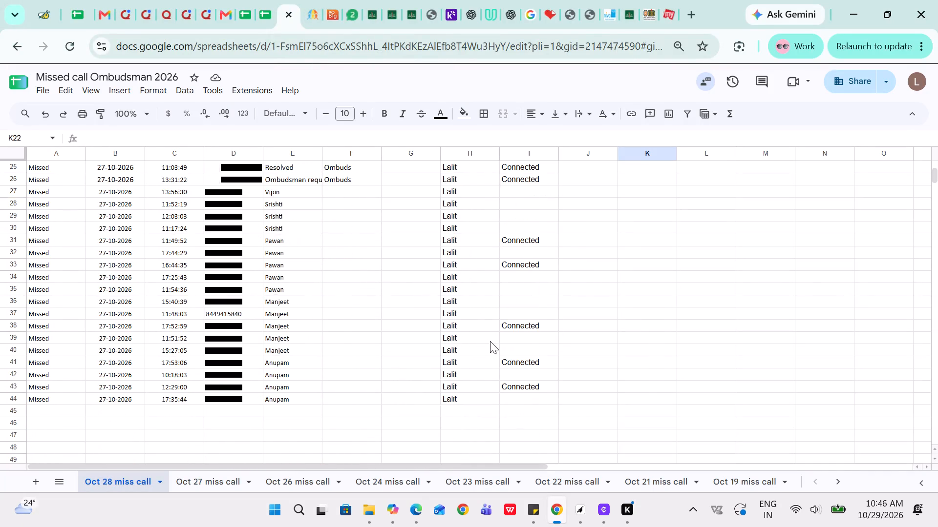
{"action": "scroll", "coordinate": [491, 342], "scroll_direction": "up", "scroll_amount": 3}
{"action": "scroll", "coordinate": [543, 379], "scroll_direction": "down", "scroll_amount": 1}
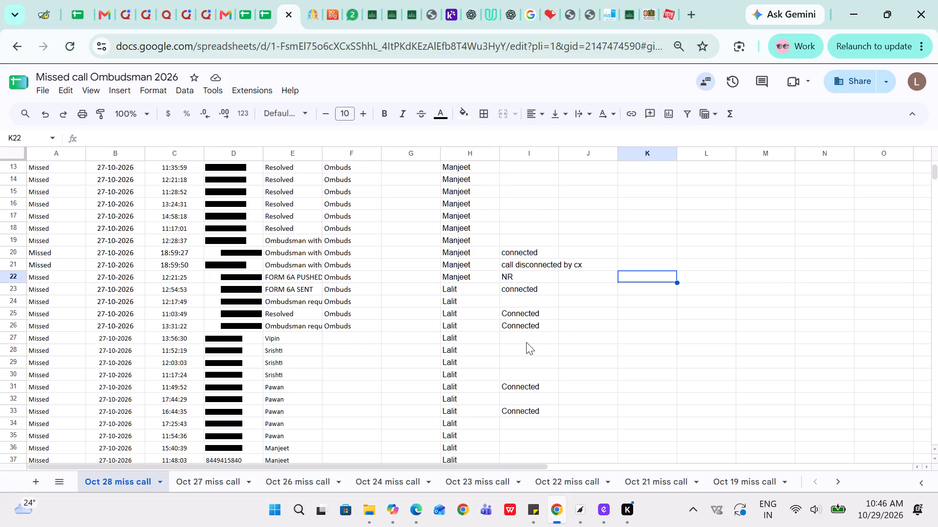
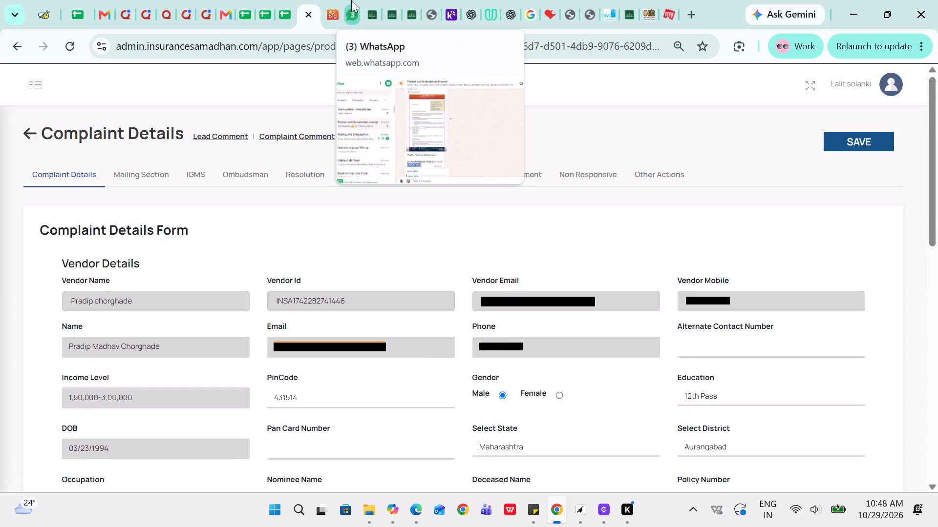
Open the complaint's Other Actions section and examine its request, assignment, document upload, reminder mail and Ombudsman automation options.
{"action": "left_click", "coordinate": [658, 174]}
{"action": "scroll", "coordinate": [361, 315], "scroll_direction": "down", "scroll_amount": 1}
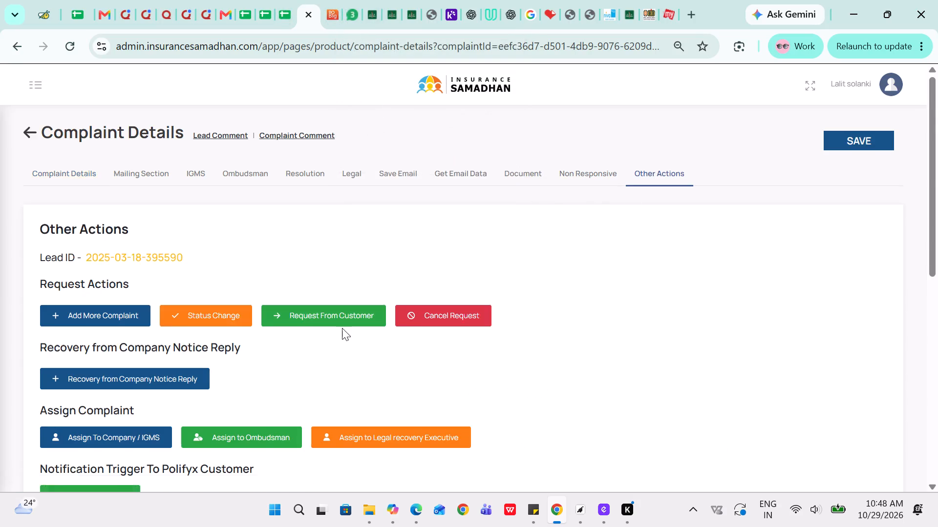
{"action": "scroll", "coordinate": [342, 328], "scroll_direction": "down", "scroll_amount": 2}
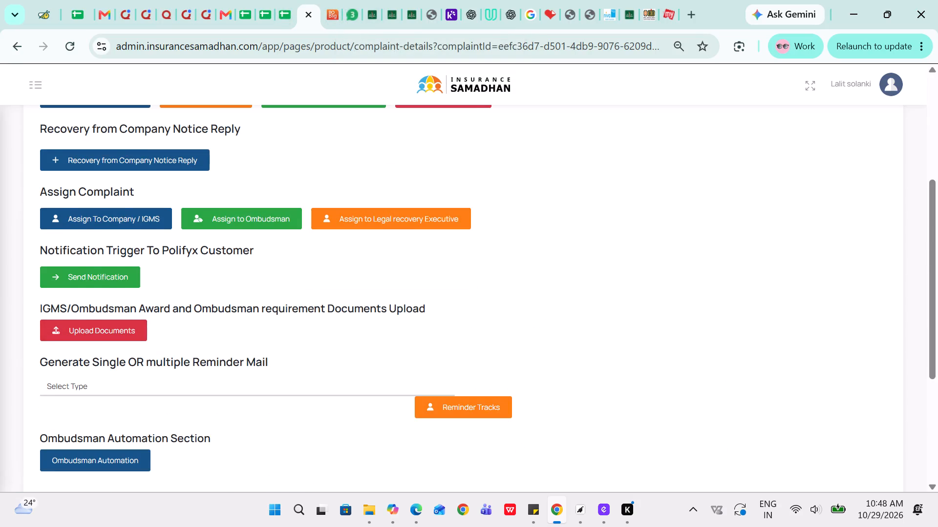
{"action": "scroll", "coordinate": [183, 367], "scroll_direction": "down", "scroll_amount": 1}
{"action": "scroll", "coordinate": [201, 302], "scroll_direction": "up", "scroll_amount": 5}
{"action": "scroll", "coordinate": [203, 303], "scroll_direction": "down", "scroll_amount": 4}
{"action": "scroll", "coordinate": [211, 297], "scroll_direction": "up", "scroll_amount": 5}
{"action": "scroll", "coordinate": [293, 297], "scroll_direction": "down", "scroll_amount": 4}
{"action": "scroll", "coordinate": [300, 282], "scroll_direction": "up", "scroll_amount": 5}
Open the complaint's Document section and view the list of documents uploaded by the user.
{"action": "left_click", "coordinate": [532, 183]}
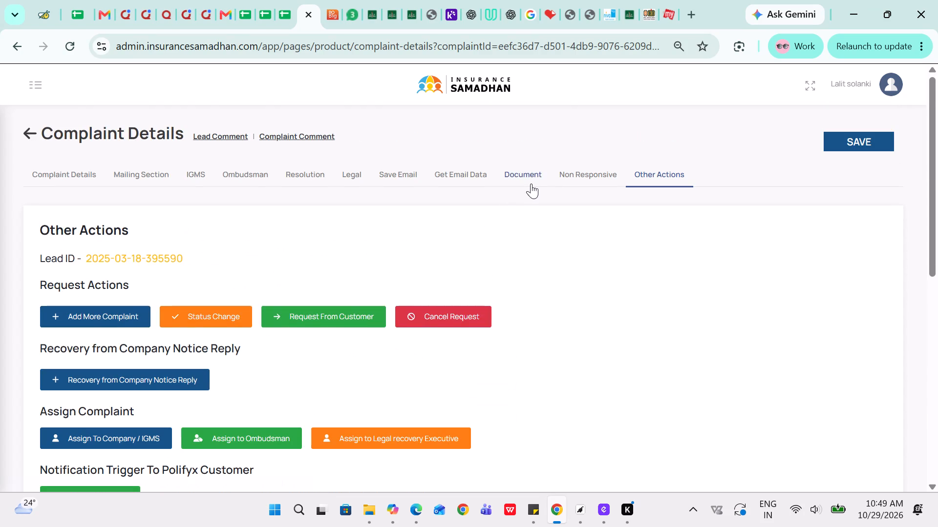
{"action": "scroll", "coordinate": [494, 196], "scroll_direction": "down", "scroll_amount": 4}
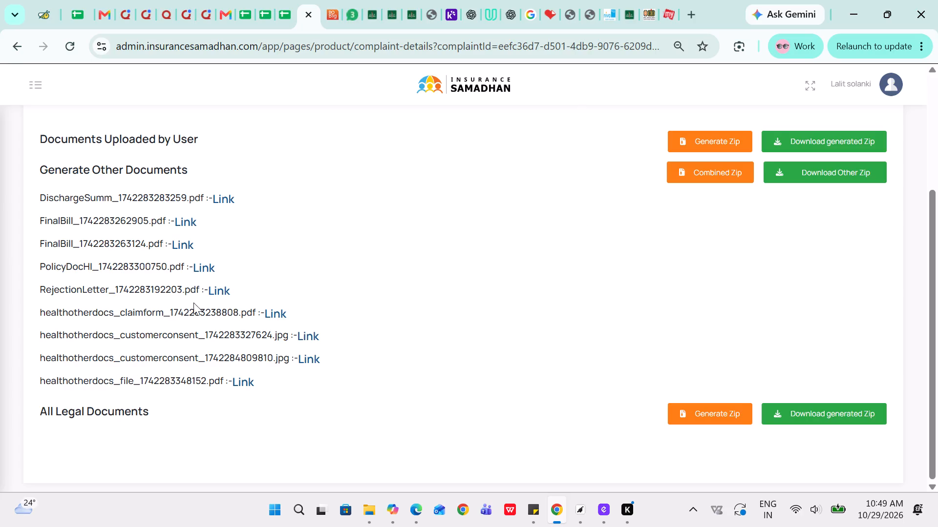
Open the rejection letter RejectionLetter_1742283192203.pdf from the complaint's document list.
{"action": "left_click", "coordinate": [225, 289]}
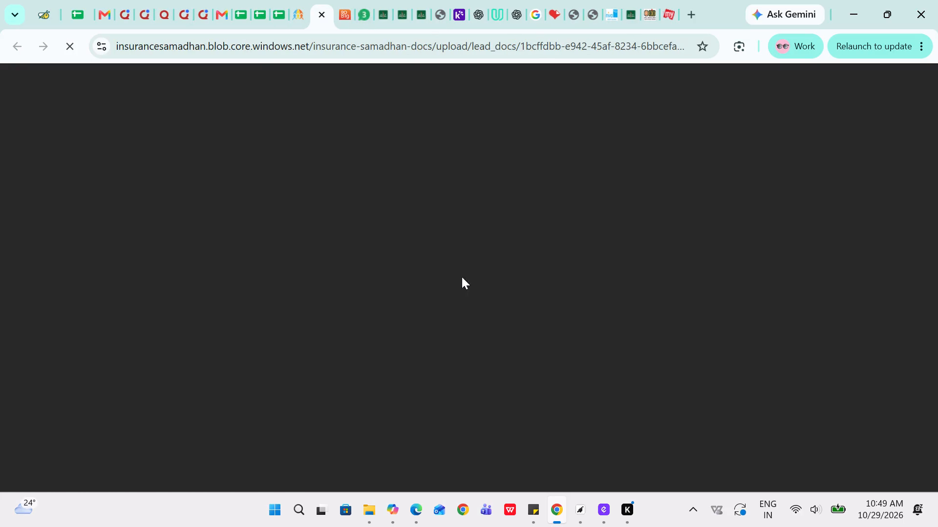
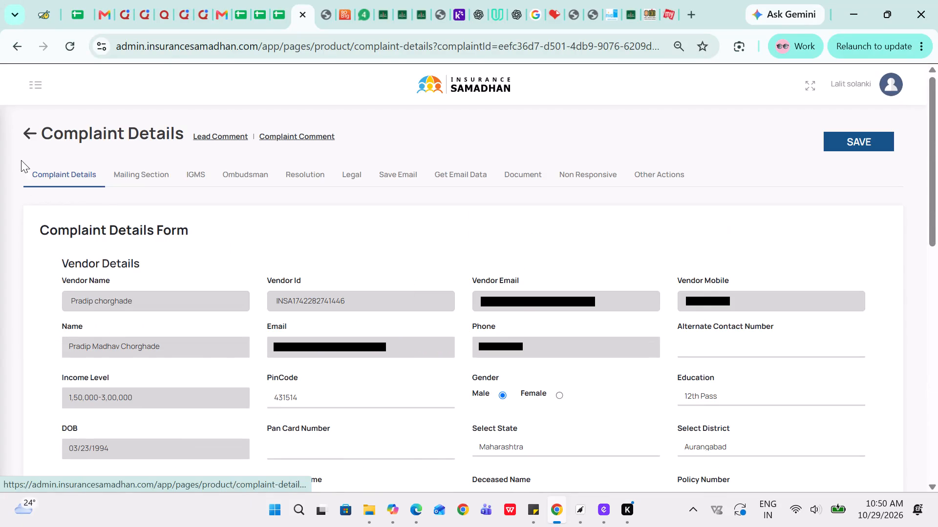
Leave the complaint's details and return to the All Complaints list.
{"action": "left_click", "coordinate": [27, 134]}
{"action": "left_click", "coordinate": [506, 177]}
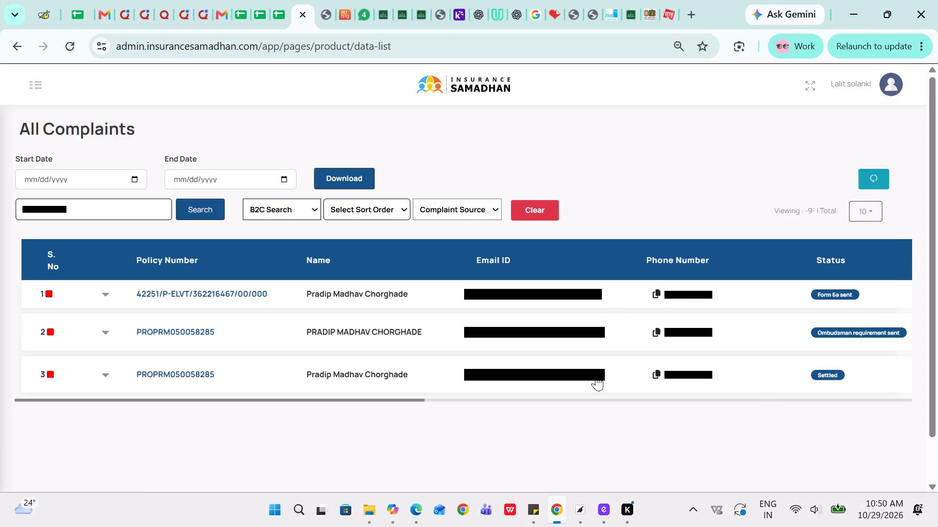
Copy the phone number from the complaint marked Ombudsman requirement sent and call it with the Smartflo dialer, replacing the number entered there.
{"action": "left_click", "coordinate": [607, 417]}
{"action": "left_click", "coordinate": [658, 332]}
{"action": "left_click", "coordinate": [345, 0]}
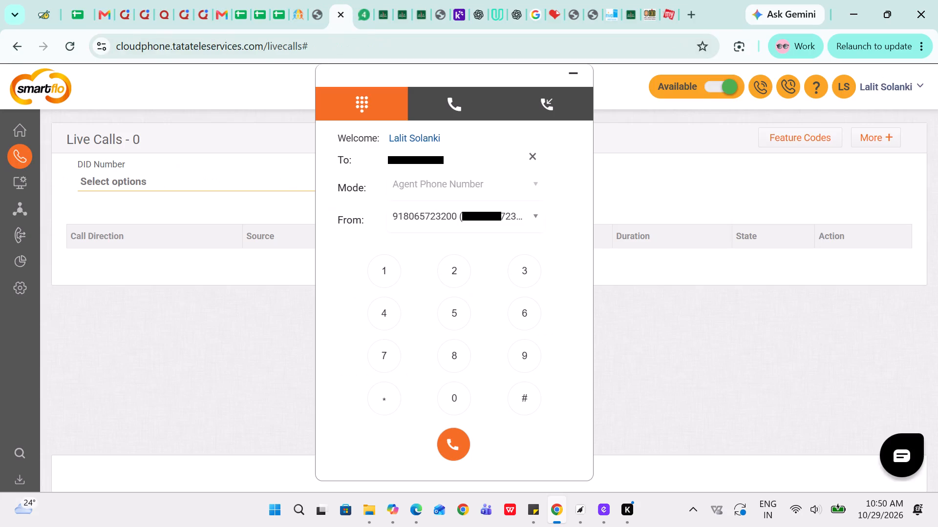
{"action": "left_click", "coordinate": [396, 154]}
{"action": "double_click", "coordinate": [413, 159]}
{"action": "key", "text": "ctrl+v"}
{"action": "left_click", "coordinate": [447, 447]}
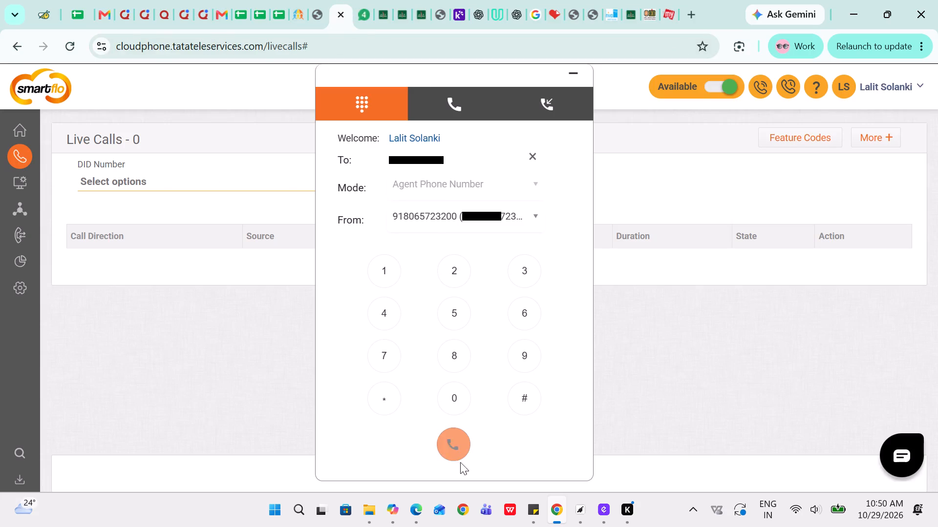
Return to the All Complaints list in Insurance Samadhan and look across the columns of the complainant's listed records.
{"action": "left_click", "coordinate": [316, 0]}
{"action": "left_click", "coordinate": [297, 0]}
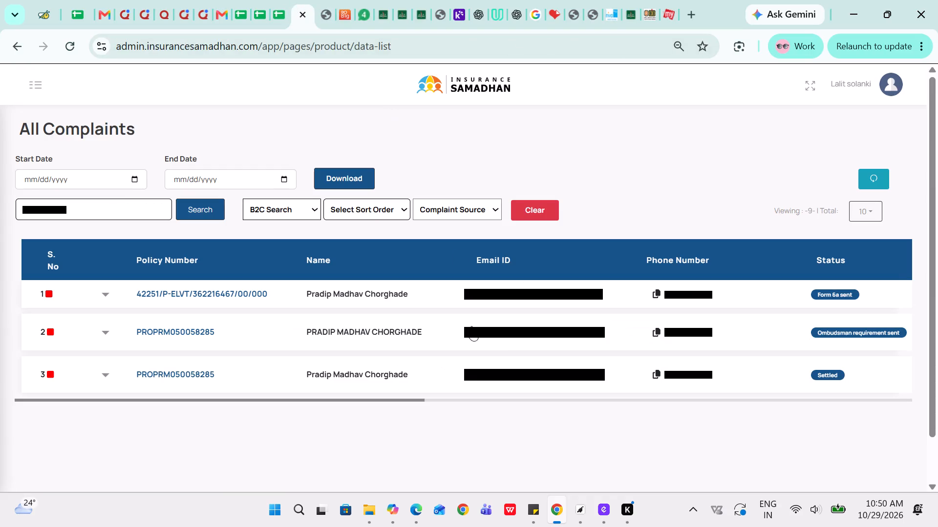
{"action": "scroll", "coordinate": [520, 339], "scroll_direction": "left", "scroll_amount": 6}
{"action": "scroll", "coordinate": [520, 339], "scroll_direction": "right", "scroll_amount": 2}
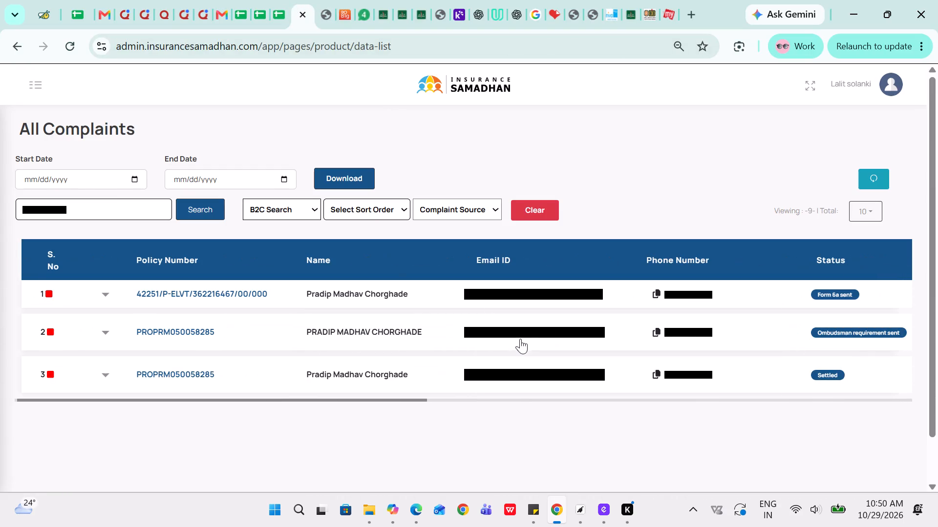
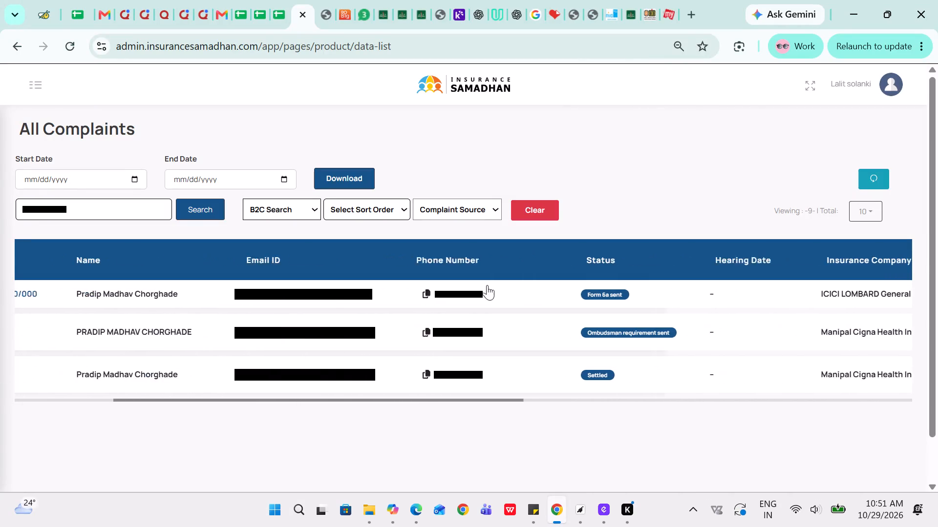
Open the ICICI Lombard complaint with Form 6a sent status and read the discharge summary in its uploaded documents.
{"action": "scroll", "coordinate": [487, 285], "scroll_direction": "left", "scroll_amount": 7}
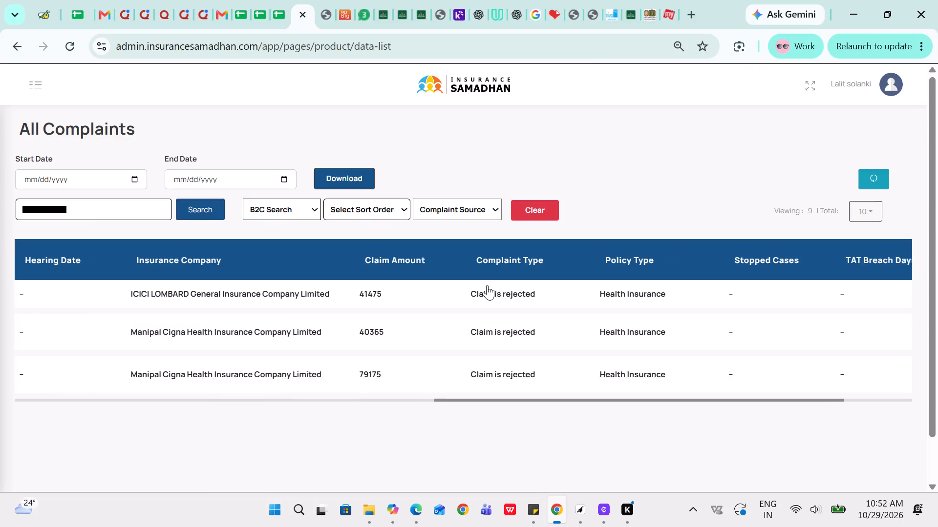
{"action": "scroll", "coordinate": [487, 285], "scroll_direction": "left", "scroll_amount": 2}
{"action": "scroll", "coordinate": [487, 285], "scroll_direction": "right", "scroll_amount": 4}
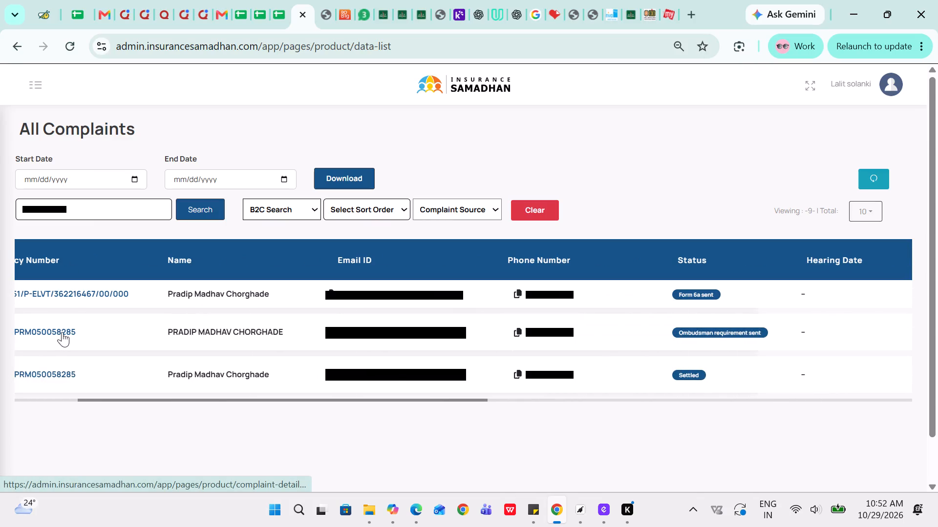
{"action": "left_click", "coordinate": [104, 288]}
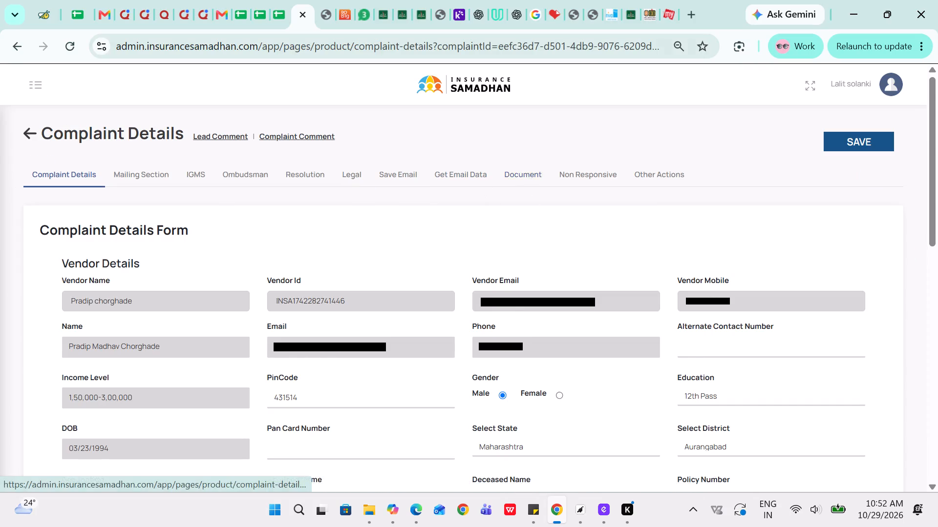
{"action": "left_click", "coordinate": [537, 163]}
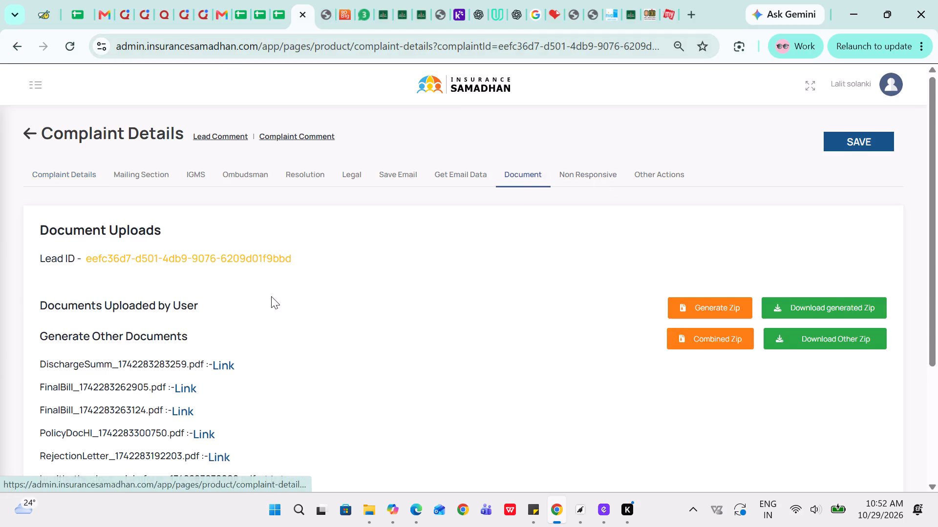
{"action": "scroll", "coordinate": [271, 296], "scroll_direction": "down", "scroll_amount": 1}
{"action": "left_click", "coordinate": [240, 236]}
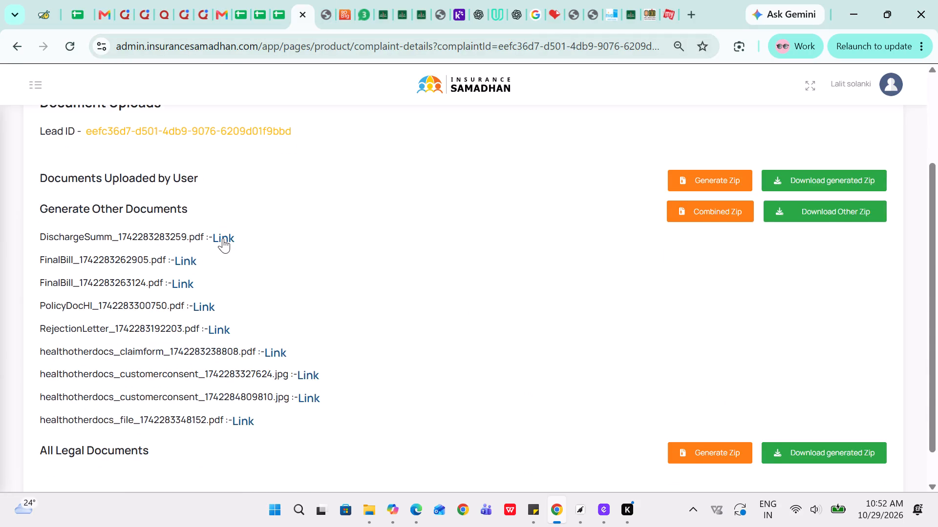
{"action": "left_click", "coordinate": [223, 238]}
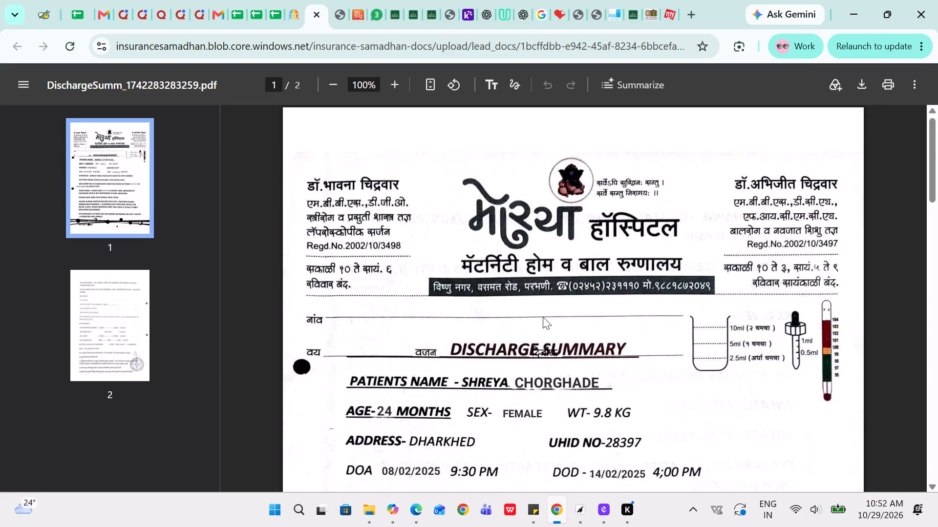
{"action": "scroll", "coordinate": [543, 317], "scroll_direction": "down", "scroll_amount": 2}
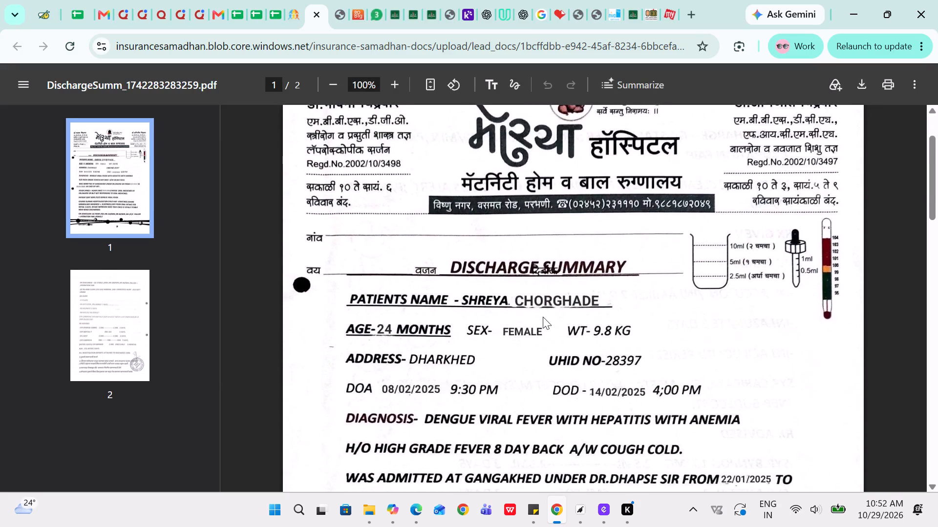
{"action": "scroll", "coordinate": [543, 317], "scroll_direction": "down", "scroll_amount": 1}
Go back to the admin portal and return from this complaint to the All Complaints list.
{"action": "left_click", "coordinate": [298, 0]}
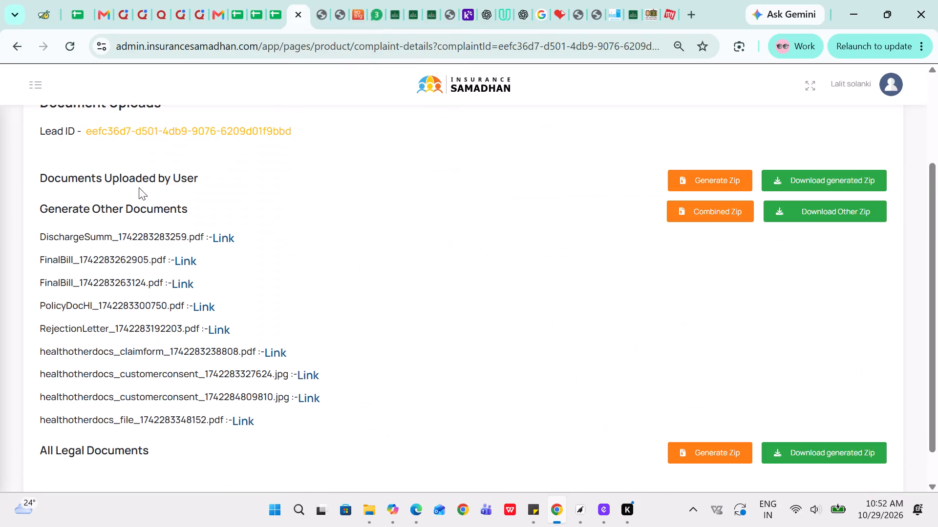
{"action": "scroll", "coordinate": [104, 123], "scroll_direction": "up", "scroll_amount": 4}
{"action": "left_click", "coordinate": [27, 135]}
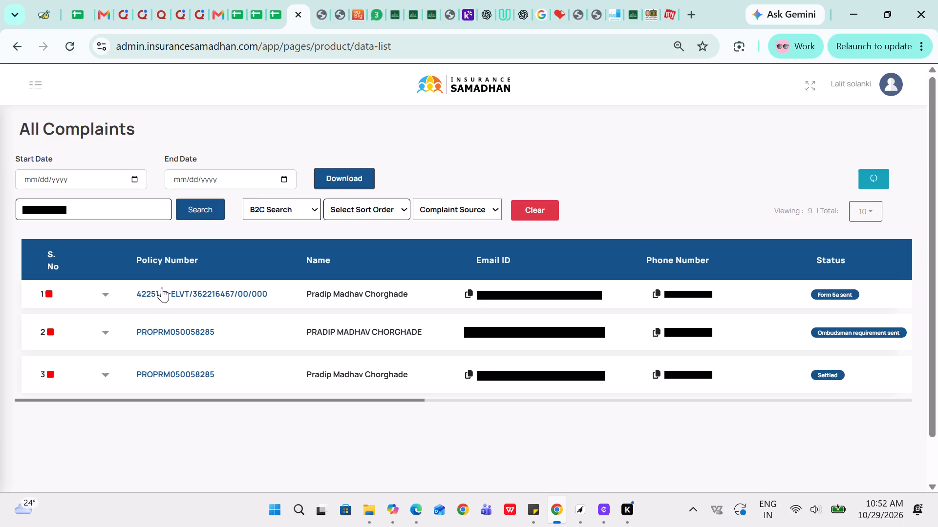
Open the complaint with Ombudsman requirement sent status and read the discharge card in its uploaded documents.
{"action": "left_click", "coordinate": [179, 334]}
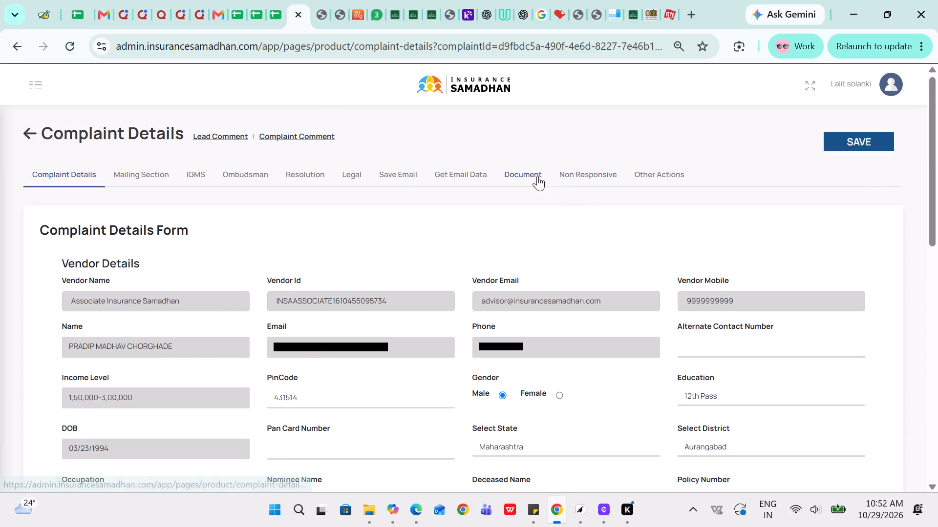
{"action": "left_click", "coordinate": [537, 176]}
{"action": "scroll", "coordinate": [236, 254], "scroll_direction": "down", "scroll_amount": 1}
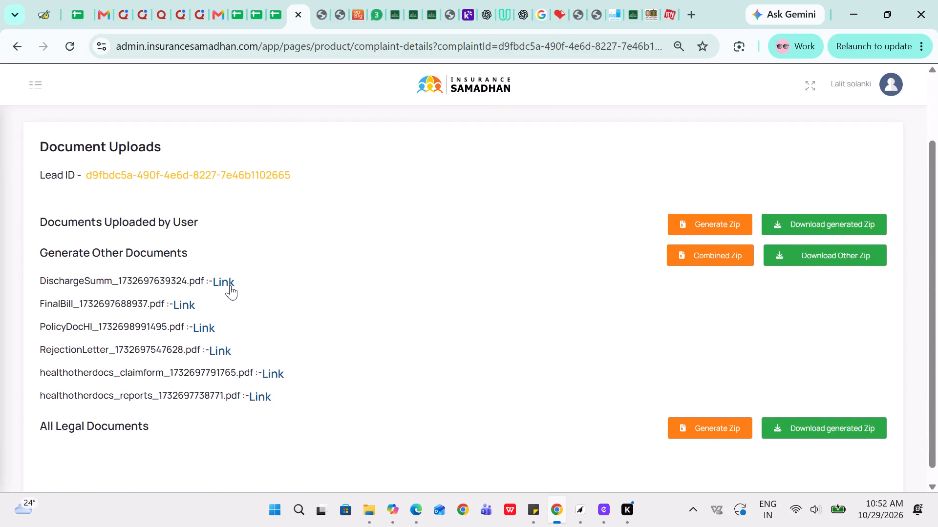
{"action": "left_click", "coordinate": [230, 285]}
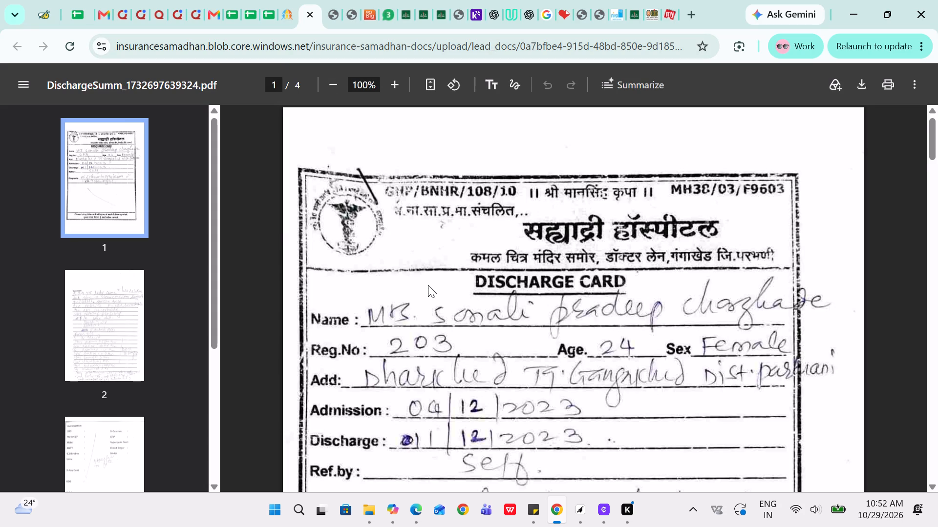
{"action": "scroll", "coordinate": [428, 285], "scroll_direction": "down", "scroll_amount": 3}
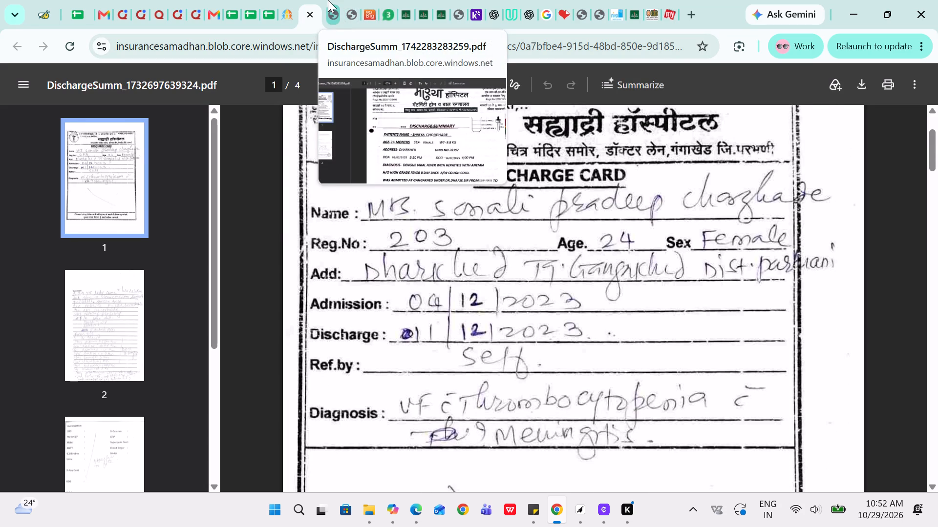
Compare the two opened discharge documents, examining the patient, admission and discharge dates, and diagnosis on the handwritten card.
{"action": "left_click", "coordinate": [328, 0]}
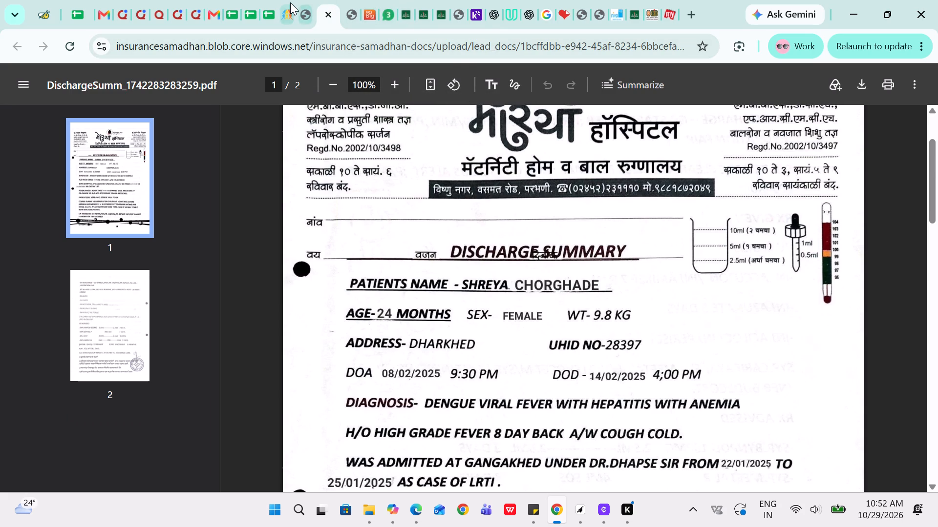
{"action": "left_click", "coordinate": [304, 0]}
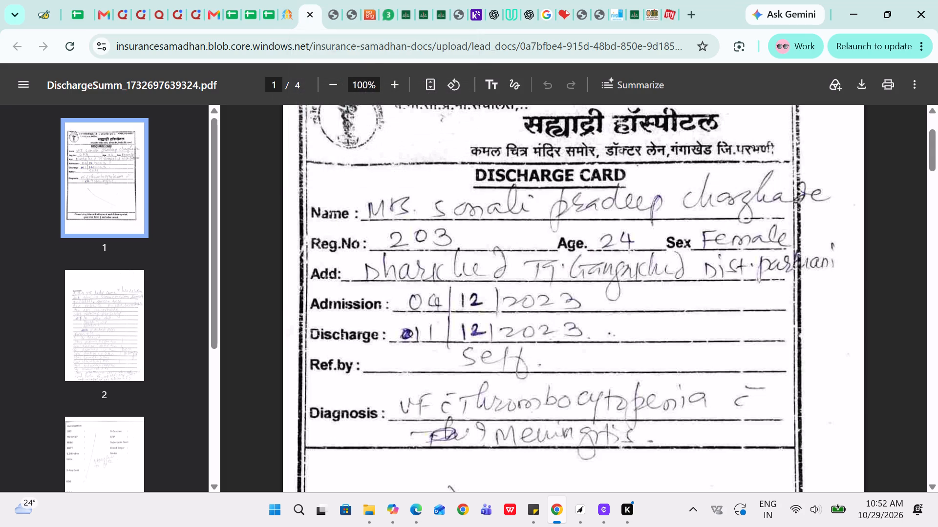
{"action": "scroll", "coordinate": [615, 321], "scroll_direction": "down", "scroll_amount": 2}
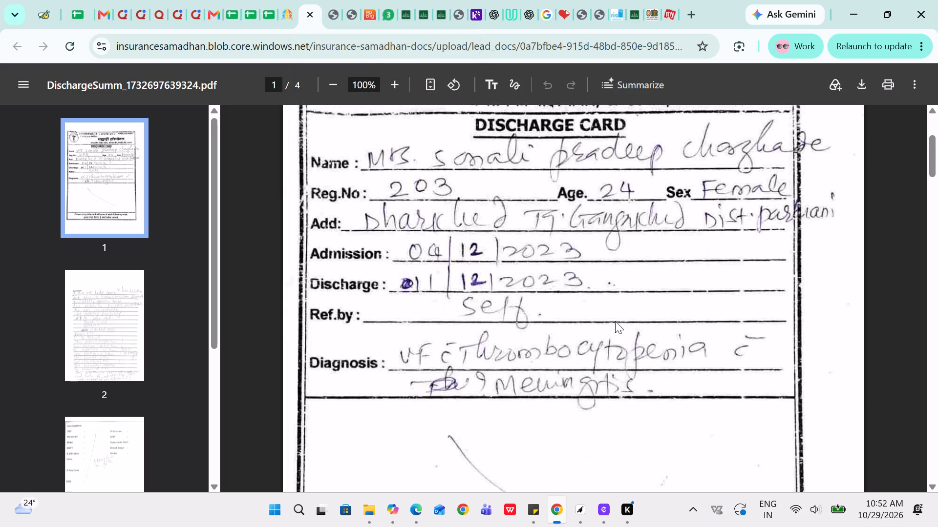
{"action": "scroll", "coordinate": [615, 321], "scroll_direction": "down", "scroll_amount": 1}
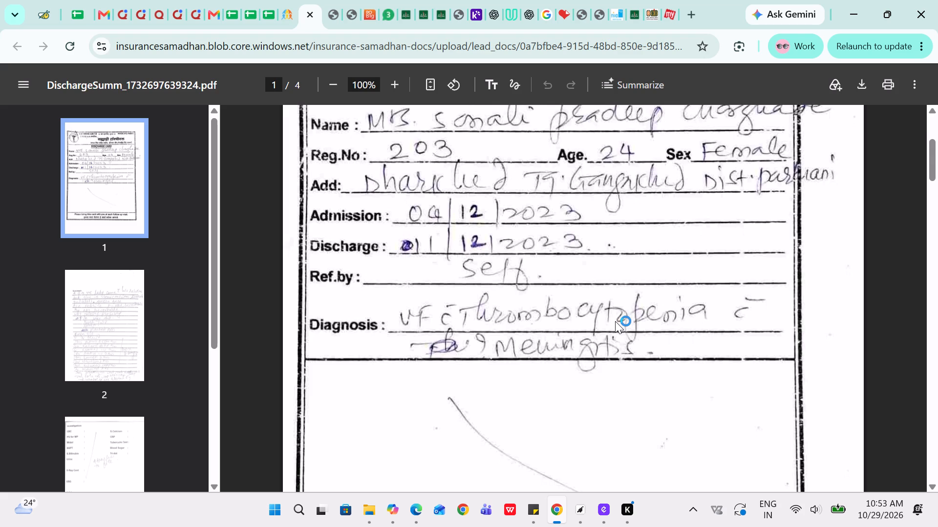
{"action": "scroll", "coordinate": [615, 321], "scroll_direction": "up", "scroll_amount": 1}
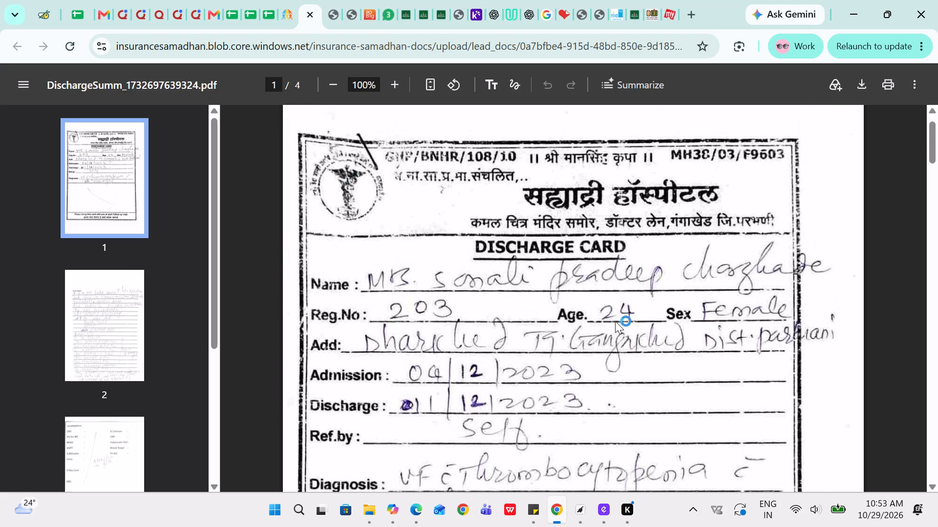
{"action": "scroll", "coordinate": [615, 321], "scroll_direction": "up", "scroll_amount": 1}
{"action": "scroll", "coordinate": [615, 321], "scroll_direction": "down", "scroll_amount": 1}
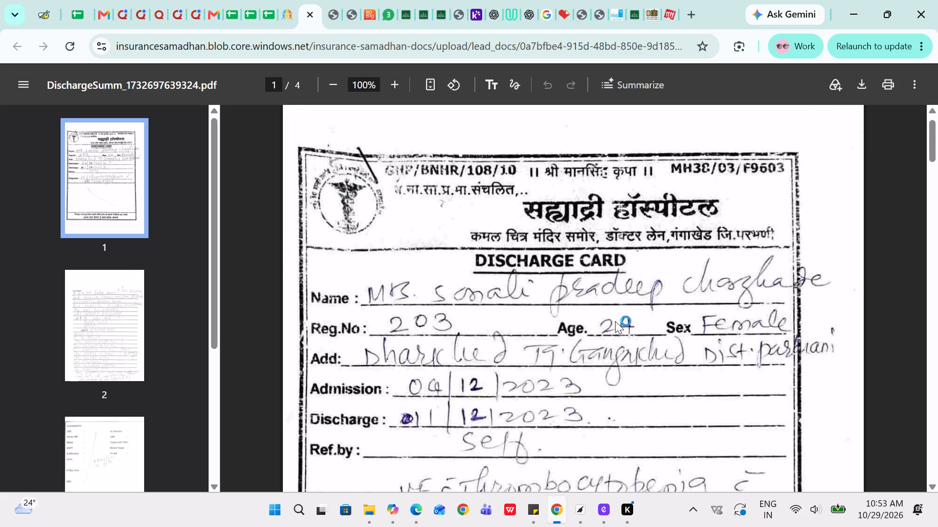
Recheck the admission and discharge dates in the ICICI Lombard complaint's discharge summary, DischargeSumm_1742283283259.pdf.
{"action": "left_click", "coordinate": [320, 0]}
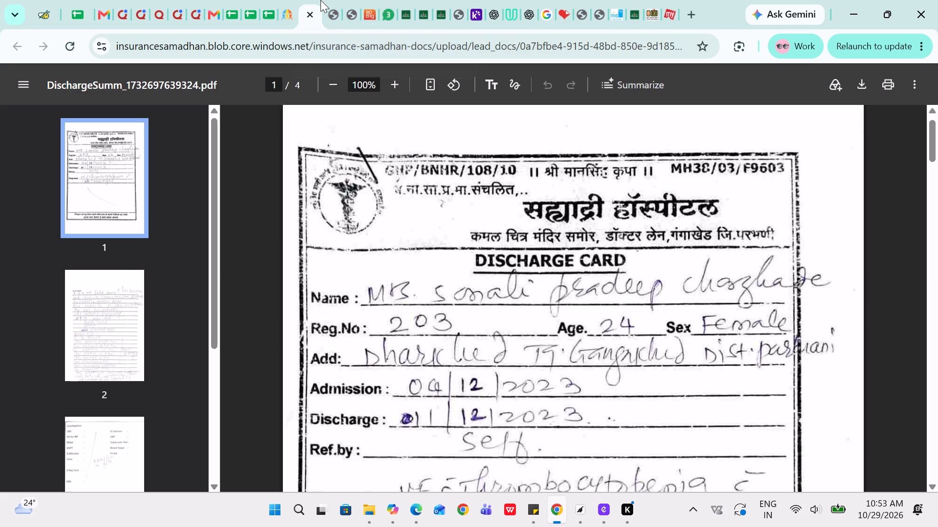
{"action": "left_click", "coordinate": [331, 3]}
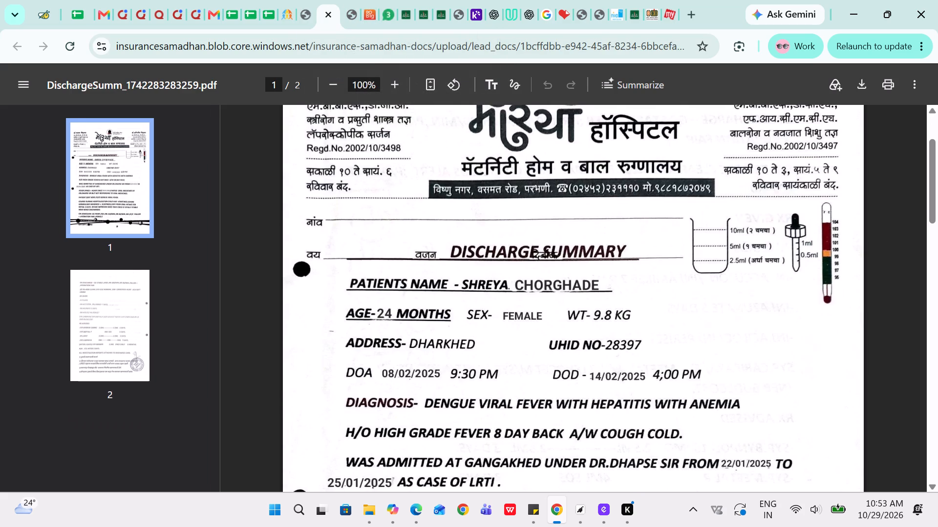
{"action": "scroll", "coordinate": [518, 307], "scroll_direction": "down", "scroll_amount": 1}
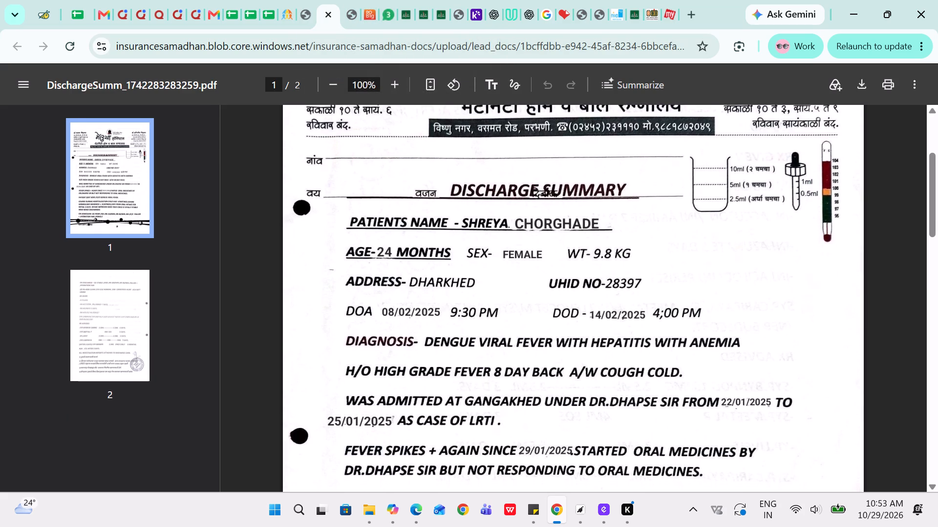
{"action": "left_click_drag", "start_coordinate": [388, 314], "coordinate": [469, 319]}
{"action": "left_click_drag", "start_coordinate": [575, 316], "coordinate": [634, 330]}
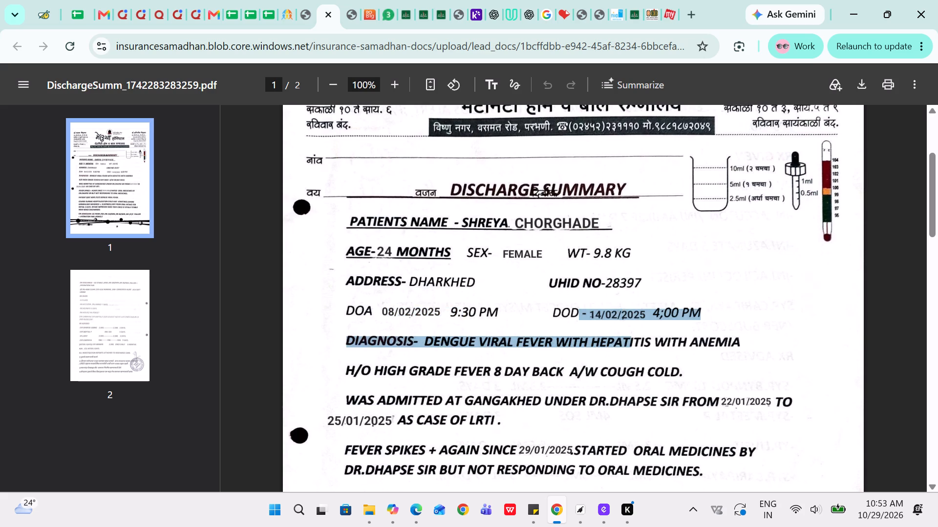
{"action": "scroll", "coordinate": [397, 224], "scroll_direction": "right", "scroll_amount": 2}
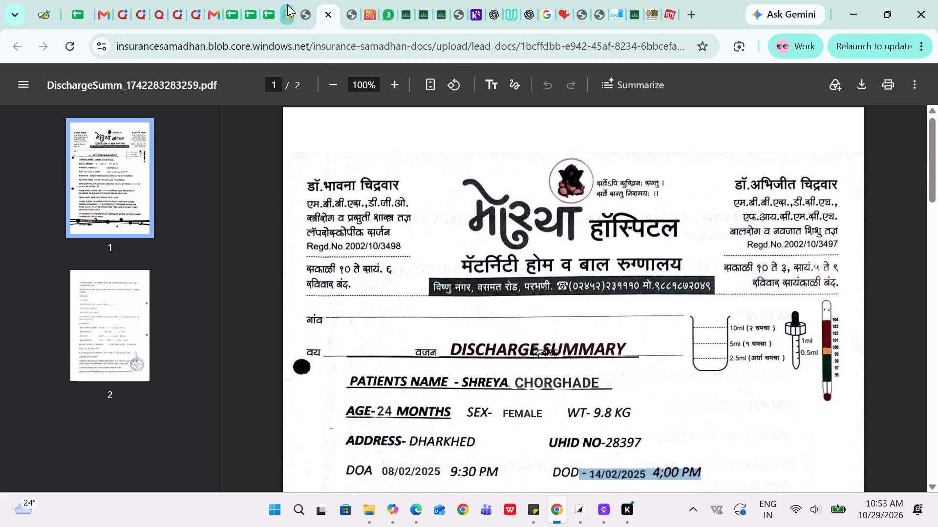
Go back to the admin portal, view the second complaint's details form, and return to the All Complaints list.
{"action": "left_click", "coordinate": [288, 0]}
{"action": "scroll", "coordinate": [162, 175], "scroll_direction": "right", "scroll_amount": 3}
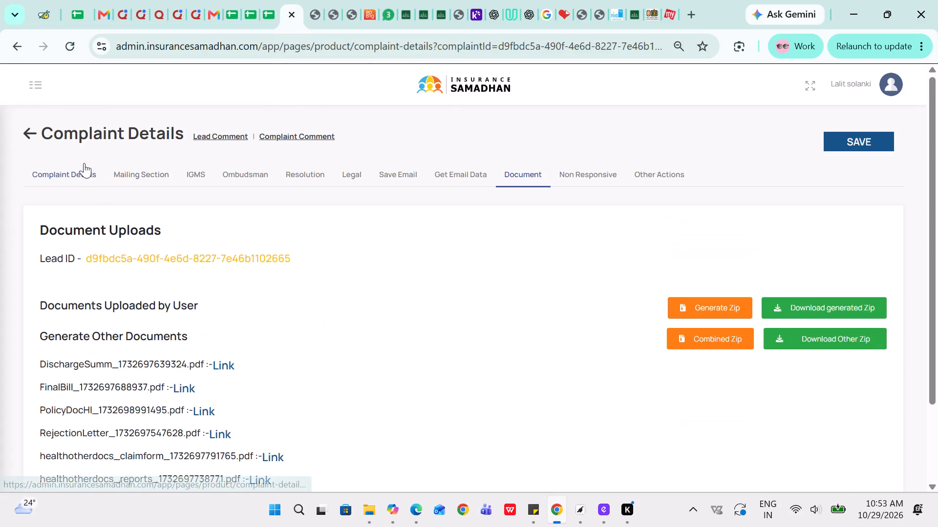
{"action": "left_click", "coordinate": [79, 167]}
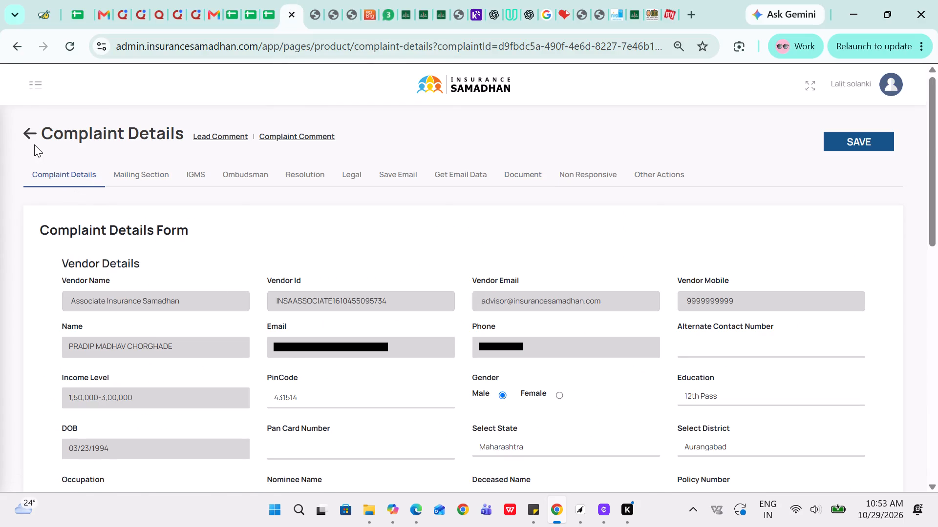
{"action": "left_click", "coordinate": [27, 133]}
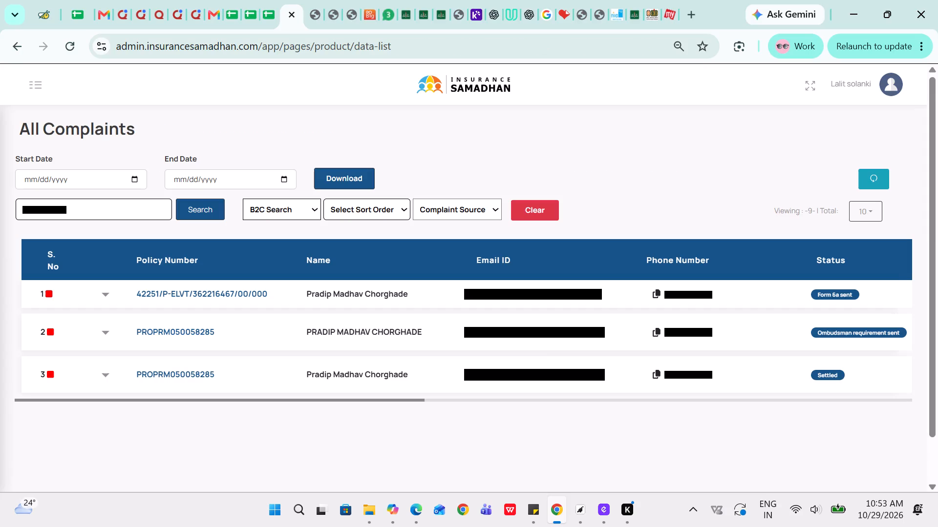
Check the listed complaints' insurers and claim amounts, and open the discharge summary from the Settled complaint's uploaded documents.
{"action": "scroll", "coordinate": [535, 347], "scroll_direction": "left", "scroll_amount": 4}
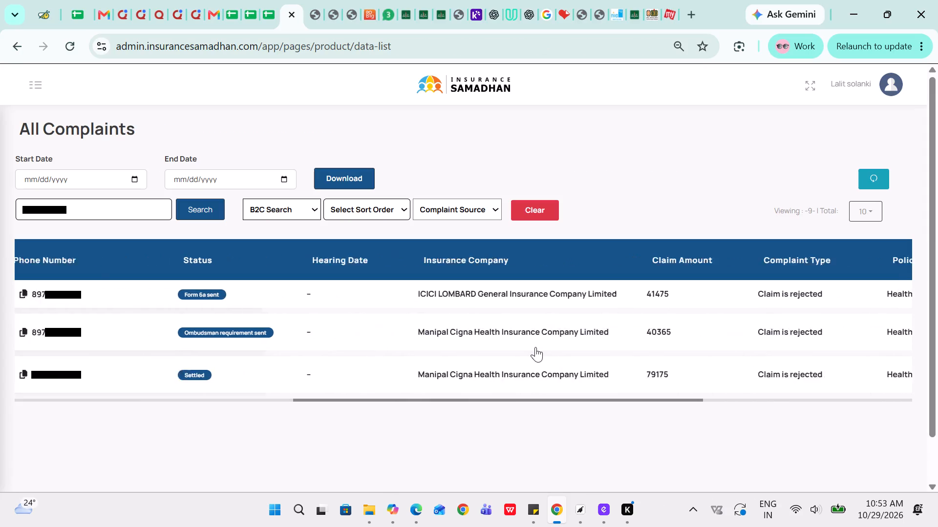
{"action": "scroll", "coordinate": [535, 347], "scroll_direction": "left", "scroll_amount": 3}
{"action": "scroll", "coordinate": [535, 347], "scroll_direction": "right", "scroll_amount": 1}
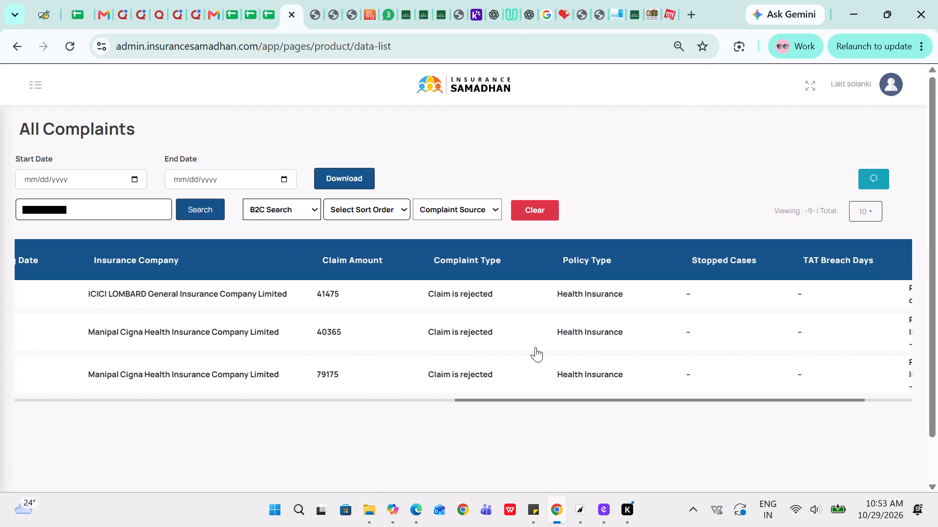
{"action": "scroll", "coordinate": [535, 347], "scroll_direction": "right", "scroll_amount": 1}
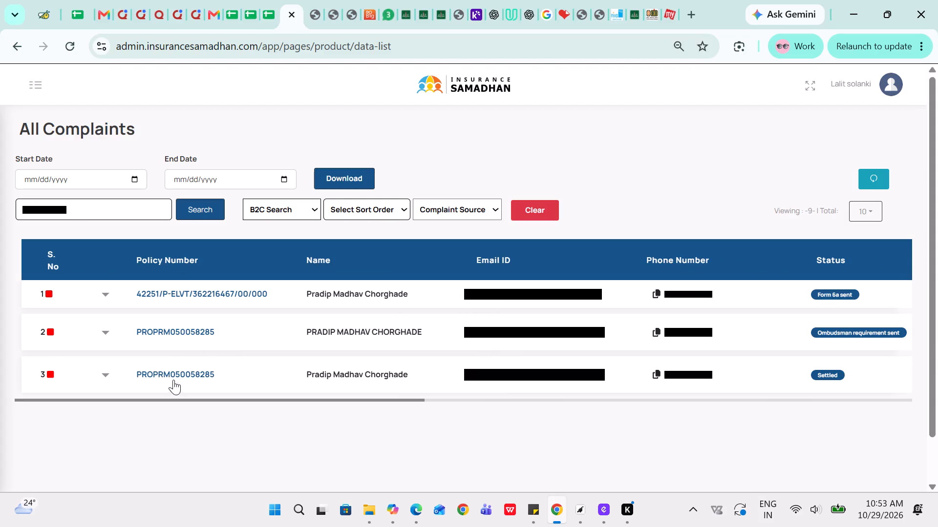
{"action": "left_click", "coordinate": [194, 374]}
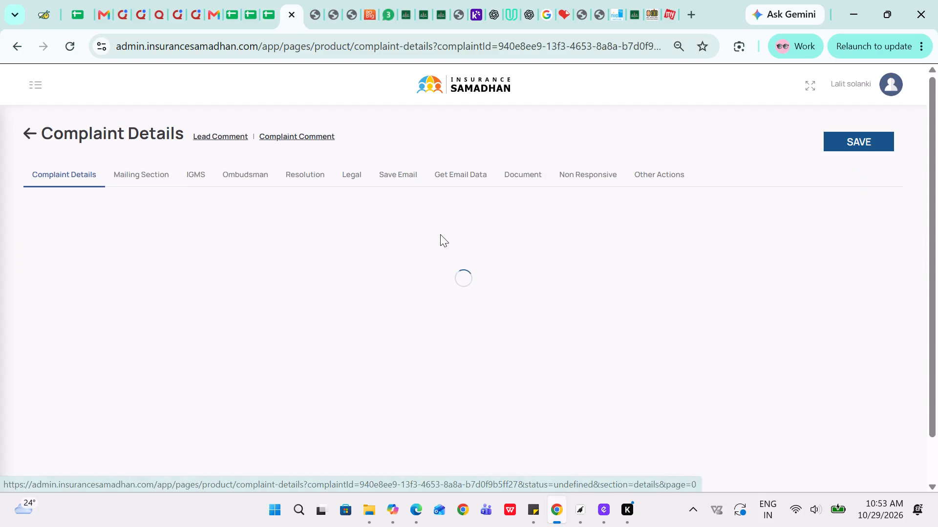
{"action": "left_click", "coordinate": [535, 172]}
{"action": "scroll", "coordinate": [98, 377], "scroll_direction": "down", "scroll_amount": 1}
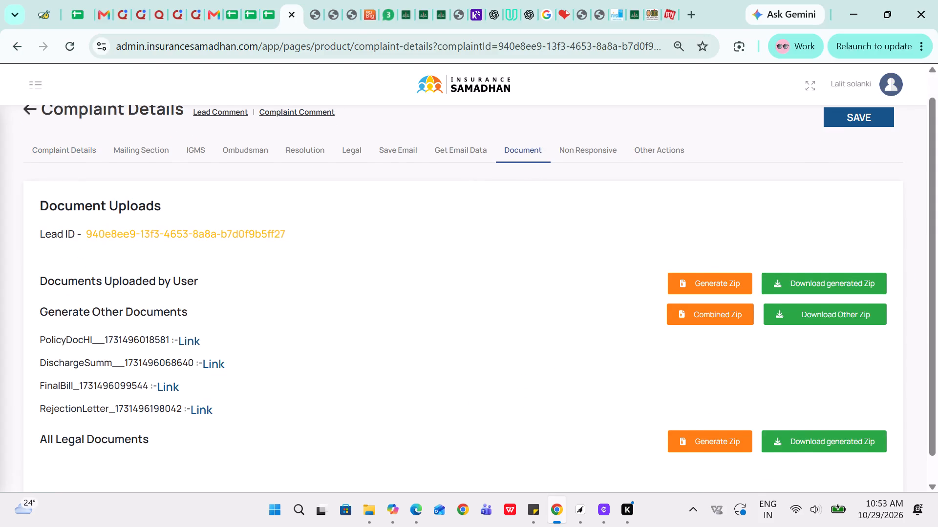
{"action": "left_click", "coordinate": [221, 355]}
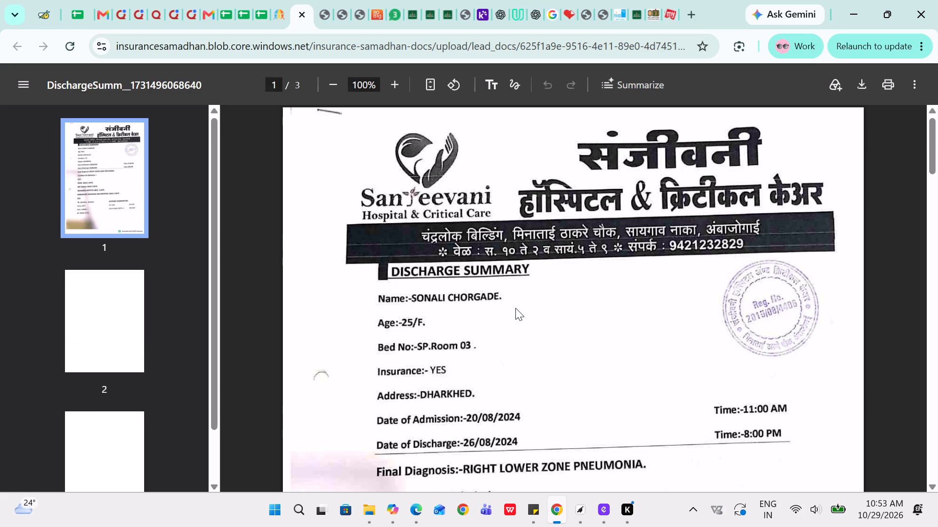
Read the Settled complaint's discharge summary, examining the patient details, stay dates, final diagnosis and symptoms on admission.
{"action": "scroll", "coordinate": [515, 308], "scroll_direction": "down", "scroll_amount": 2}
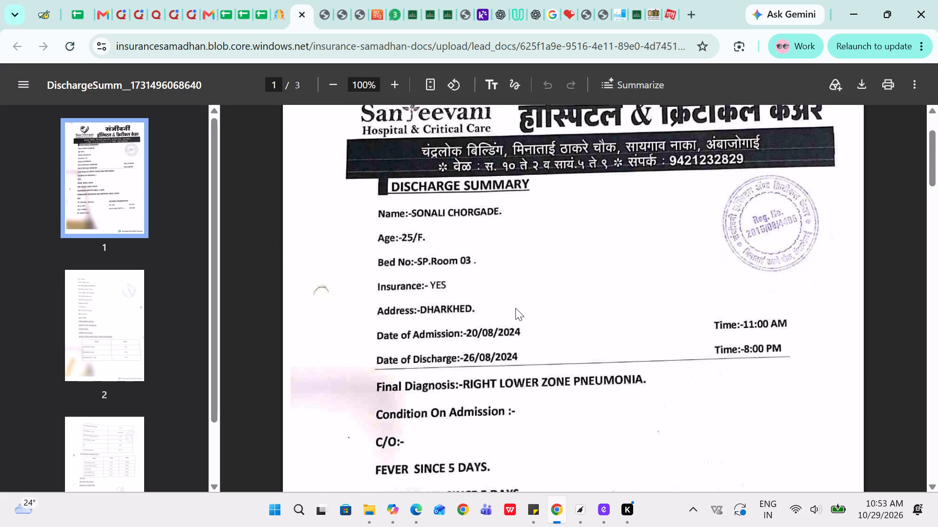
{"action": "scroll", "coordinate": [515, 308], "scroll_direction": "down", "scroll_amount": 1}
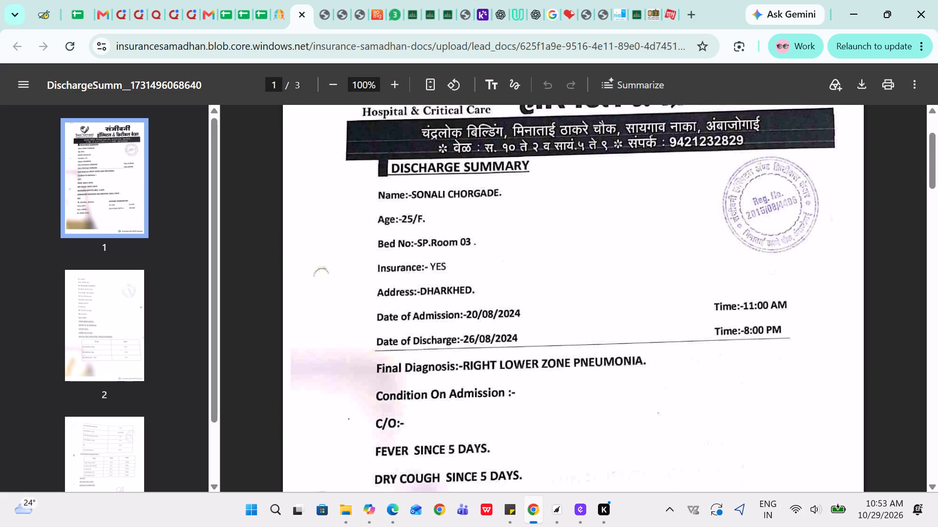
{"action": "scroll", "coordinate": [488, 357], "scroll_direction": "down", "scroll_amount": 2}
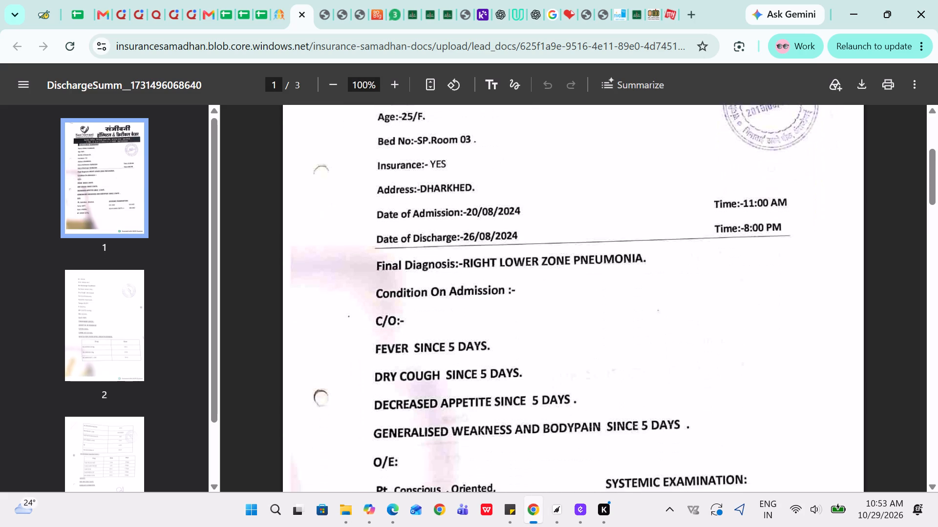
{"action": "scroll", "coordinate": [488, 357], "scroll_direction": "down", "scroll_amount": 1}
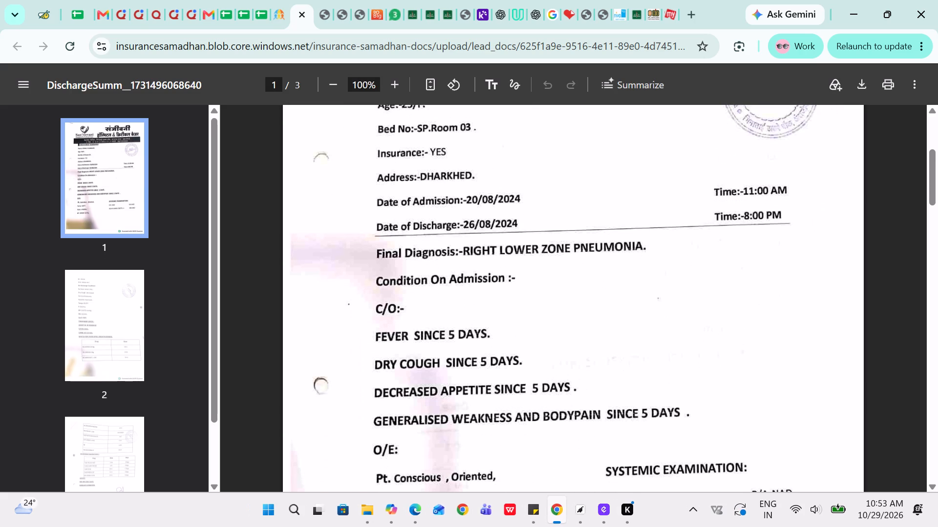
{"action": "scroll", "coordinate": [405, 322], "scroll_direction": "down", "scroll_amount": 2}
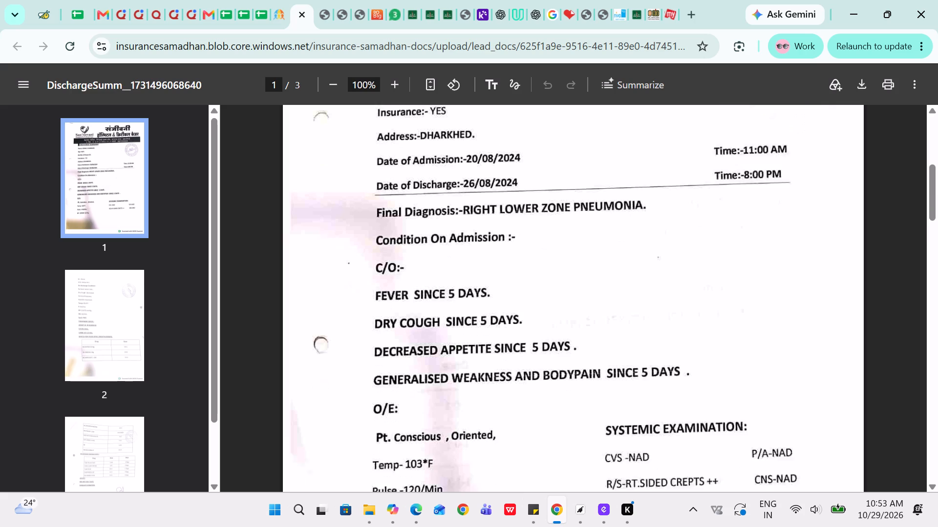
{"action": "left_click", "coordinate": [318, 0]}
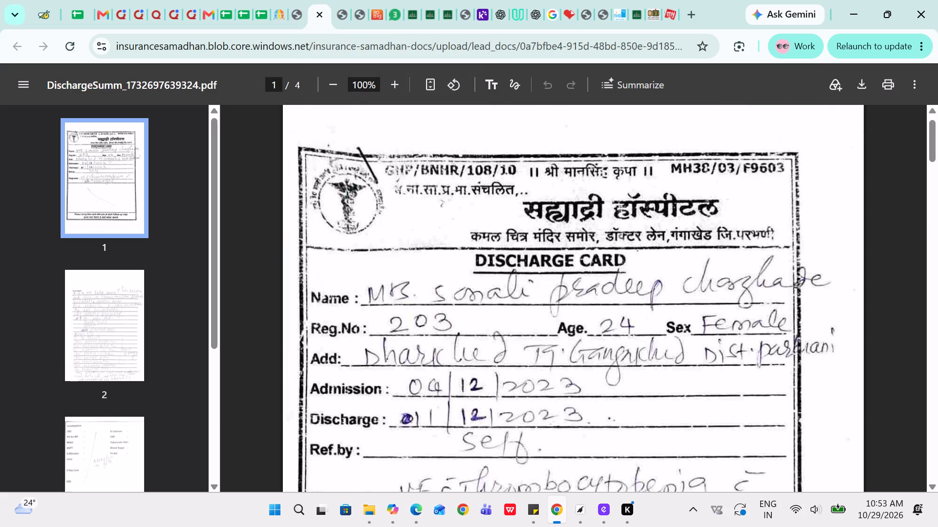
Check the diagnosis on the handwritten discharge card, and review the patient details, stay dates and diagnosis in DischargeSumm_1742283283259.pdf.
{"action": "scroll", "coordinate": [459, 191], "scroll_direction": "down", "scroll_amount": 1}
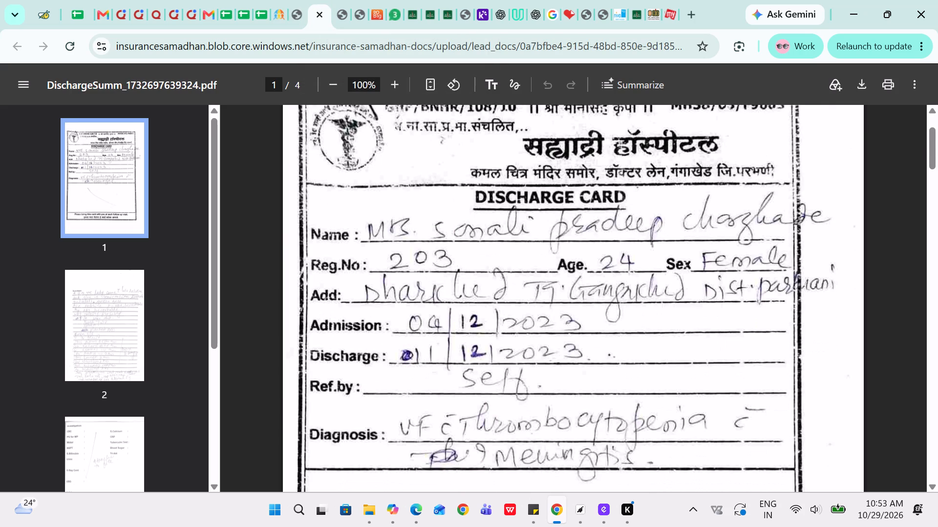
{"action": "left_click", "coordinate": [341, 0]}
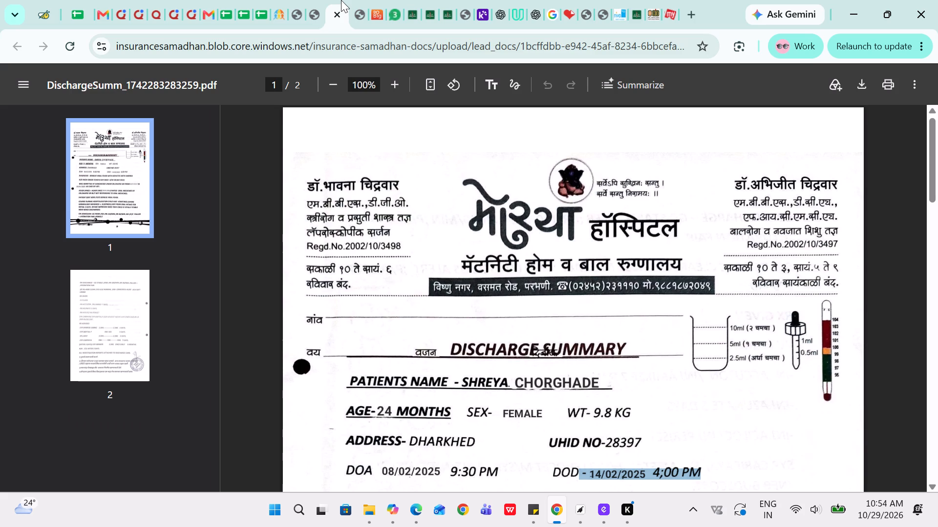
{"action": "scroll", "coordinate": [498, 297], "scroll_direction": "down", "scroll_amount": 2}
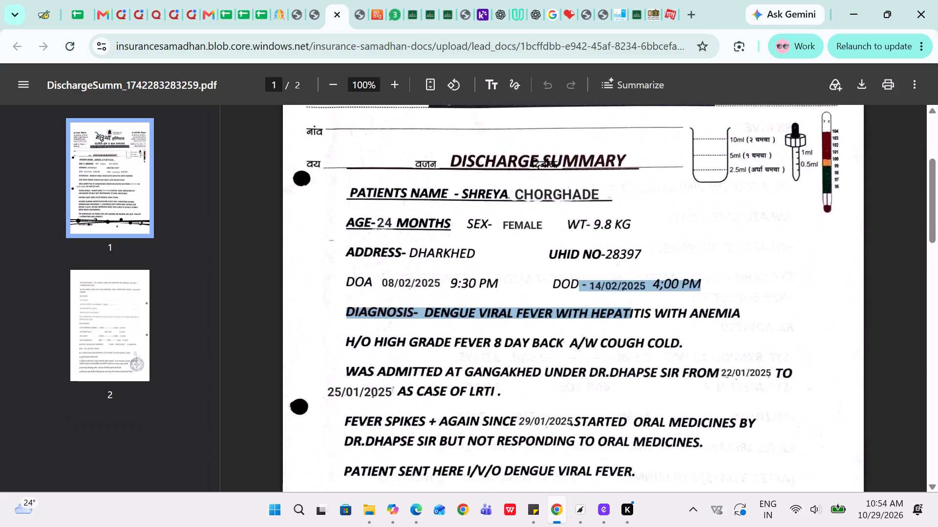
{"action": "left_click", "coordinate": [589, 351]}
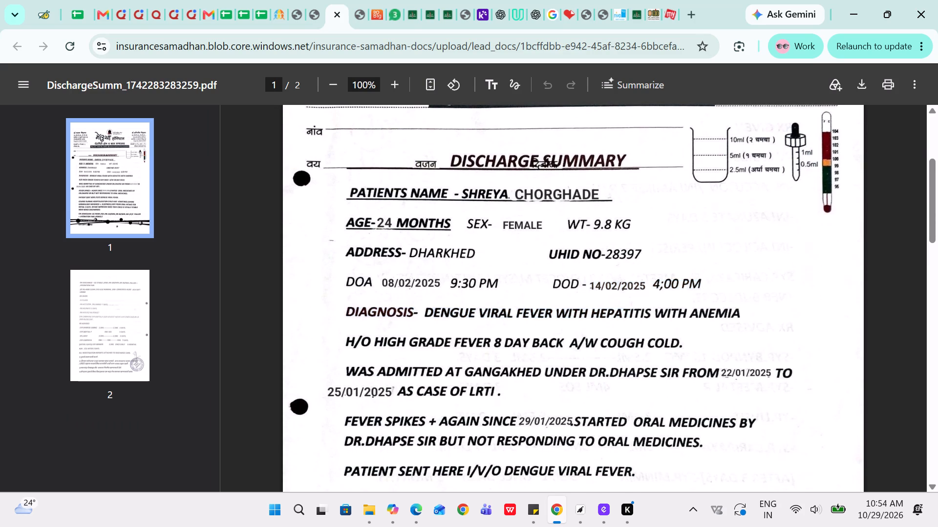
{"action": "scroll", "coordinate": [589, 351], "scroll_direction": "up", "scroll_amount": 4}
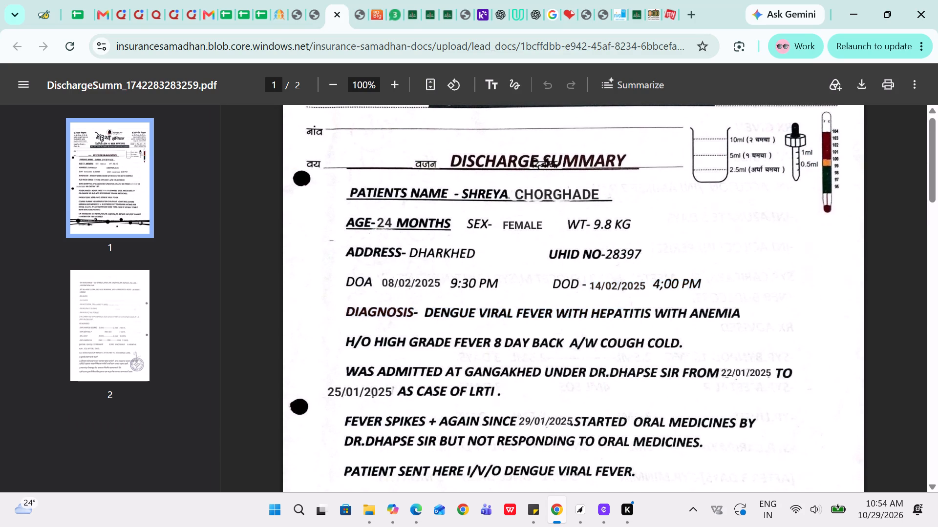
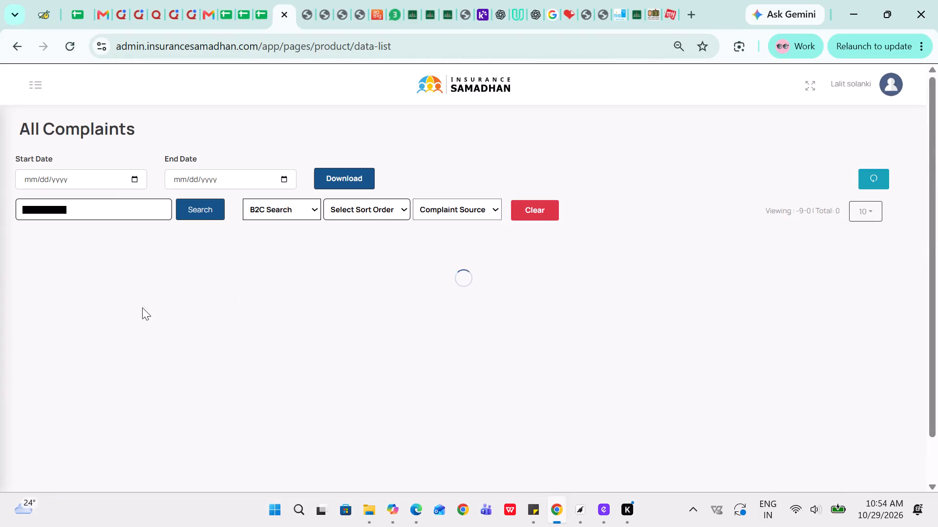
Open the ICICI Lombard complaint from the All Complaints list and look through its Complaint Details Form, including policy, claim and assignment fields.
{"action": "left_click", "coordinate": [180, 293]}
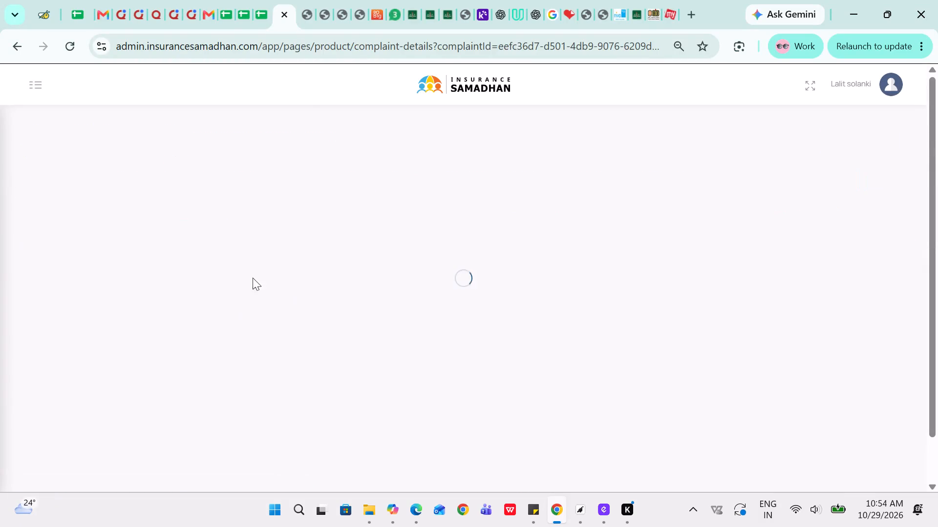
{"action": "scroll", "coordinate": [362, 236], "scroll_direction": "down", "scroll_amount": 3}
{"action": "scroll", "coordinate": [428, 246], "scroll_direction": "down", "scroll_amount": 1}
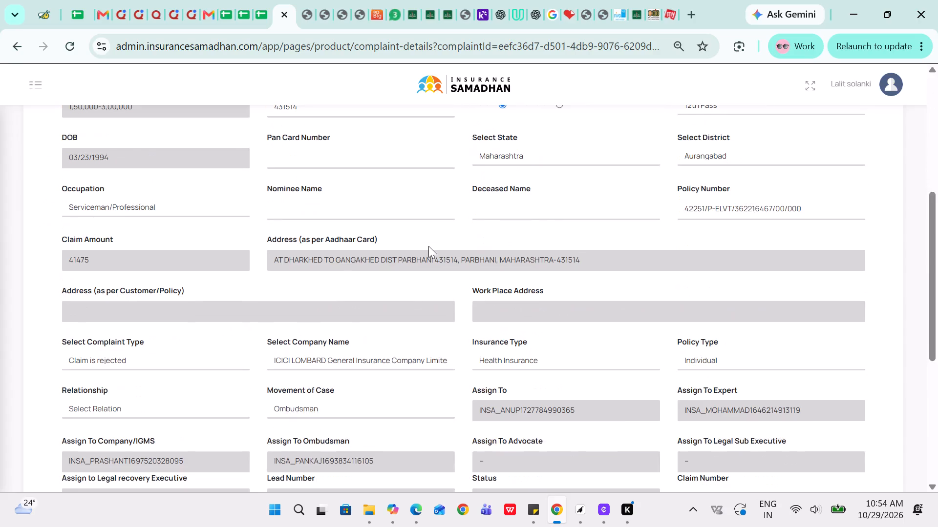
{"action": "scroll", "coordinate": [428, 246], "scroll_direction": "up", "scroll_amount": 5}
{"action": "scroll", "coordinate": [428, 246], "scroll_direction": "down", "scroll_amount": 1}
{"action": "scroll", "coordinate": [428, 246], "scroll_direction": "up", "scroll_amount": 2}
Check the Vendor Details section, highlighting the Vendor Email and Vendor Id values to read them in full.
{"action": "left_click", "coordinate": [451, 249]}
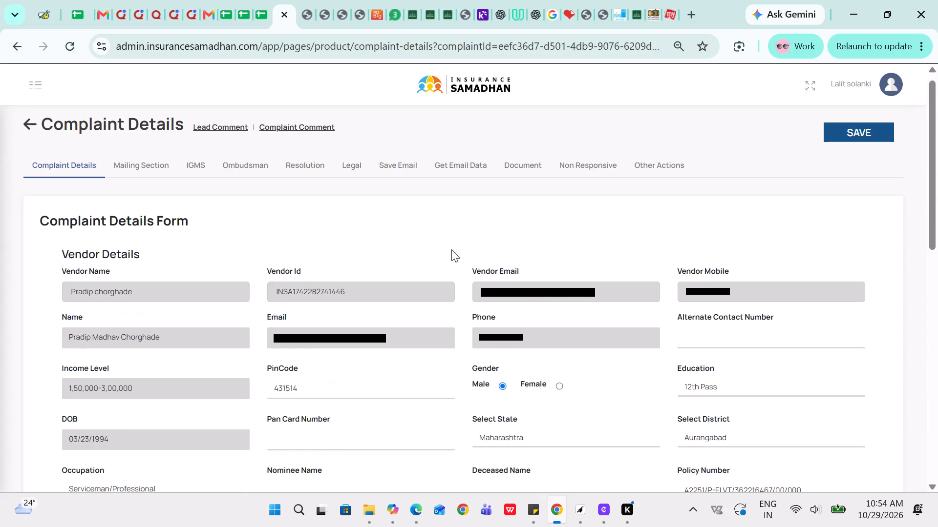
{"action": "left_click_drag", "start_coordinate": [633, 311], "coordinate": [459, 311]}
{"action": "left_click_drag", "start_coordinate": [612, 300], "coordinate": [437, 301]}
{"action": "left_click", "coordinate": [529, 255]}
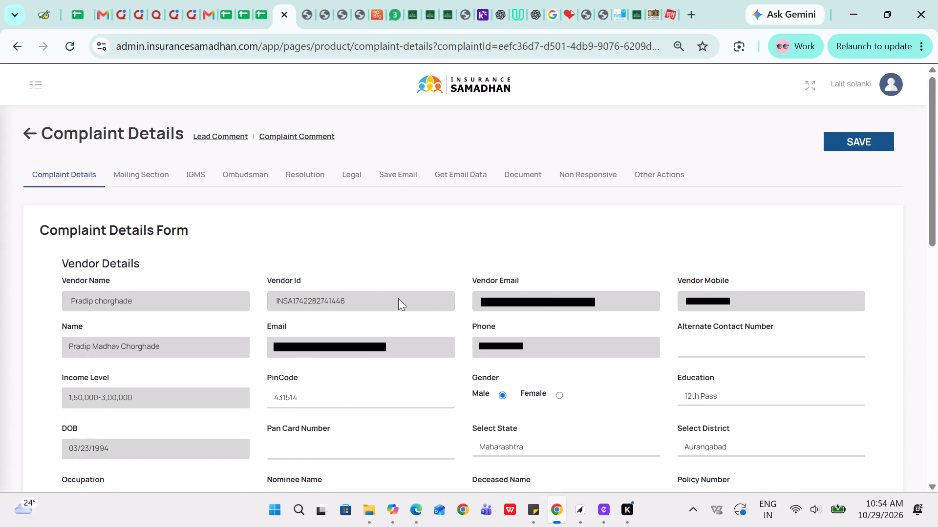
{"action": "left_click_drag", "start_coordinate": [398, 298], "coordinate": [154, 304]}
{"action": "left_click", "coordinate": [311, 257]}
{"action": "left_click_drag", "start_coordinate": [632, 299], "coordinate": [322, 299]}
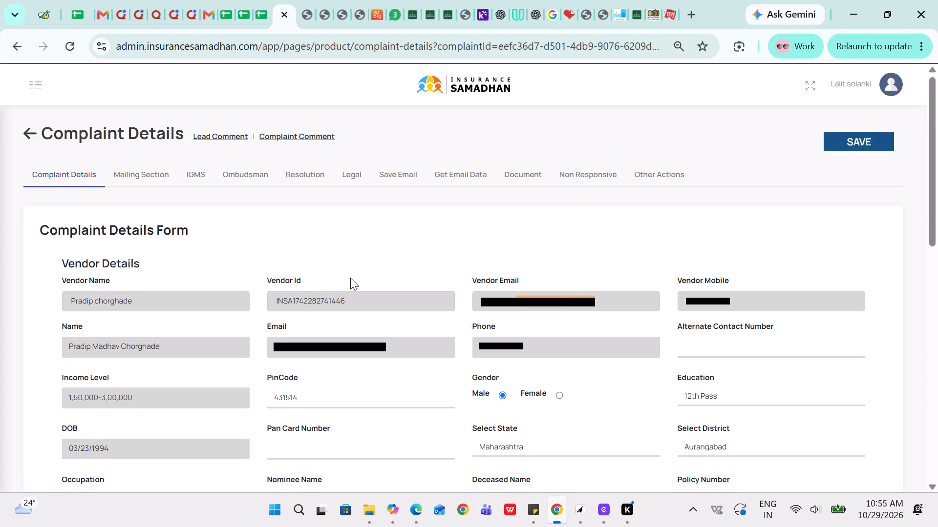
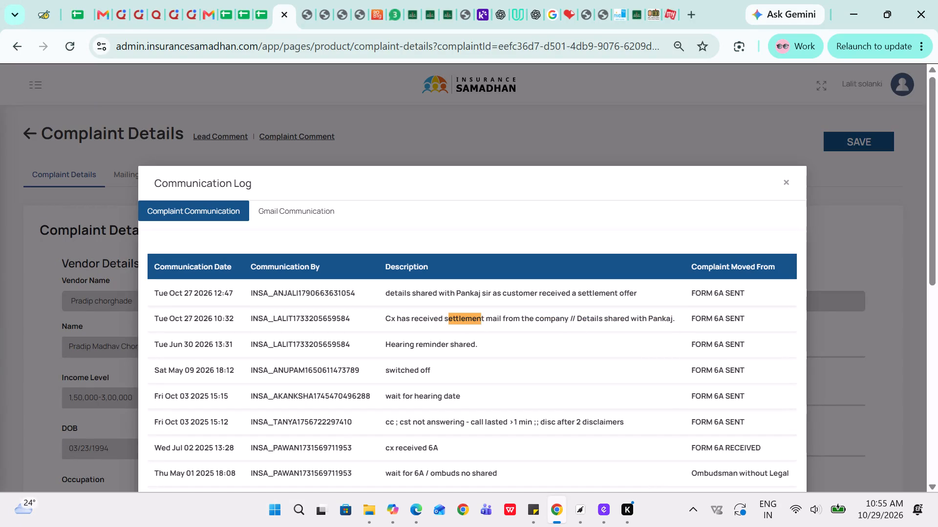
Examine the Tue Oct 27 2026 10:32 entry in the complaint's Communication Log and return to the All Complaints list.
{"action": "left_click_drag", "start_coordinate": [544, 313], "coordinate": [613, 313]}
{"action": "left_click", "coordinate": [655, 320]}
{"action": "left_click_drag", "start_coordinate": [694, 324], "coordinate": [533, 324]}
{"action": "left_click", "coordinate": [605, 322]}
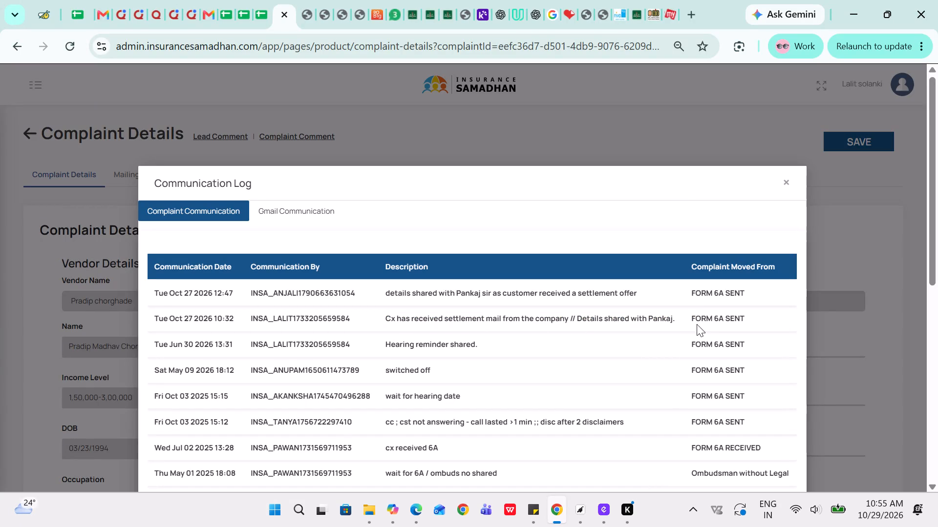
{"action": "left_click_drag", "start_coordinate": [679, 319], "coordinate": [543, 314]}
{"action": "left_click", "coordinate": [585, 323]}
{"action": "left_click", "coordinate": [372, 157]}
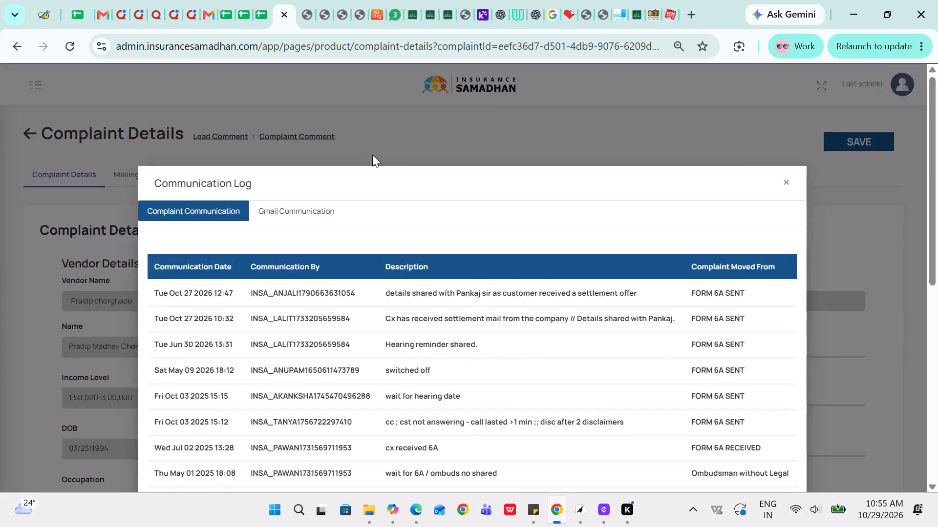
{"action": "left_click", "coordinate": [24, 139]}
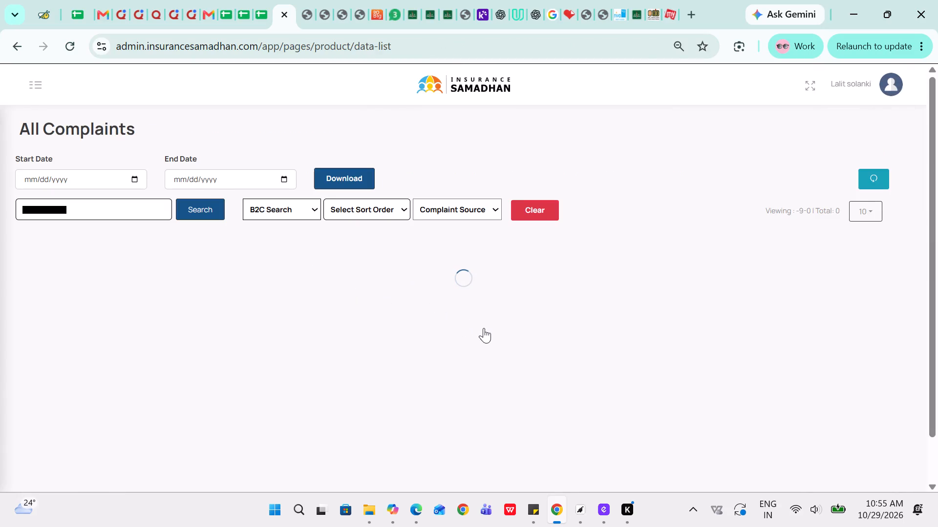
Check the latest entries in the communication log of the second complaint, marked Ombudsman requirement sent, and close the log.
{"action": "scroll", "coordinate": [459, 325], "scroll_direction": "left", "scroll_amount": 3}
{"action": "scroll", "coordinate": [459, 325], "scroll_direction": "right", "scroll_amount": 6}
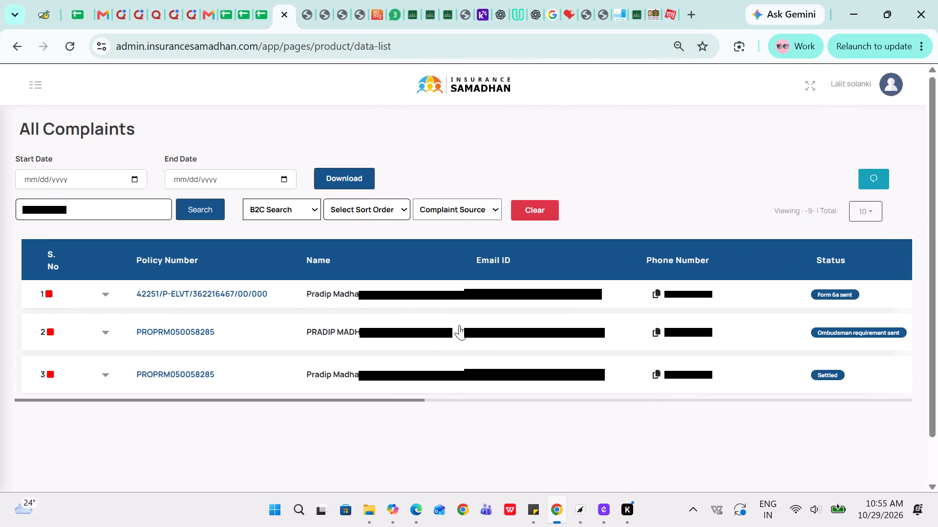
{"action": "left_click", "coordinate": [630, 342]}
{"action": "left_click", "coordinate": [665, 372]}
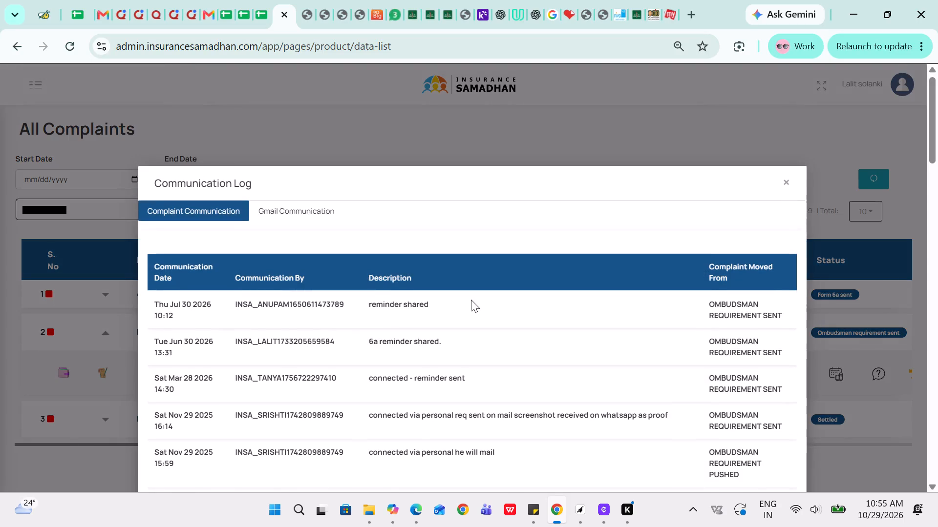
{"action": "left_click_drag", "start_coordinate": [471, 300], "coordinate": [315, 306]}
{"action": "left_click", "coordinate": [479, 320]}
{"action": "left_click", "coordinate": [325, 152]}
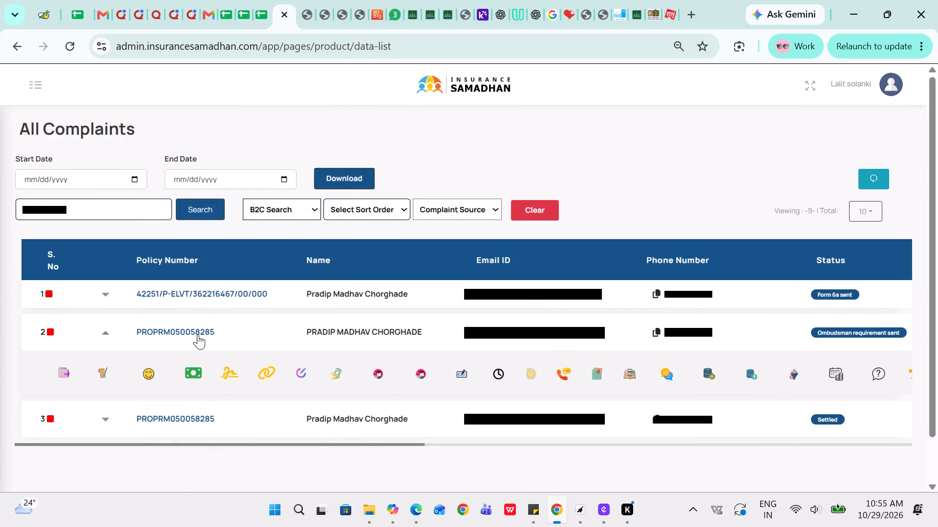
Open the second complaint's details and bring up the reminder mail options in its other actions.
{"action": "left_click", "coordinate": [198, 334]}
{"action": "left_click", "coordinate": [655, 168]}
{"action": "scroll", "coordinate": [477, 211], "scroll_direction": "down", "scroll_amount": 4}
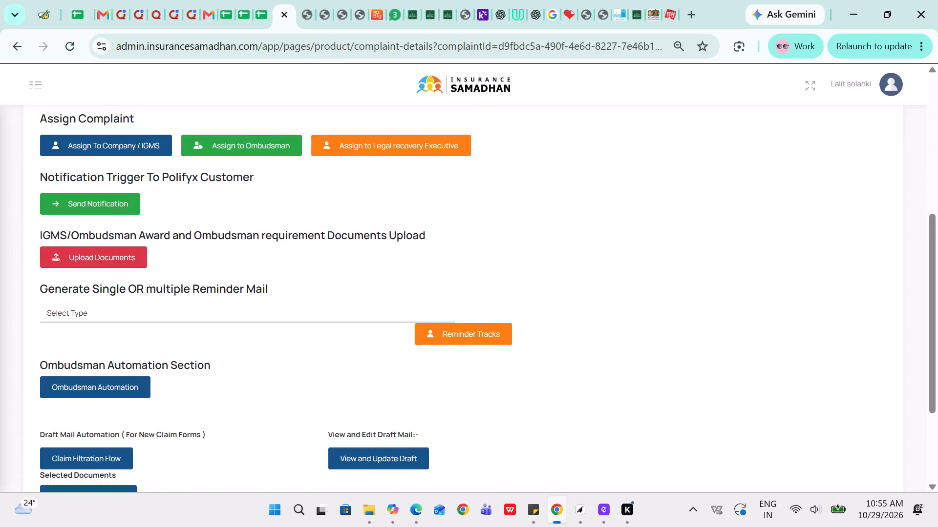
{"action": "left_click", "coordinate": [83, 311]}
{"action": "left_click", "coordinate": [89, 340]}
{"action": "left_click", "coordinate": [108, 316]}
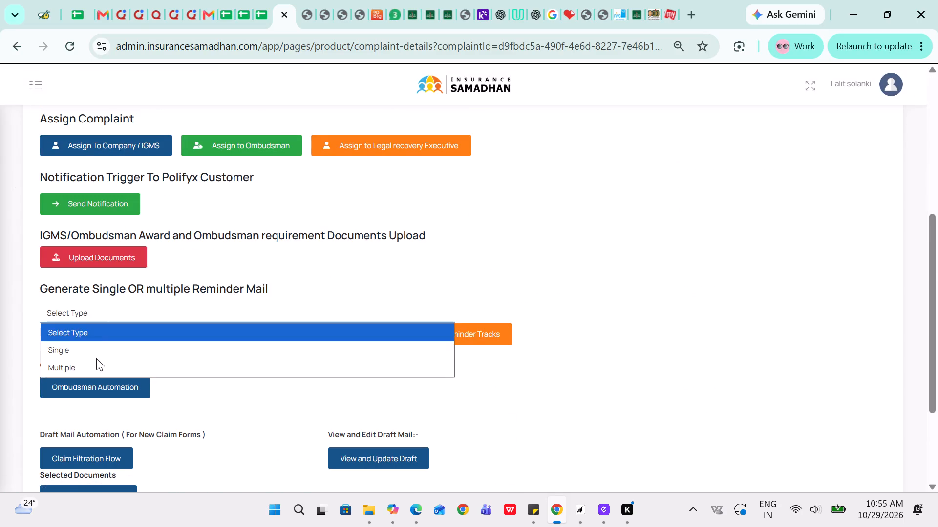
{"action": "left_click", "coordinate": [96, 358]}
{"action": "scroll", "coordinate": [304, 289], "scroll_direction": "down", "scroll_amount": 5}
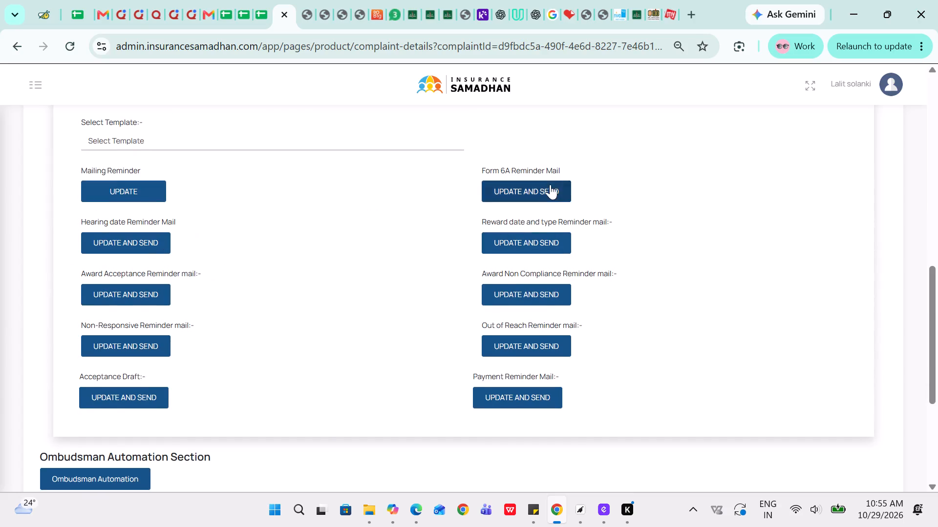
{"action": "left_click", "coordinate": [549, 184]}
{"action": "scroll", "coordinate": [545, 229], "scroll_direction": "down", "scroll_amount": 6}
{"action": "scroll", "coordinate": [521, 243], "scroll_direction": "up", "scroll_amount": 1}
{"action": "scroll", "coordinate": [521, 243], "scroll_direction": "down", "scroll_amount": 3}
{"action": "left_click", "coordinate": [504, 452]}
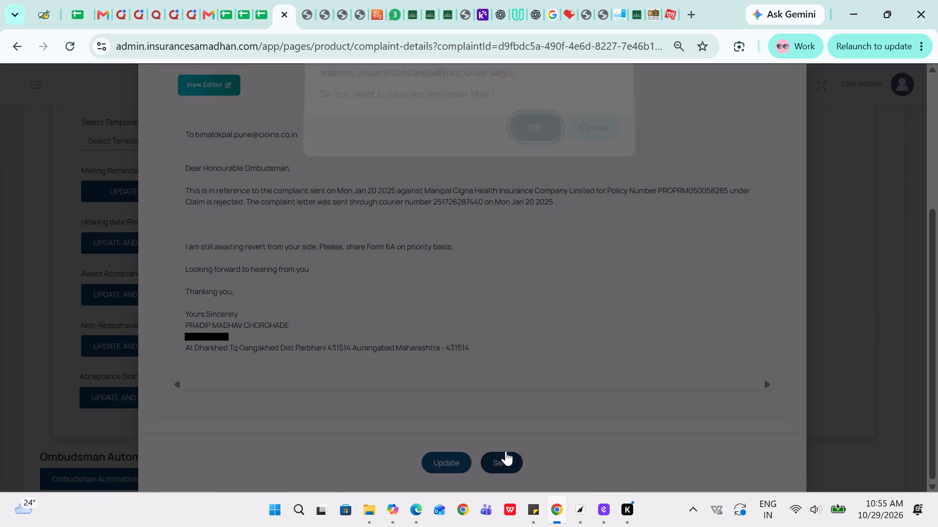
{"action": "left_click", "coordinate": [552, 127]}
Return to the complaint details form, open the complaint comments and review the full communication history.
{"action": "scroll", "coordinate": [503, 244], "scroll_direction": "up", "scroll_amount": 4}
{"action": "scroll", "coordinate": [385, 236], "scroll_direction": "up", "scroll_amount": 2}
{"action": "scroll", "coordinate": [234, 222], "scroll_direction": "up", "scroll_amount": 20}
{"action": "left_click", "coordinate": [75, 174]}
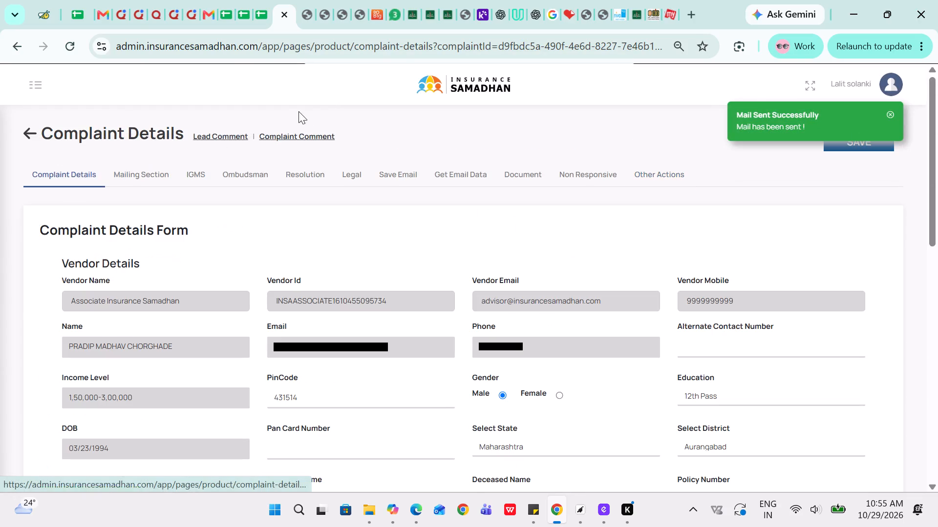
{"action": "left_click", "coordinate": [306, 131]}
{"action": "scroll", "coordinate": [477, 219], "scroll_direction": "down", "scroll_amount": 9}
{"action": "scroll", "coordinate": [578, 262], "scroll_direction": "down", "scroll_amount": 4}
{"action": "scroll", "coordinate": [584, 269], "scroll_direction": "up", "scroll_amount": 1}
{"action": "scroll", "coordinate": [584, 269], "scroll_direction": "down", "scroll_amount": 12}
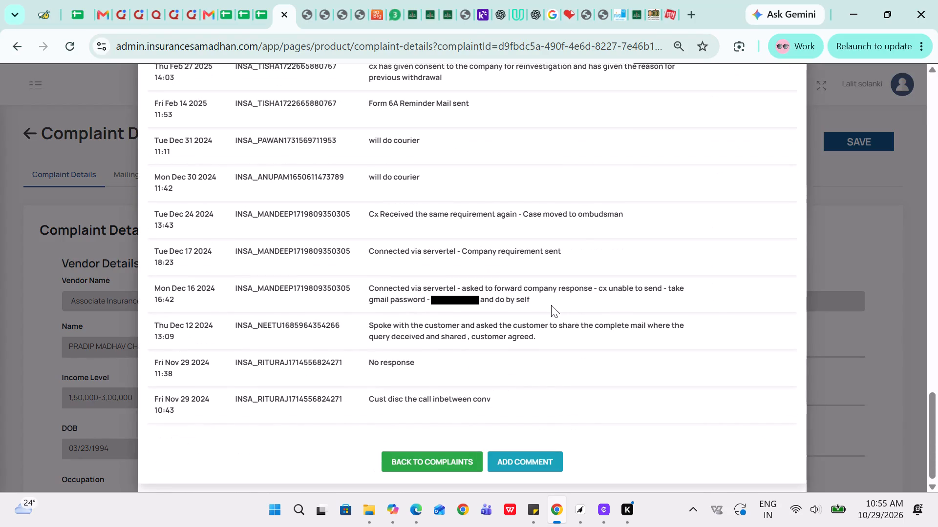
{"action": "scroll", "coordinate": [575, 342], "scroll_direction": "up", "scroll_amount": 6}
{"action": "scroll", "coordinate": [526, 337], "scroll_direction": "up", "scroll_amount": 5}
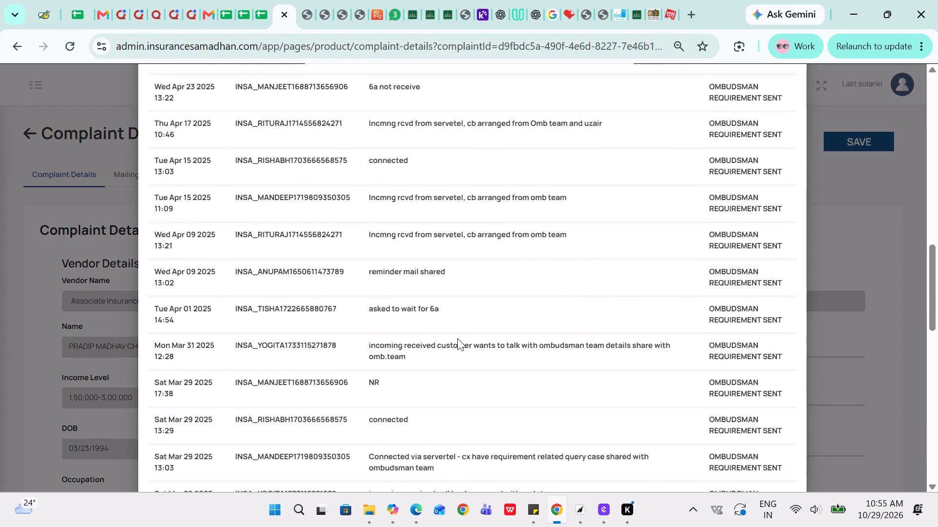
{"action": "scroll", "coordinate": [457, 338], "scroll_direction": "up", "scroll_amount": 14}
{"action": "scroll", "coordinate": [454, 338], "scroll_direction": "down", "scroll_amount": 4}
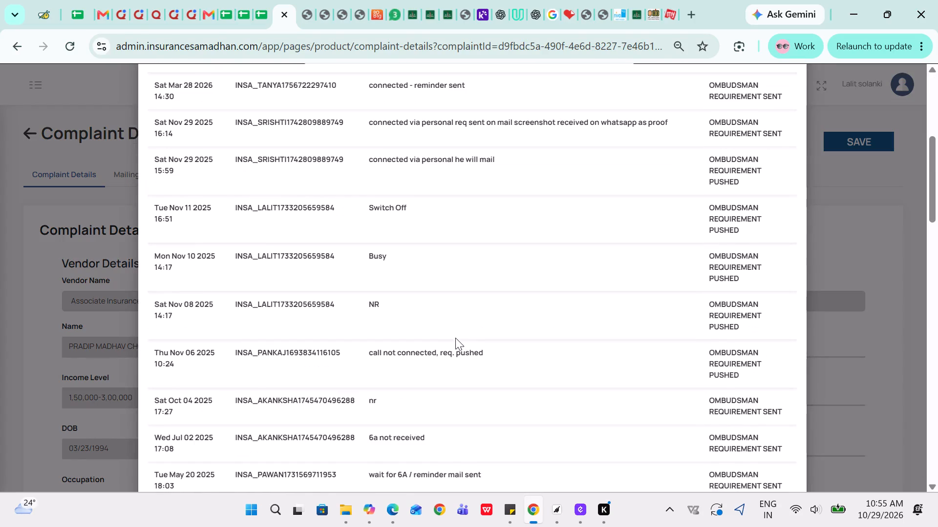
{"action": "scroll", "coordinate": [455, 338], "scroll_direction": "down", "scroll_amount": 12}
{"action": "scroll", "coordinate": [457, 339], "scroll_direction": "up", "scroll_amount": 1}
{"action": "scroll", "coordinate": [457, 339], "scroll_direction": "down", "scroll_amount": 10}
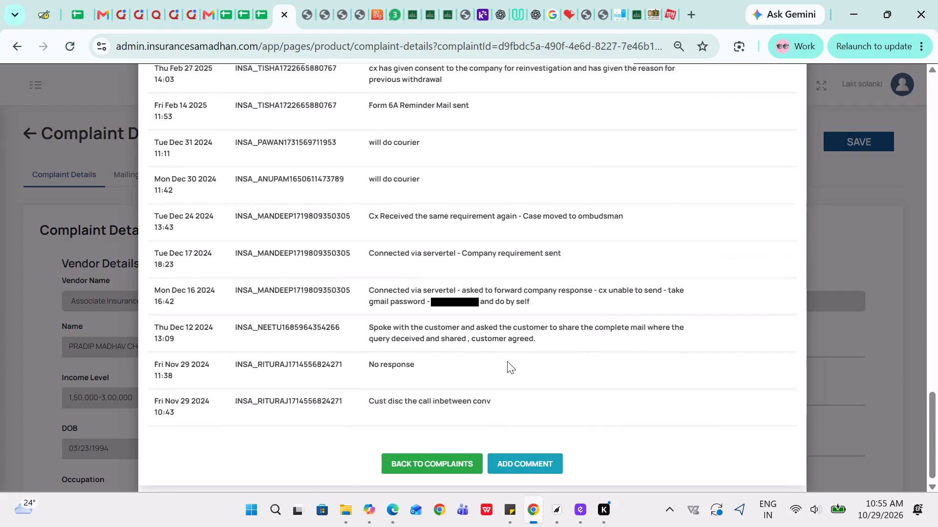
Add a complaint comment with the description "6a reminder shared.".
{"action": "left_click", "coordinate": [517, 456]}
{"action": "left_click", "coordinate": [533, 317]}
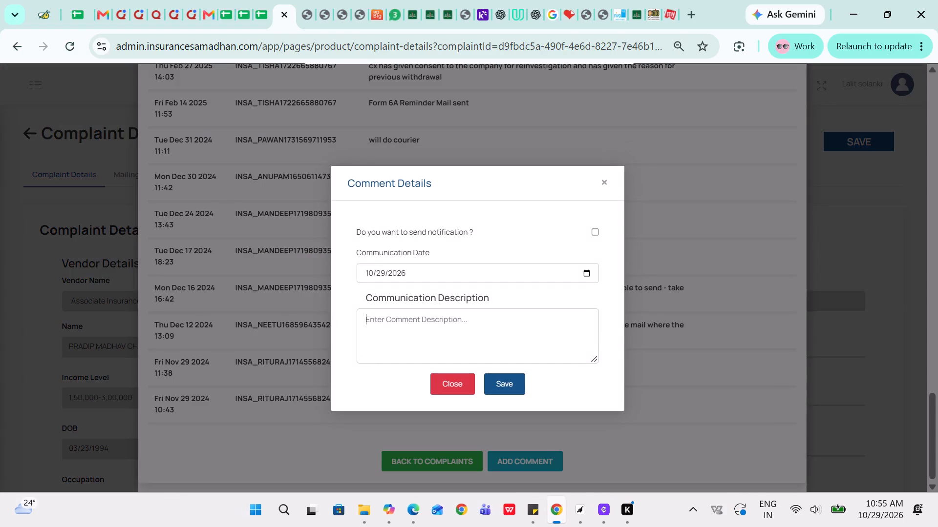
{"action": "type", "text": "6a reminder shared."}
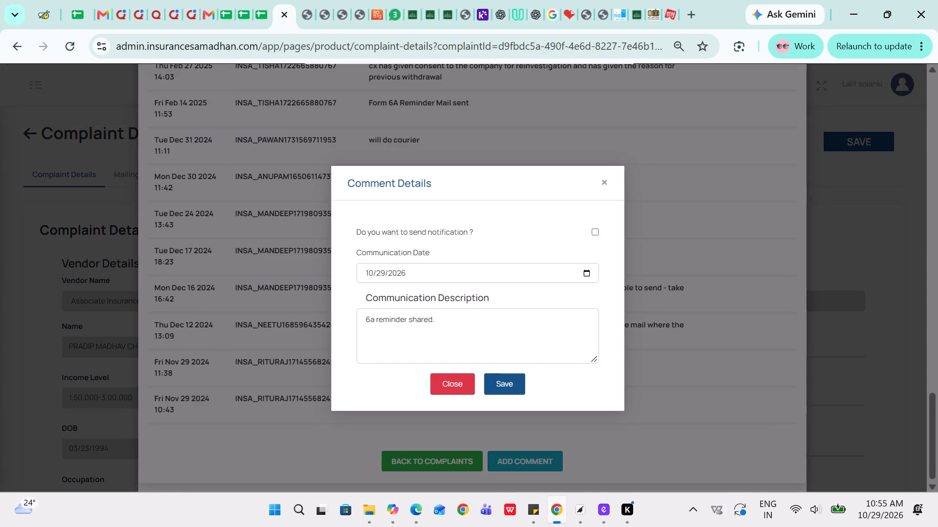
Save the new complaint comment in the communication history.
{"action": "left_click", "coordinate": [512, 378]}
{"action": "scroll", "coordinate": [149, 345], "scroll_direction": "up", "scroll_amount": 6}
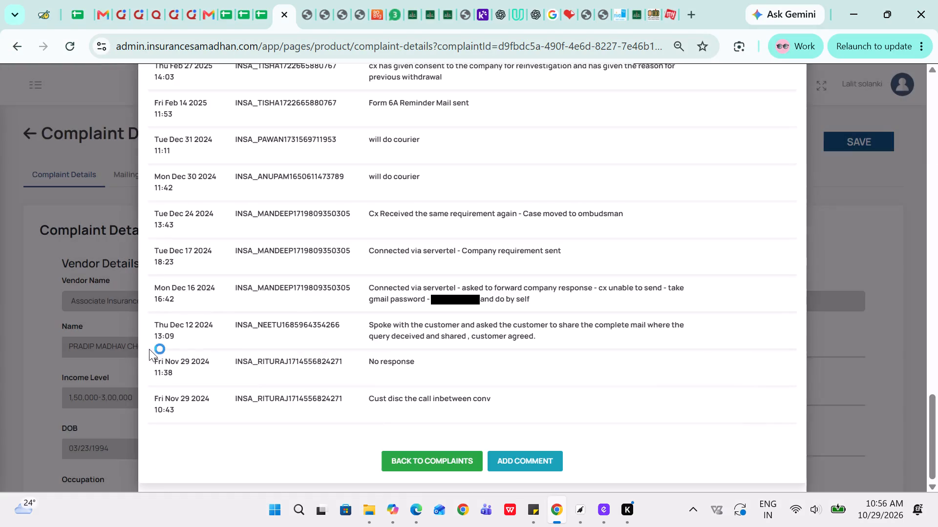
{"action": "scroll", "coordinate": [149, 349], "scroll_direction": "up", "scroll_amount": 3}
Switch to Smartflo and check the status of the outgoing call in the live calls list.
{"action": "left_click", "coordinate": [370, 0]}
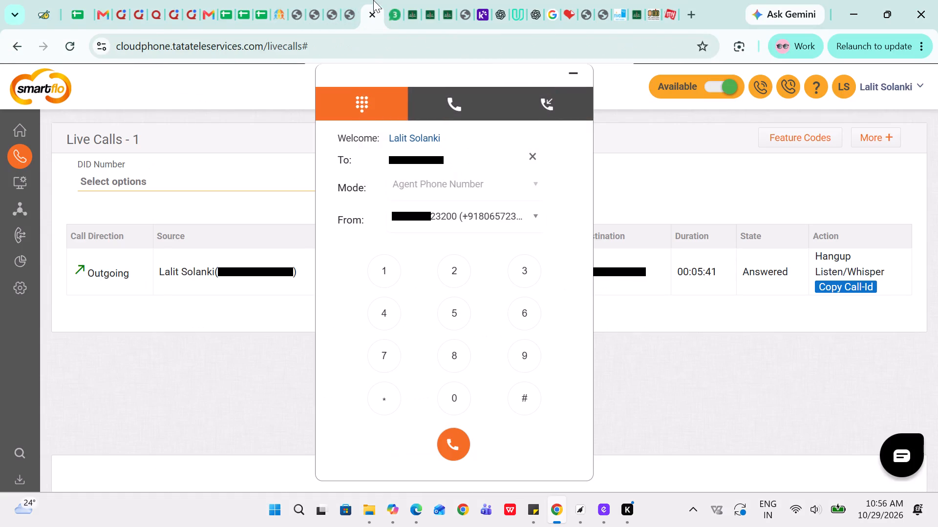
{"action": "left_click", "coordinate": [374, 0]}
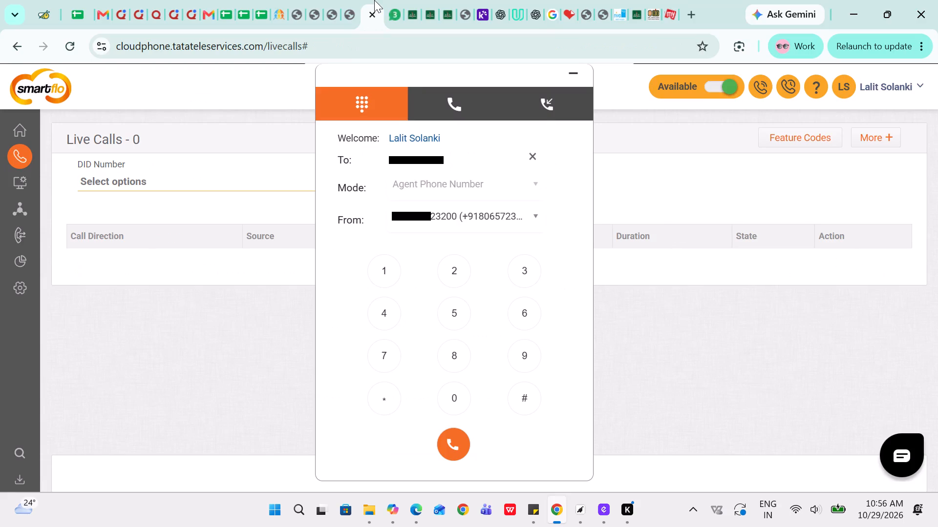
Return to the complaint record, close the communication history and look over the complaint details form.
{"action": "left_click", "coordinate": [275, 2]}
{"action": "left_click", "coordinate": [51, 253]}
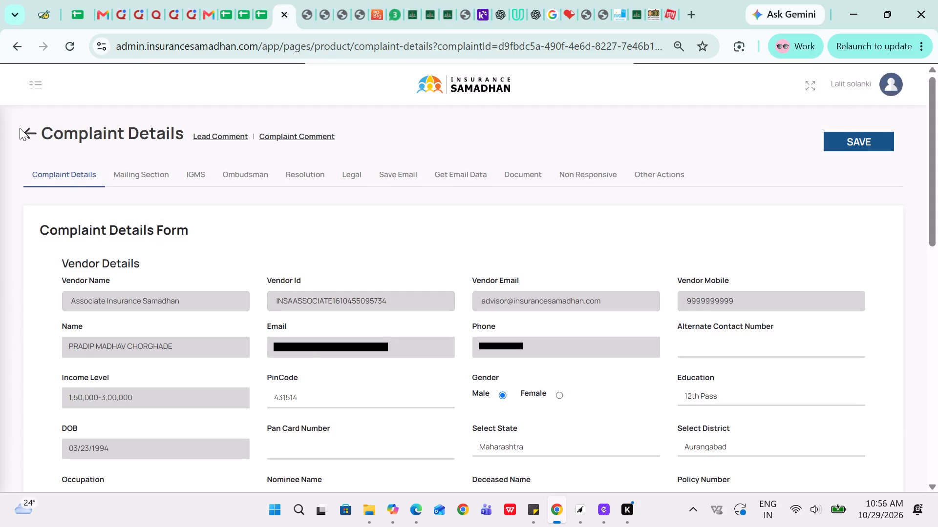
{"action": "scroll", "coordinate": [337, 269], "scroll_direction": "down", "scroll_amount": 1}
{"action": "scroll", "coordinate": [338, 271], "scroll_direction": "up", "scroll_amount": 3}
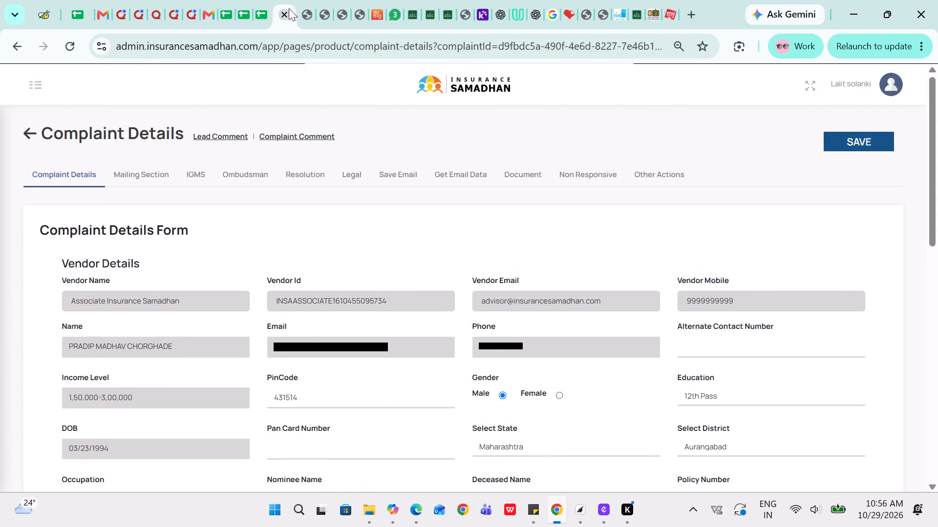
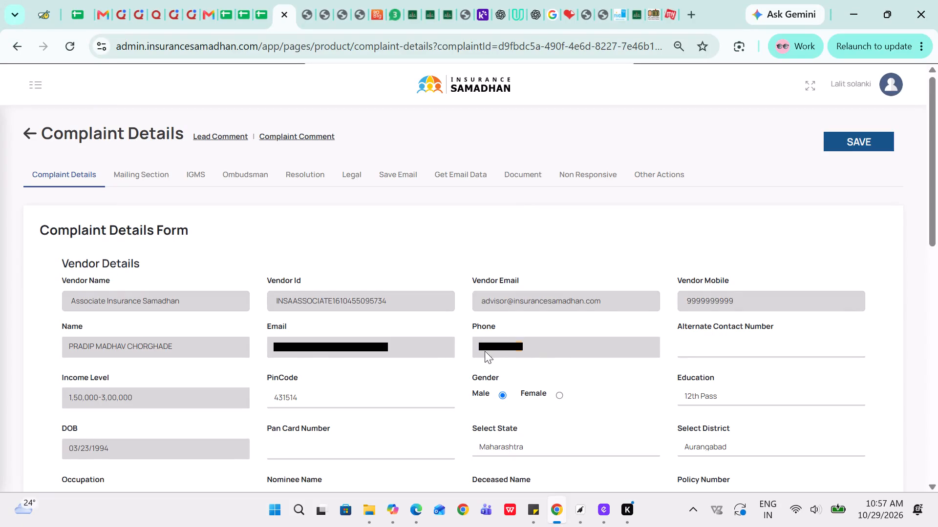
Select the complainant's phone number and email address in the vendor details of the complaint details form.
{"action": "left_click_drag", "start_coordinate": [485, 351], "coordinate": [454, 351]}
{"action": "left_click", "coordinate": [547, 224]}
{"action": "left_click", "coordinate": [23, 132]}
{"action": "left_click_drag", "start_coordinate": [416, 341], "coordinate": [230, 348]}
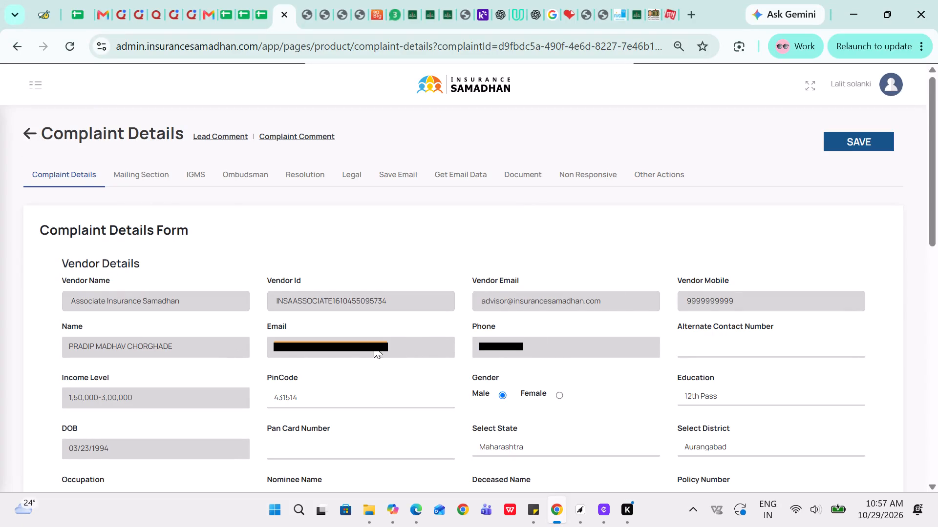
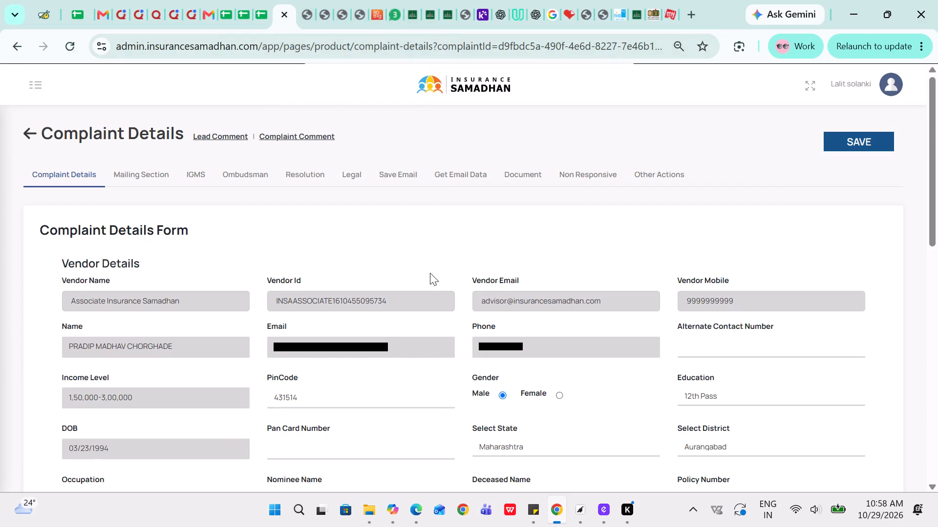
Take the complainant's phone number from the complaint details form and call it from the Smartflo dialer, replacing the number already entered there.
{"action": "left_click_drag", "start_coordinate": [643, 297], "coordinate": [478, 298]}
{"action": "left_click", "coordinate": [377, 0]}
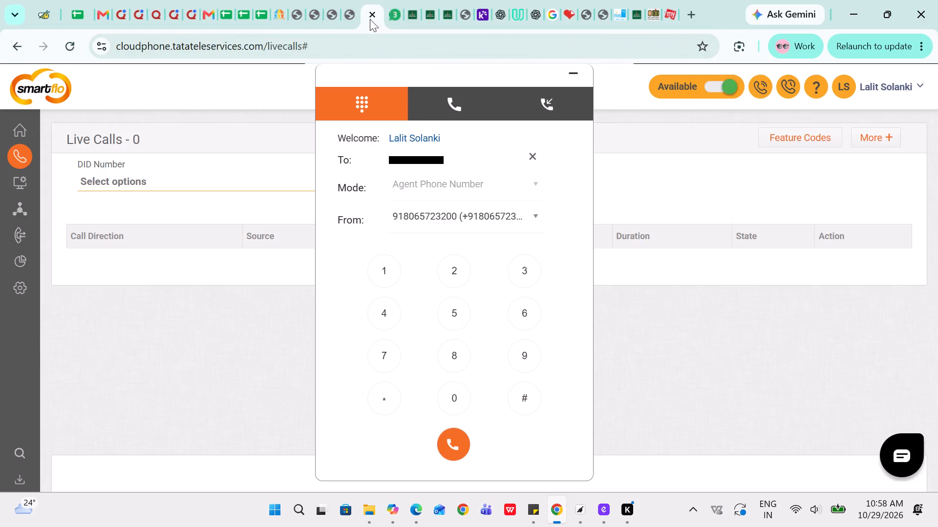
{"action": "double_click", "coordinate": [419, 161]}
{"action": "key", "text": "ctrl+v"}
{"action": "left_click", "coordinate": [448, 431]}
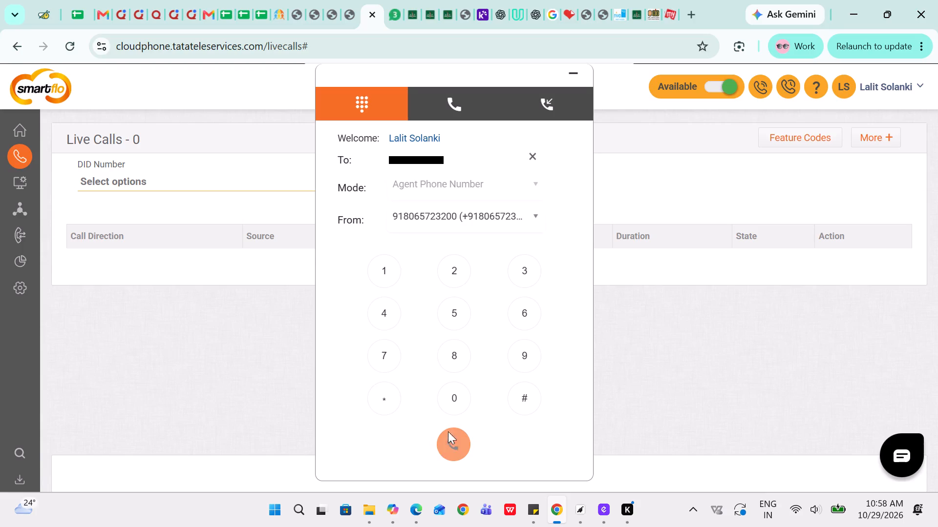
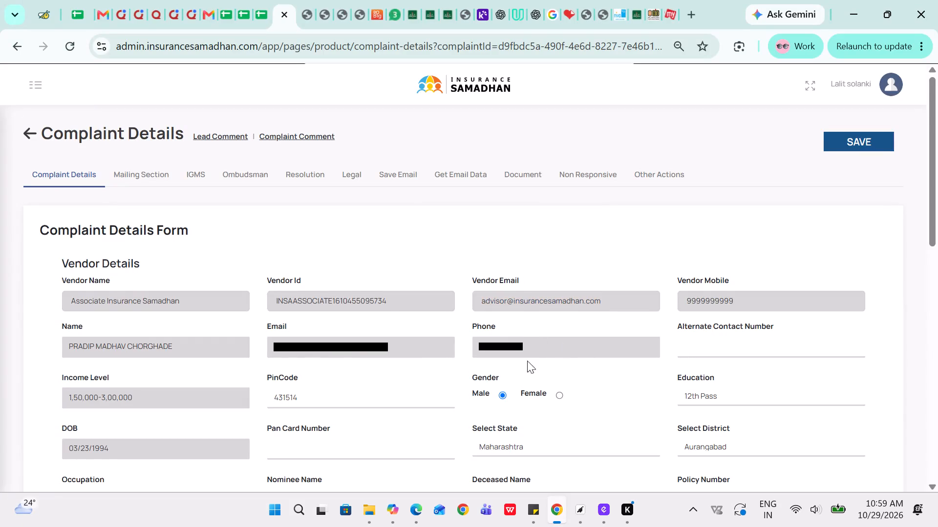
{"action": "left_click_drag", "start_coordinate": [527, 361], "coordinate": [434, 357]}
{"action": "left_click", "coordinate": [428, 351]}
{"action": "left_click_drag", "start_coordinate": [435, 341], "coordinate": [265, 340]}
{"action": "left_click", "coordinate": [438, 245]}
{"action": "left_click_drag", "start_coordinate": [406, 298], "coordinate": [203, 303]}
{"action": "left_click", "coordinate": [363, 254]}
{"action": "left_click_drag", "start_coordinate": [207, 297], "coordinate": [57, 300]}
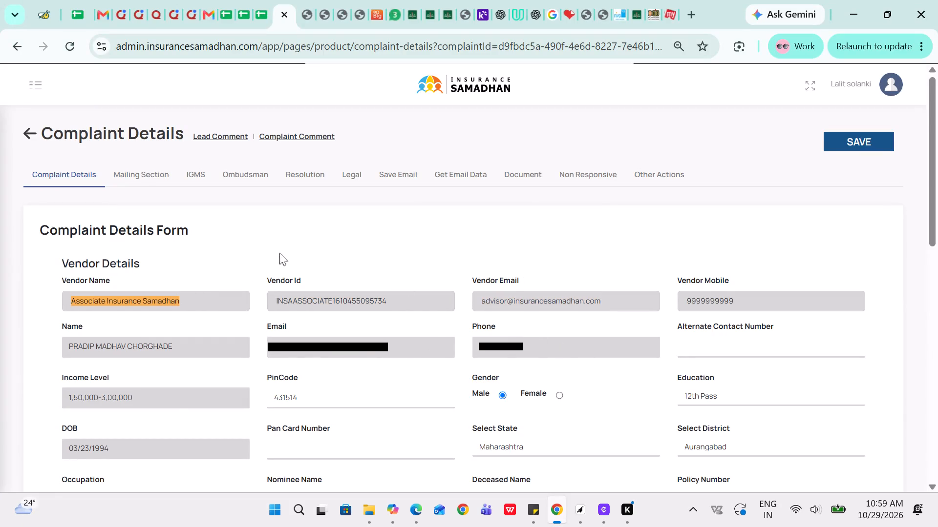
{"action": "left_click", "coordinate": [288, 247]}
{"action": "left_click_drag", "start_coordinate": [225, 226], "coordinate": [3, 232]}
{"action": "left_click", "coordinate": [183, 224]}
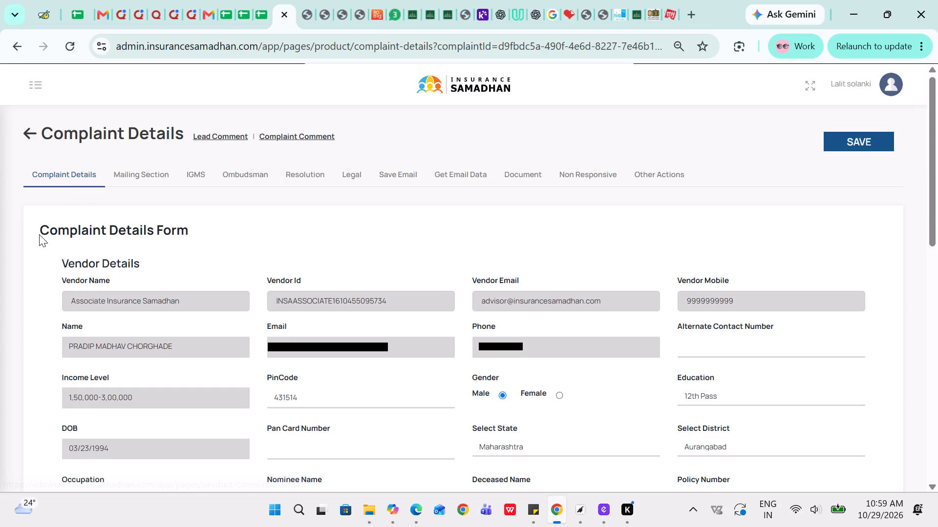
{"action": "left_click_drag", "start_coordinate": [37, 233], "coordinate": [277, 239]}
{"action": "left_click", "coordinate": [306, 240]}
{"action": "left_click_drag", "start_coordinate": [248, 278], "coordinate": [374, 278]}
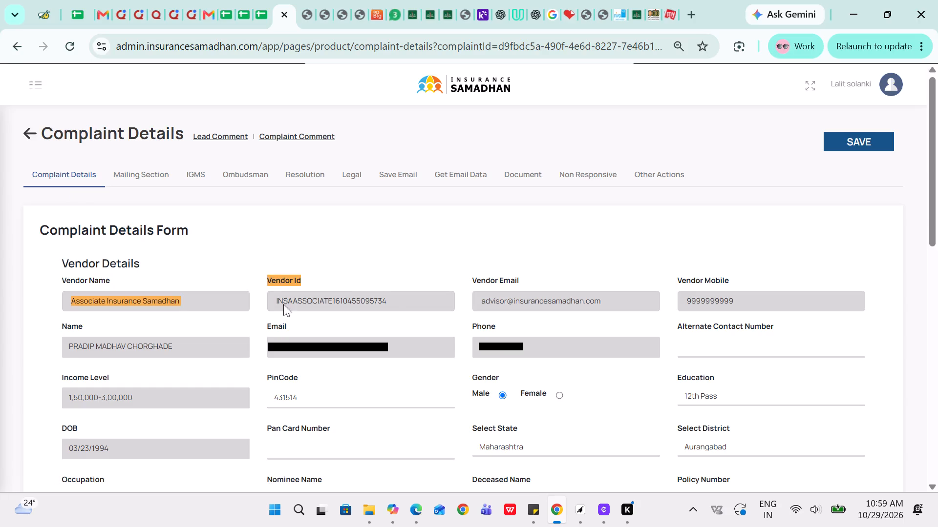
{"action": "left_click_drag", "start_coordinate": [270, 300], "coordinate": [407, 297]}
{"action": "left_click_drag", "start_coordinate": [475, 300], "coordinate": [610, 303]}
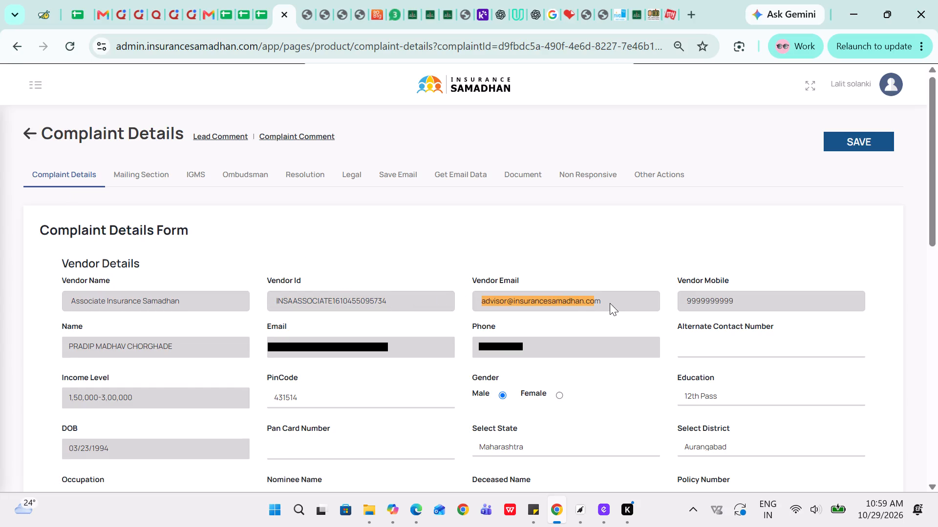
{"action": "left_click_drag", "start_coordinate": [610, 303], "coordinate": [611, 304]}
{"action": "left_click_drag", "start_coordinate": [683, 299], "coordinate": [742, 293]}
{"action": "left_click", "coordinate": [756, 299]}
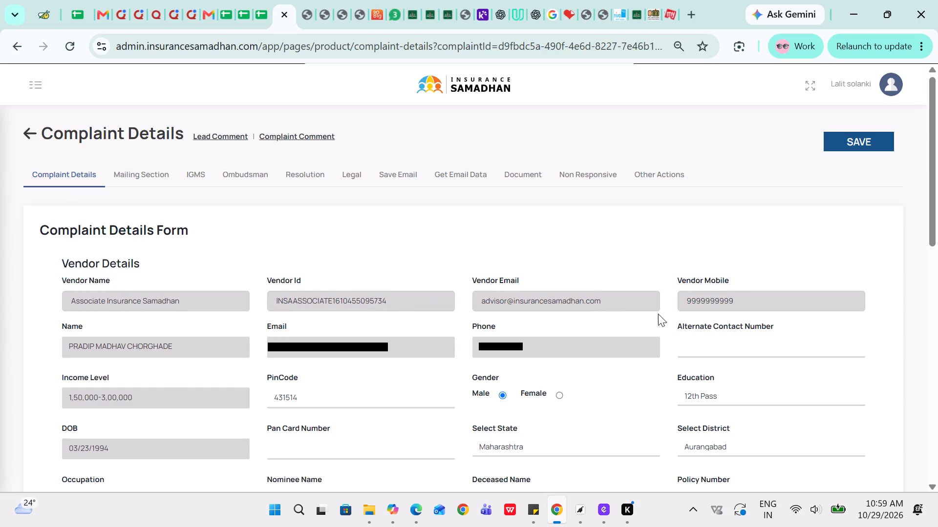
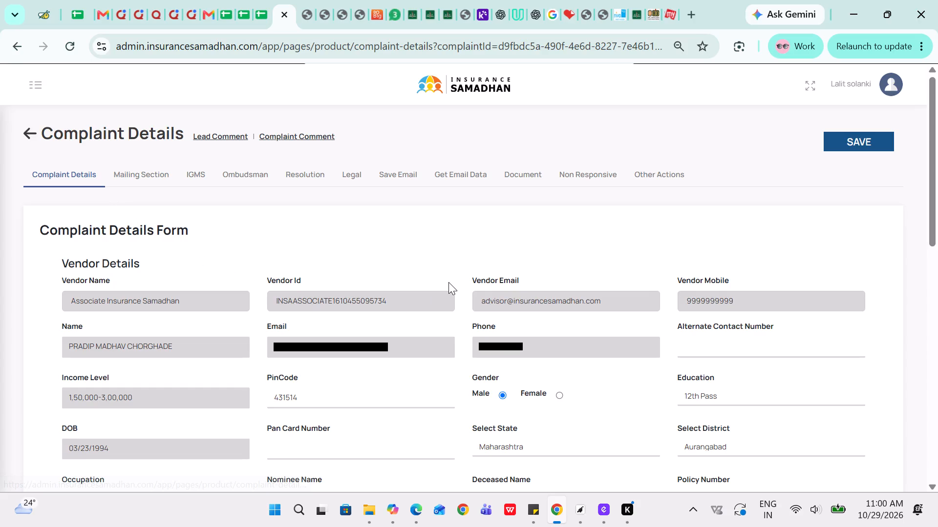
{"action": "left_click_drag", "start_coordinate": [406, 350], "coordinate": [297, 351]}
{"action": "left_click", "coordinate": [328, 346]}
Examine the complainant's contact fields and the vendor details in the Complaint Details form, and return to the complaints list.
{"action": "left_click_drag", "start_coordinate": [475, 345], "coordinate": [554, 343]}
{"action": "left_click", "coordinate": [568, 342]}
{"action": "left_click_drag", "start_coordinate": [478, 296], "coordinate": [656, 295]}
{"action": "left_click_drag", "start_coordinate": [744, 303], "coordinate": [568, 285]}
{"action": "left_click", "coordinate": [585, 266]}
{"action": "left_click_drag", "start_coordinate": [564, 356], "coordinate": [296, 356]}
{"action": "left_click_drag", "start_coordinate": [411, 362], "coordinate": [404, 365]}
{"action": "left_click_drag", "start_coordinate": [411, 360], "coordinate": [193, 356]}
{"action": "left_click", "coordinate": [330, 296]}
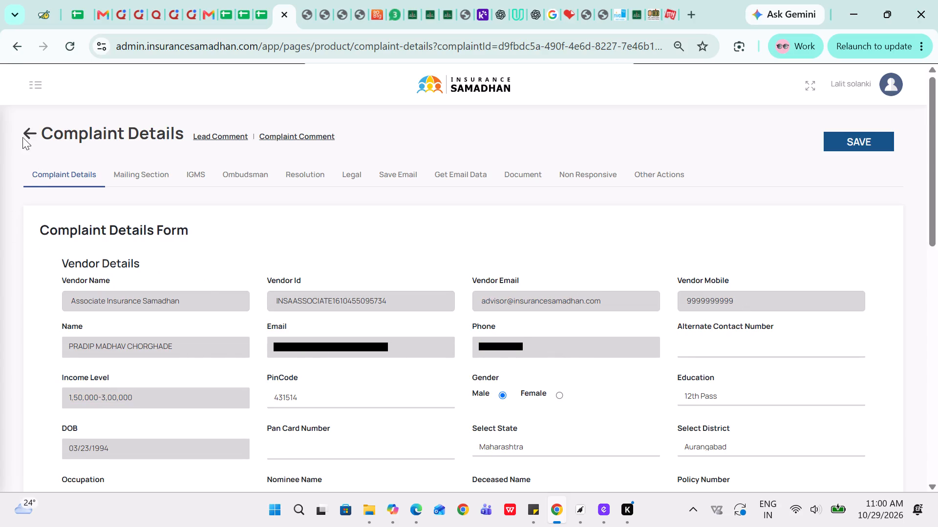
{"action": "left_click", "coordinate": [22, 137]}
{"action": "left_click", "coordinate": [32, 129]}
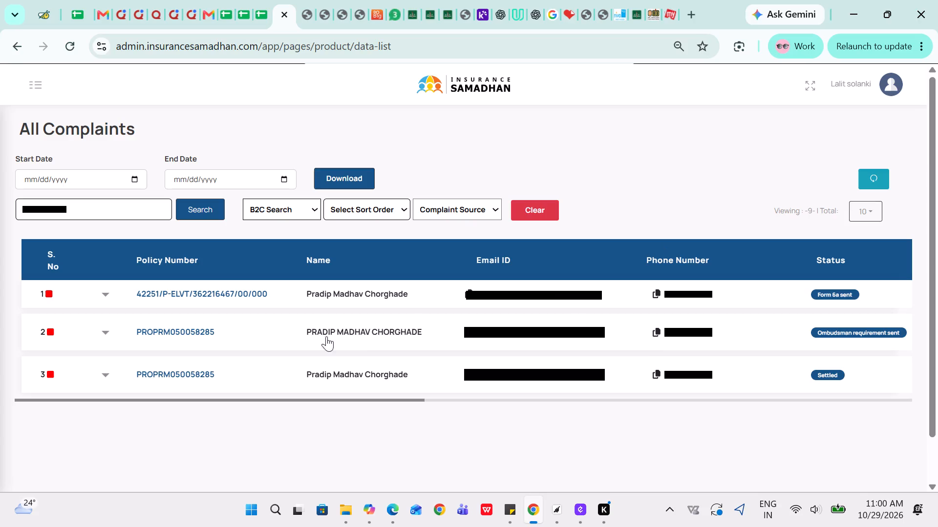
Open the "Ombudsman requirement sent" complaint and examine the courier date, tracking number, Form 6A and requirement data in its Ombudsman section.
{"action": "left_click", "coordinate": [181, 329]}
{"action": "left_click", "coordinate": [348, 122]}
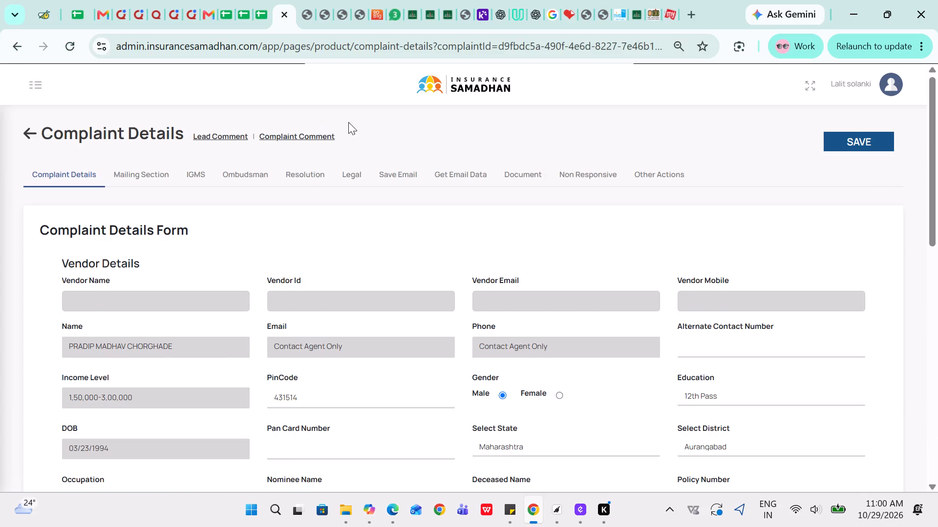
{"action": "left_click", "coordinate": [266, 175]}
{"action": "left_click_drag", "start_coordinate": [175, 331], "coordinate": [162, 333]}
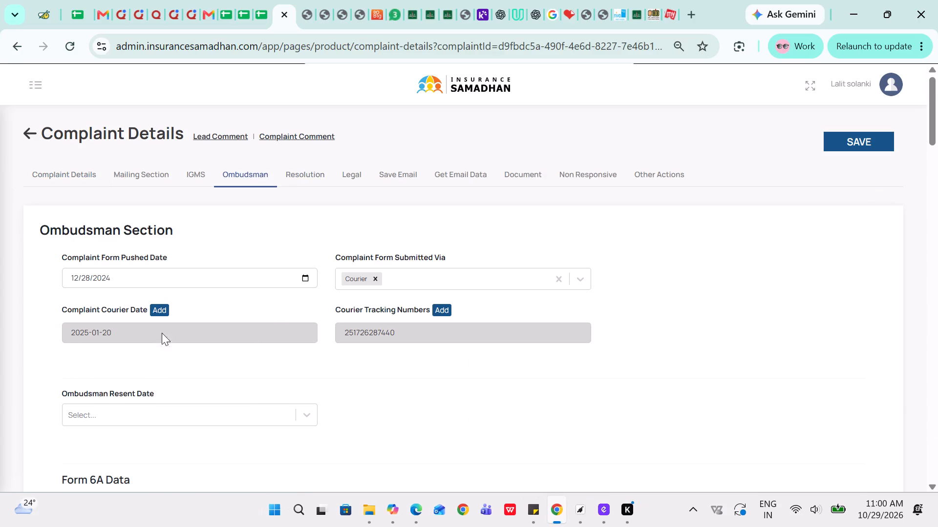
{"action": "left_click_drag", "start_coordinate": [162, 333], "coordinate": [54, 332]}
{"action": "left_click", "coordinate": [193, 331]}
{"action": "left_click_drag", "start_coordinate": [180, 327], "coordinate": [43, 332]}
{"action": "left_click", "coordinate": [204, 330]}
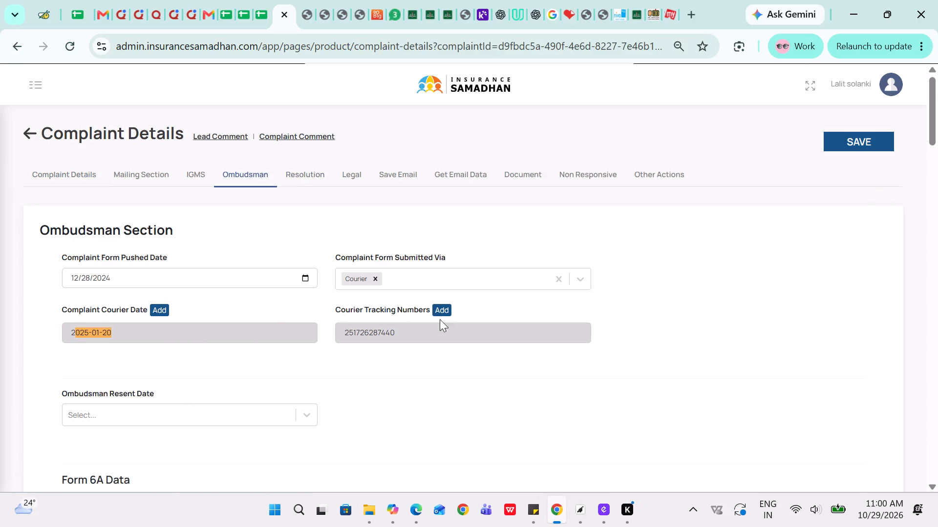
{"action": "left_click_drag", "start_coordinate": [477, 331], "coordinate": [245, 340]}
{"action": "scroll", "coordinate": [446, 262], "scroll_direction": "down", "scroll_amount": 5}
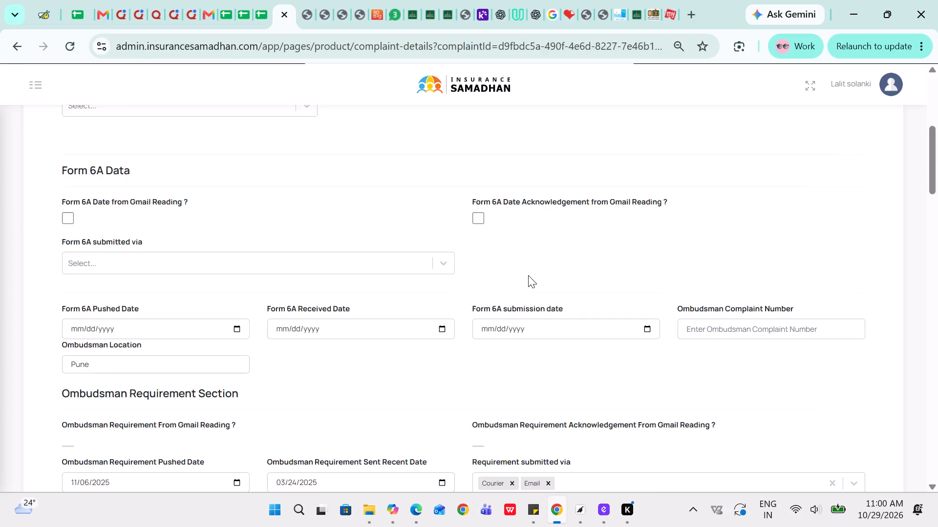
{"action": "scroll", "coordinate": [528, 275], "scroll_direction": "down", "scroll_amount": 3}
{"action": "scroll", "coordinate": [541, 283], "scroll_direction": "up", "scroll_amount": 9}
{"action": "left_click", "coordinate": [27, 137]}
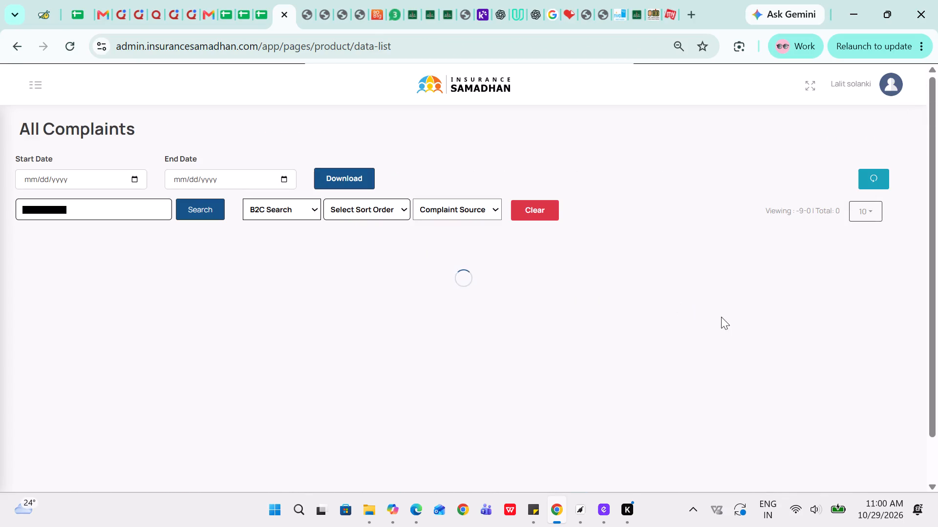
Check the complaint communication log of the "Ombudsman requirement sent" record, and close it.
{"action": "left_click", "coordinate": [641, 328]}
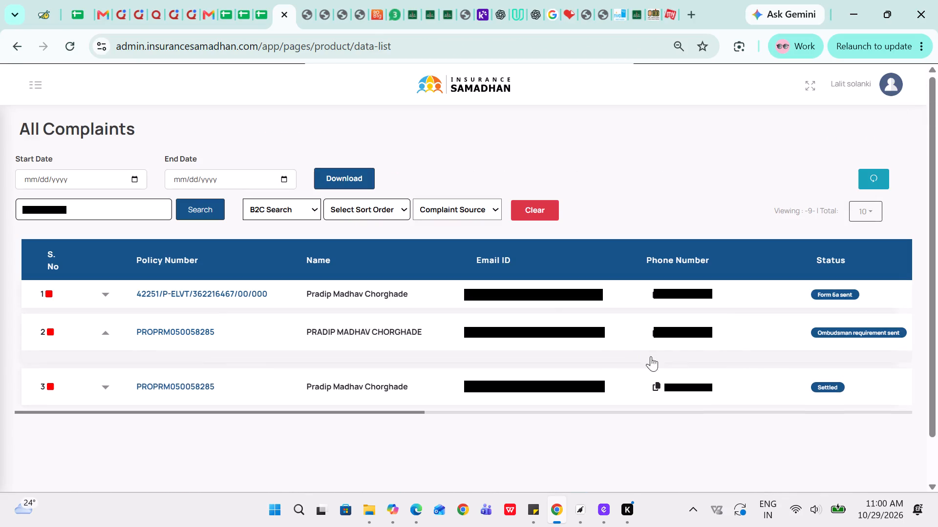
{"action": "left_click", "coordinate": [668, 376]}
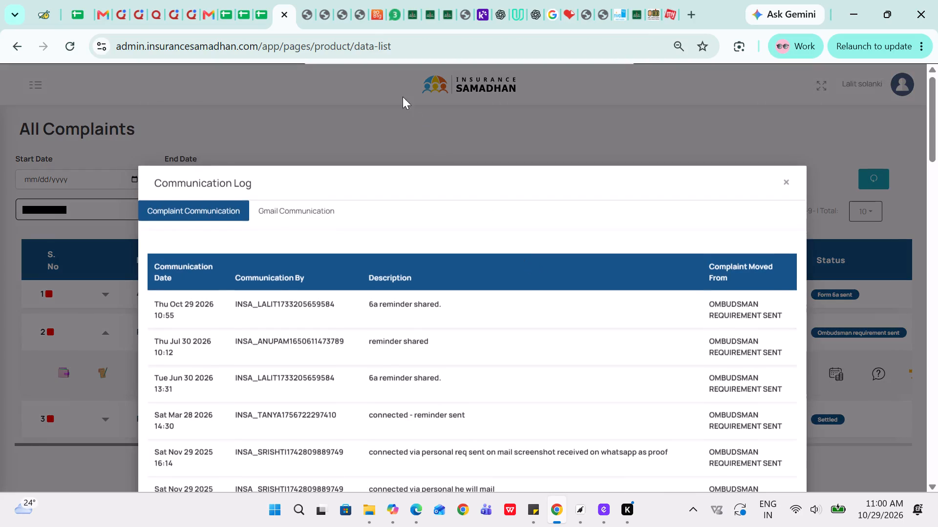
{"action": "left_click", "coordinate": [417, 107]}
{"action": "left_click", "coordinate": [107, 334]}
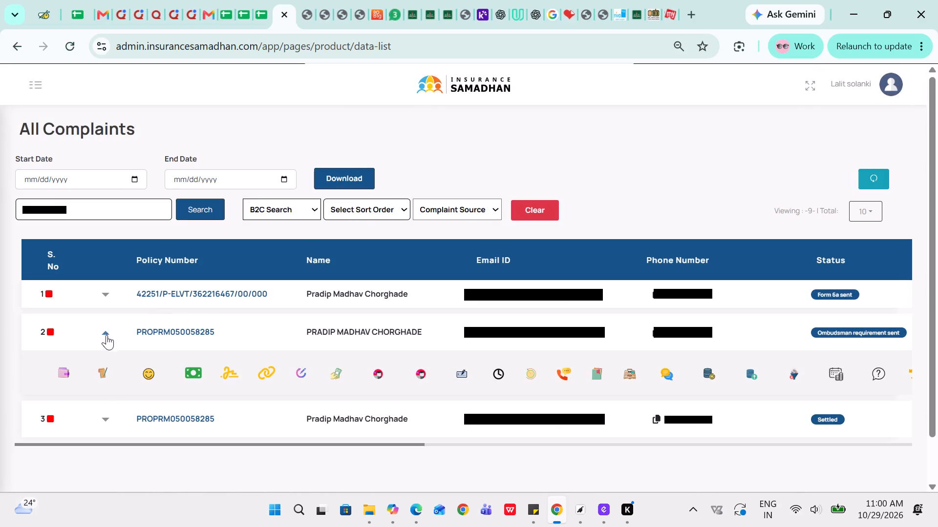
{"action": "left_click", "coordinate": [676, 464]}
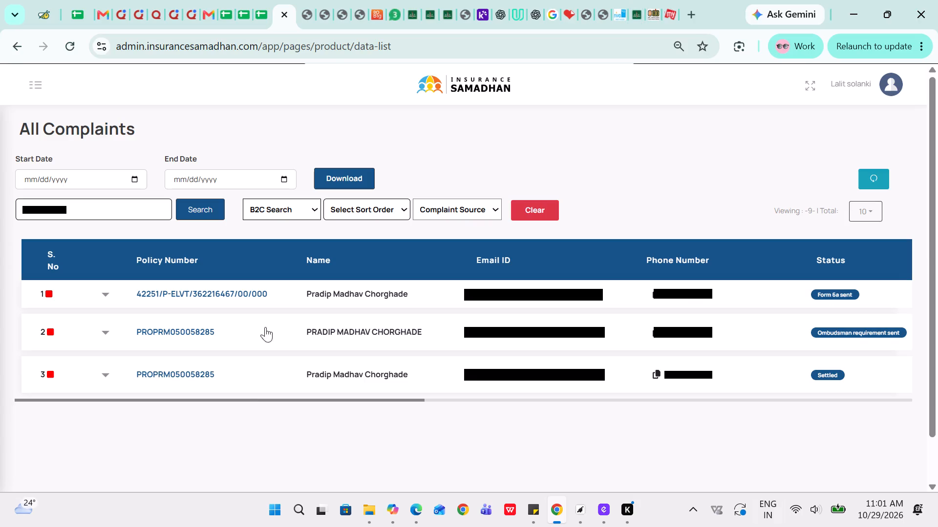
Highlight the policy and complainant details of the "Form 6a sent" complaint in the complaints list.
{"action": "left_click_drag", "start_coordinate": [133, 295], "coordinate": [667, 297]}
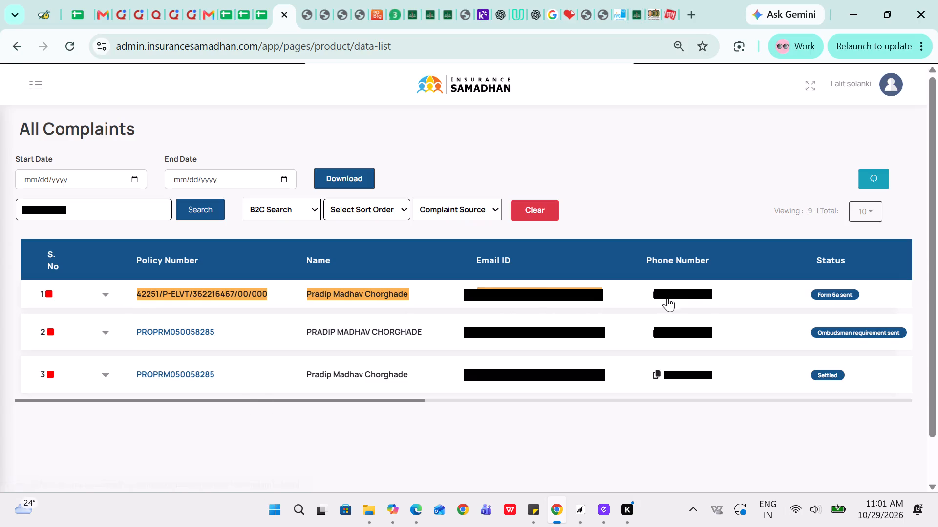
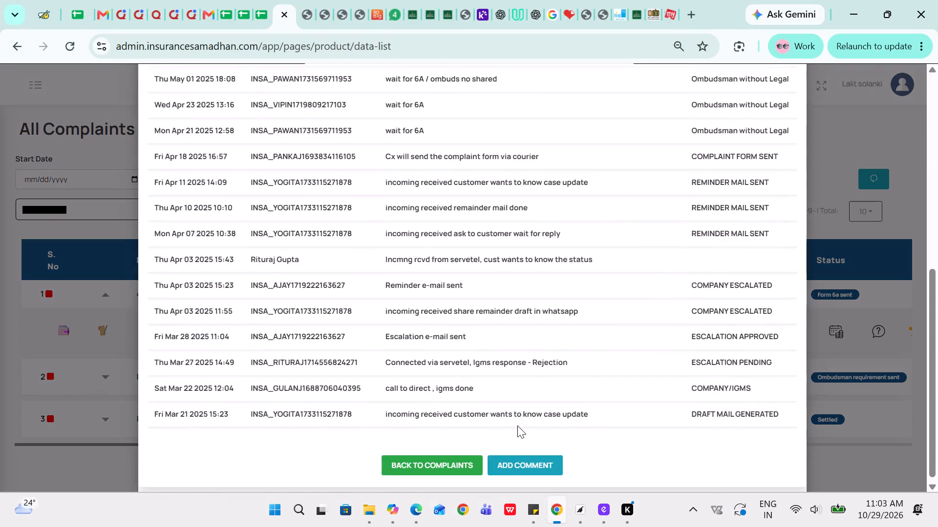
Save the comment "Cx has received claim amount of ICICI lombard as per settlement letter // details shared with Kamran Sir." in the complaint's communication log.
{"action": "scroll", "coordinate": [527, 437], "scroll_direction": "down", "scroll_amount": 3}
{"action": "left_click", "coordinate": [536, 454]}
{"action": "left_click", "coordinate": [511, 305]}
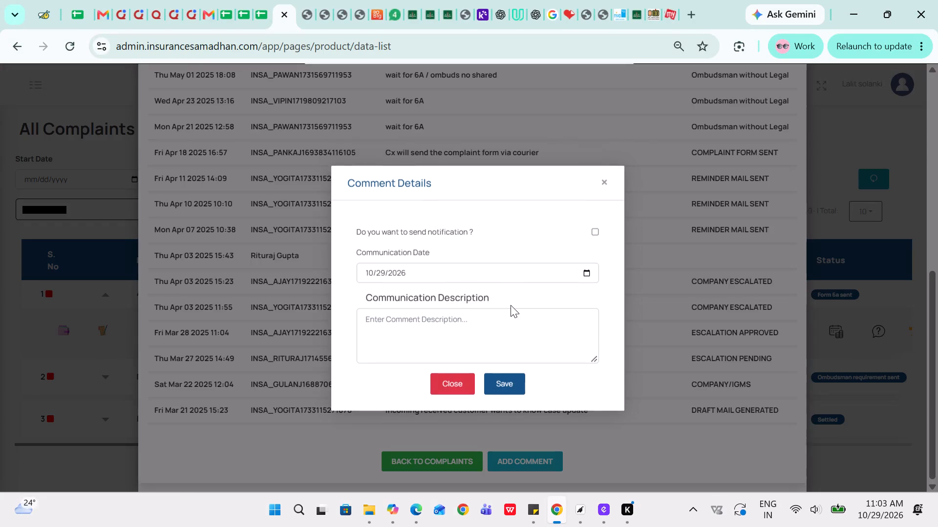
{"action": "left_click", "coordinate": [472, 323]}
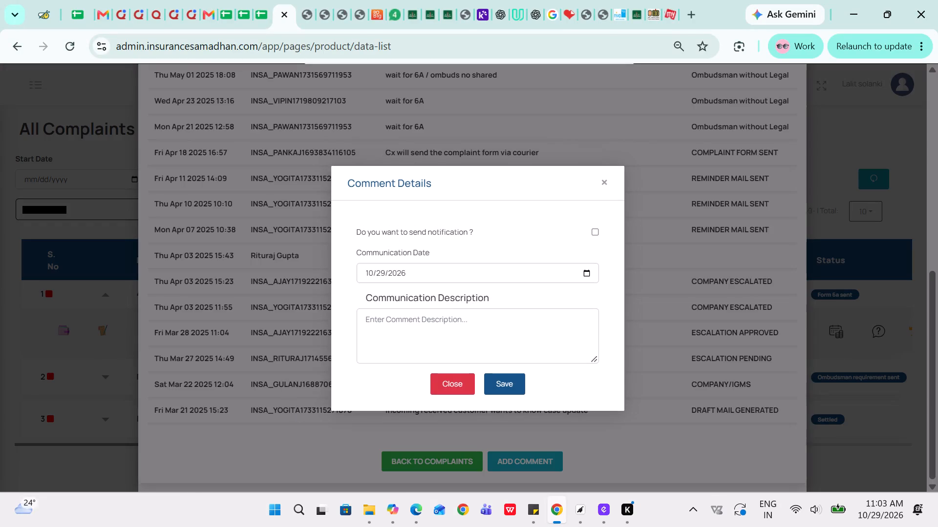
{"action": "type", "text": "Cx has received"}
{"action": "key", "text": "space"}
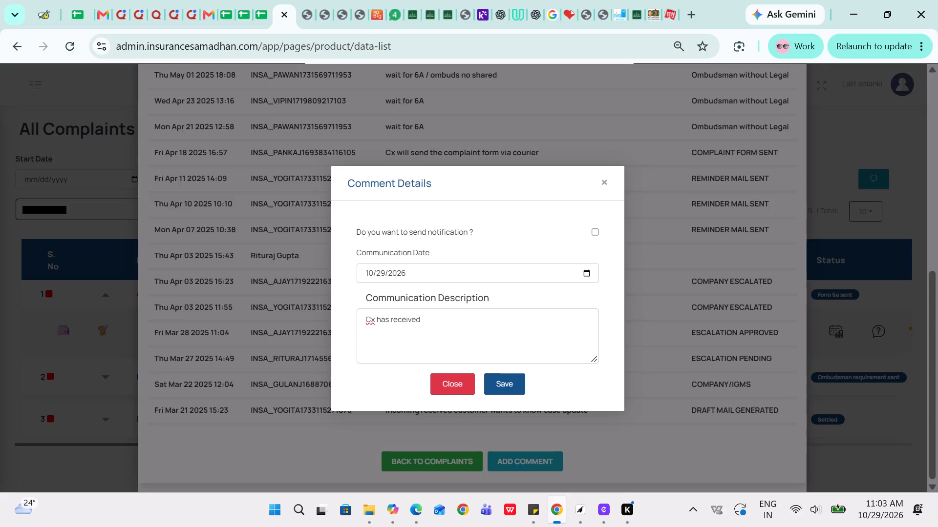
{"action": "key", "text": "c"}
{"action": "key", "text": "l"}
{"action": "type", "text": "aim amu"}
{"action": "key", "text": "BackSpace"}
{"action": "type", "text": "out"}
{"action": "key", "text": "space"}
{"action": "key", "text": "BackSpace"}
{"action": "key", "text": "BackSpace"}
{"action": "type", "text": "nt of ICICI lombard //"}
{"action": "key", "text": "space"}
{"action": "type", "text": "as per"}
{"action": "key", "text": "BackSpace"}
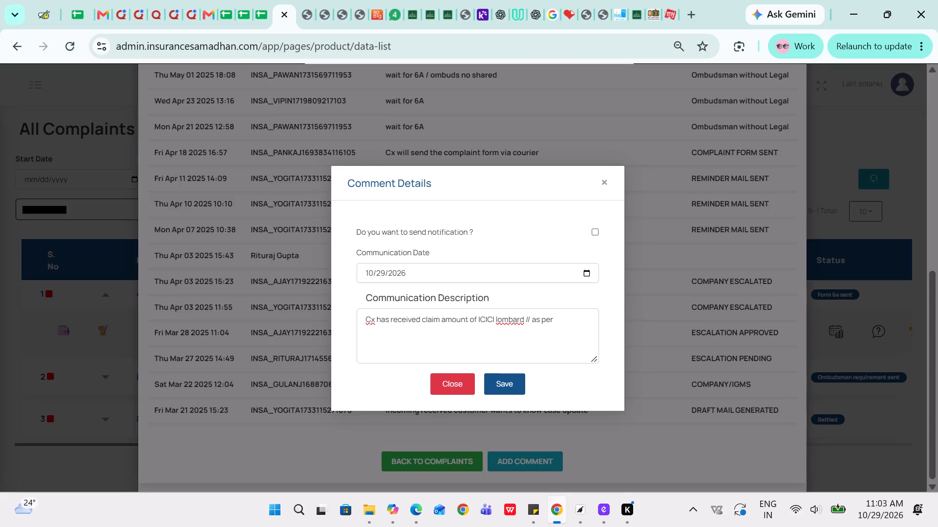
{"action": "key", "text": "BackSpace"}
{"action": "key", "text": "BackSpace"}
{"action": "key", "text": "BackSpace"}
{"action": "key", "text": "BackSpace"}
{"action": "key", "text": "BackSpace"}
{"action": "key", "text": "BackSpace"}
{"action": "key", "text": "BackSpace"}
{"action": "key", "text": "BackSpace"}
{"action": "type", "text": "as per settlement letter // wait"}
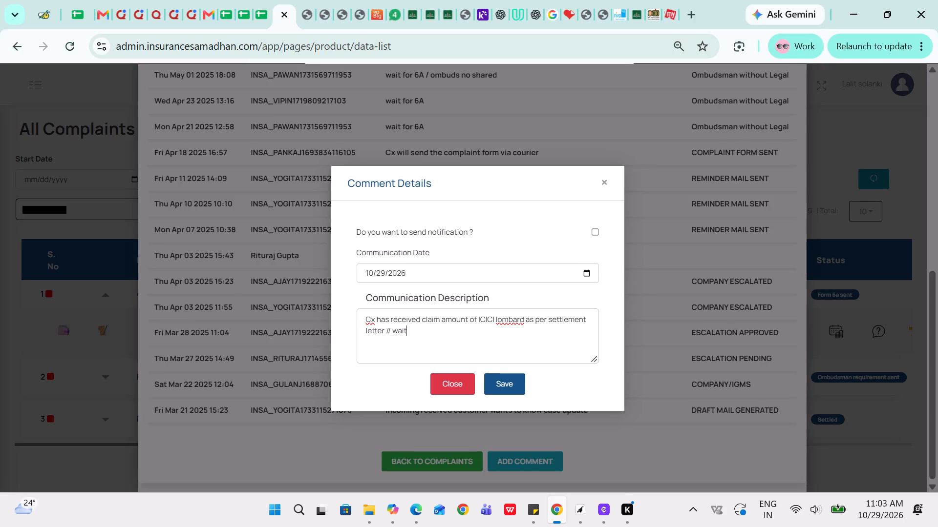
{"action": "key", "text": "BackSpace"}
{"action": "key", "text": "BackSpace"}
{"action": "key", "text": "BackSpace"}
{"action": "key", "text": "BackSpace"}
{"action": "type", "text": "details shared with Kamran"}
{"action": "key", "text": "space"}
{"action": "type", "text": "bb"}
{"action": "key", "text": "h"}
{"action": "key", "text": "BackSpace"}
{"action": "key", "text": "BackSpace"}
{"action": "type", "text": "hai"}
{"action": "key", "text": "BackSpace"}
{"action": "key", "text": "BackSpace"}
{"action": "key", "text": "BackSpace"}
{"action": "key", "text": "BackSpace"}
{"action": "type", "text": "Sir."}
{"action": "left_click", "coordinate": [499, 377]}
{"action": "left_click", "coordinate": [15, 378]}
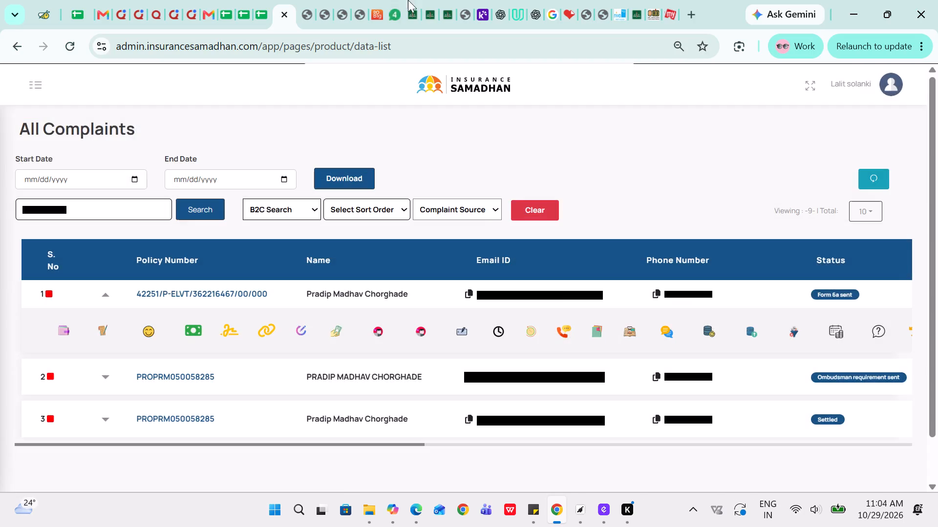
Close the discharge summary PDF and the other open document tabs beside it, and return to the complaints portal.
{"action": "left_click", "coordinate": [301, 0]}
{"action": "left_click", "coordinate": [306, 9]}
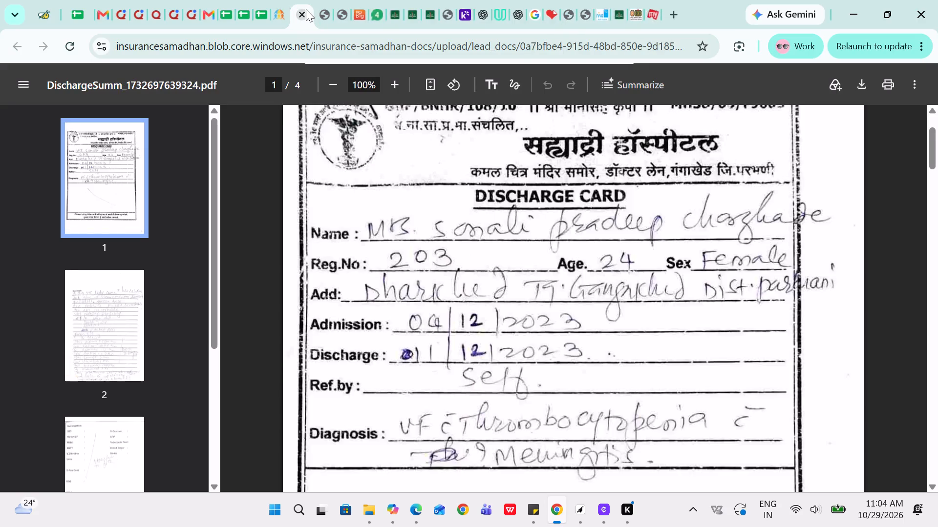
{"action": "left_click", "coordinate": [306, 9]}
{"action": "left_click", "coordinate": [306, 9]}
{"action": "left_click", "coordinate": [306, 9]}
{"action": "left_click", "coordinate": [281, 0]}
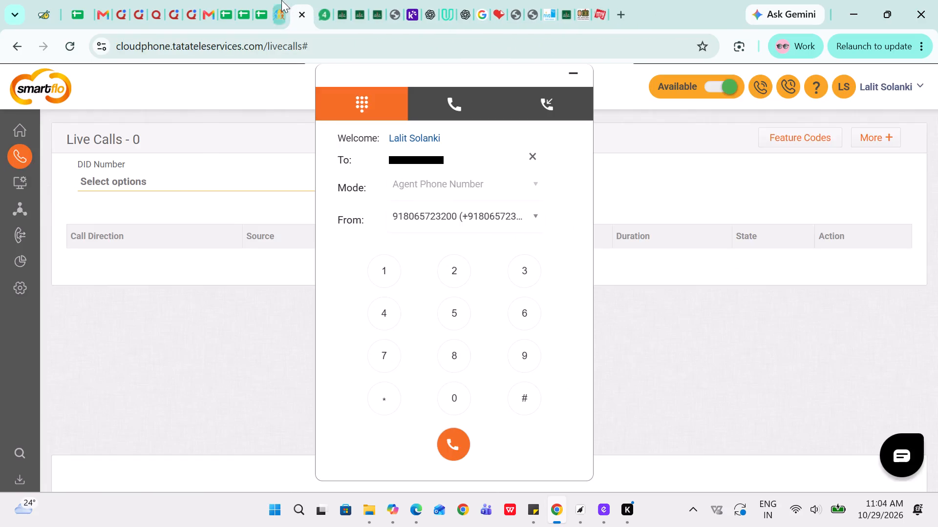
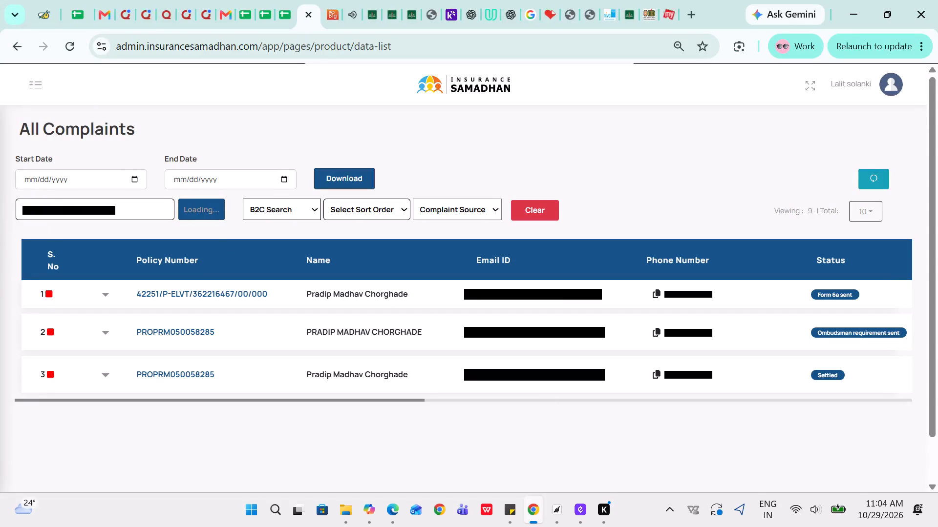
Review the most recent entries in the communication log of the single complaint with Form 6a sent status, and close the log.
{"action": "left_click", "coordinate": [640, 446]}
{"action": "left_click", "coordinate": [615, 288]}
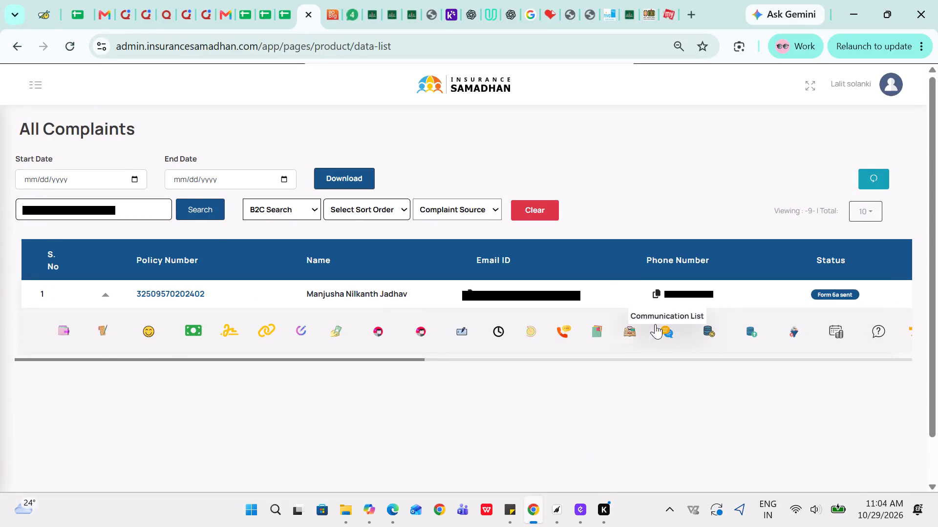
{"action": "left_click", "coordinate": [670, 336]}
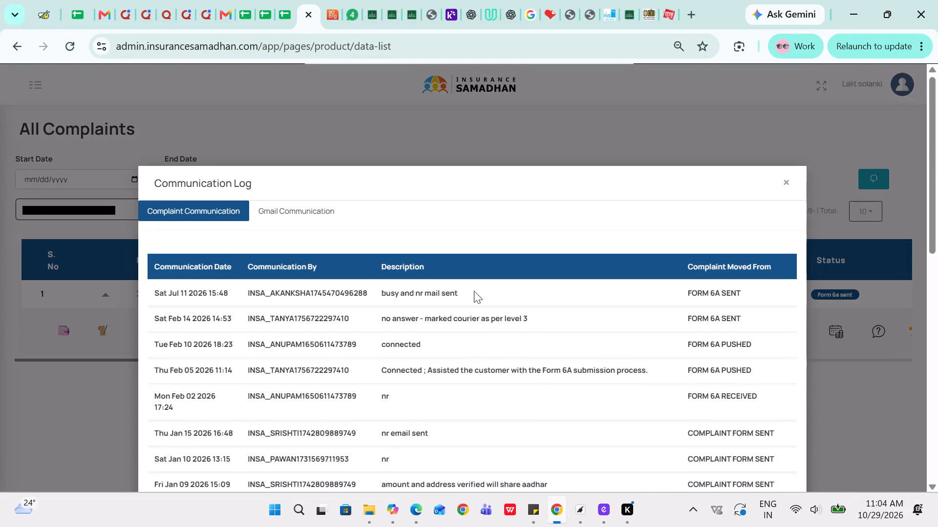
{"action": "left_click_drag", "start_coordinate": [474, 291], "coordinate": [331, 290]}
{"action": "left_click", "coordinate": [482, 292]}
{"action": "left_click", "coordinate": [577, 319]}
{"action": "left_click_drag", "start_coordinate": [564, 323], "coordinate": [335, 324]}
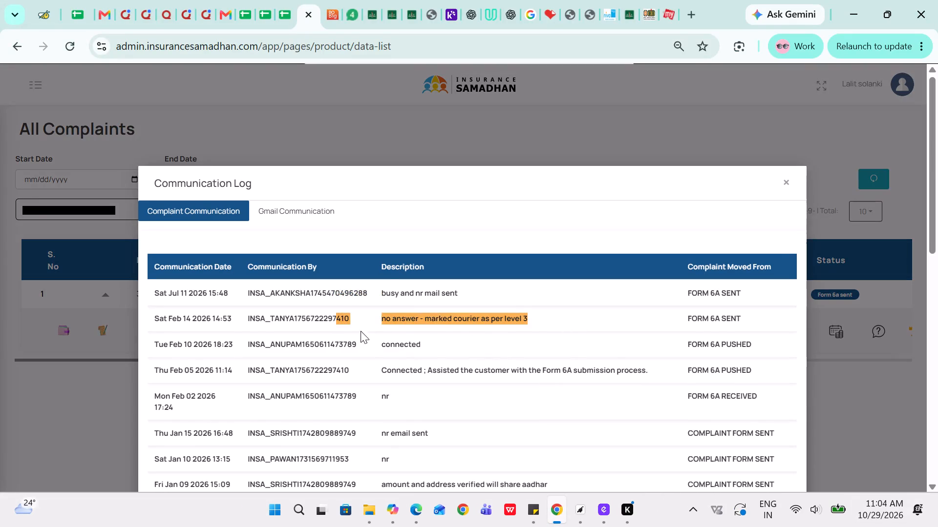
{"action": "left_click", "coordinate": [473, 344]}
{"action": "left_click", "coordinate": [326, 118]}
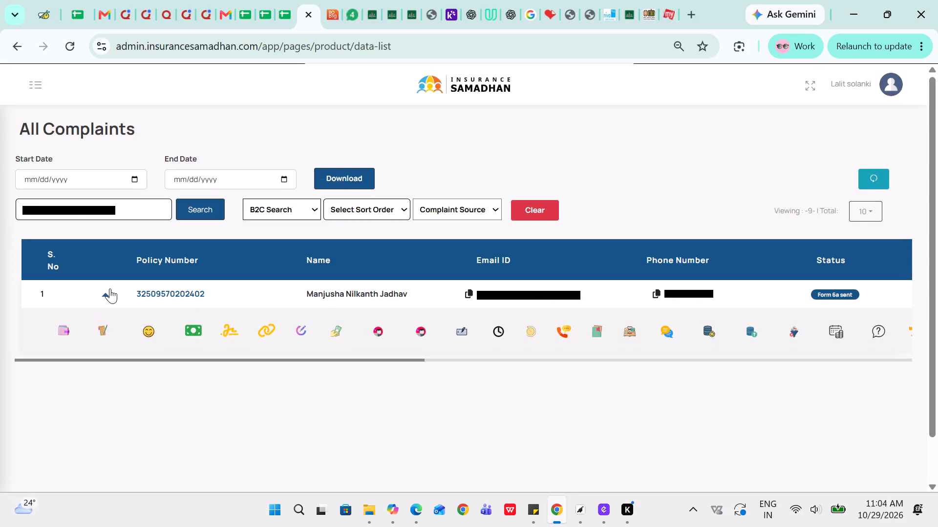
Reopen the Form 6a sent complaint's communication log, examine the two most recent entries, and close the log.
{"action": "left_click", "coordinate": [110, 288]}
{"action": "left_click_drag", "start_coordinate": [626, 291], "coordinate": [626, 296]}
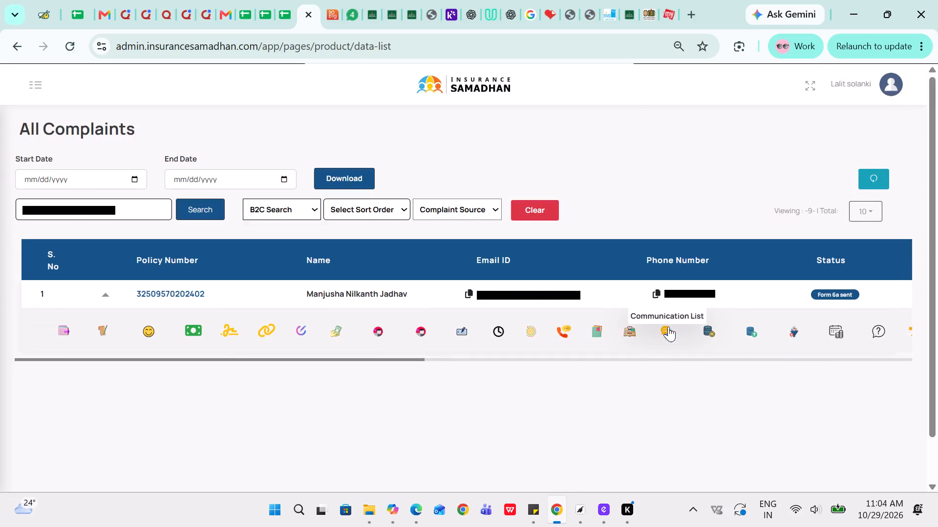
{"action": "left_click", "coordinate": [669, 329]}
{"action": "left_click_drag", "start_coordinate": [572, 317], "coordinate": [310, 307]}
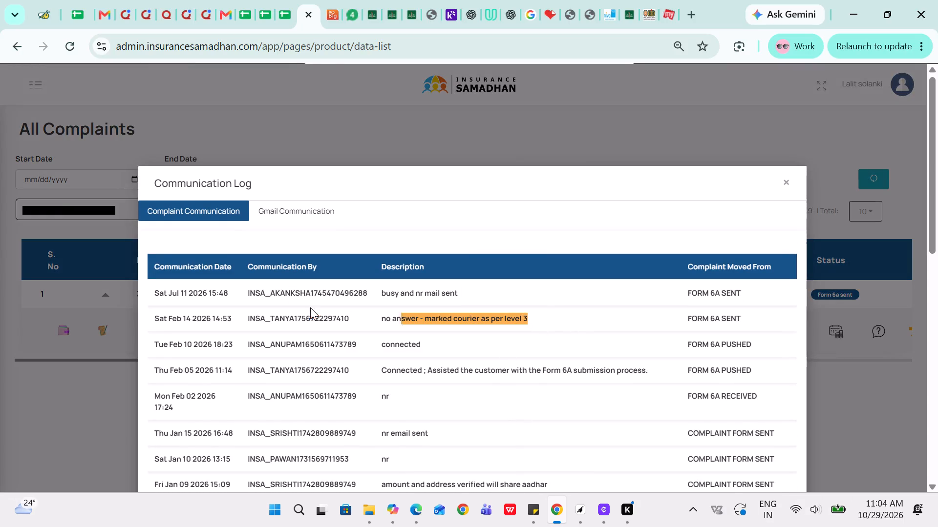
{"action": "left_click_drag", "start_coordinate": [310, 307], "coordinate": [159, 301]}
{"action": "left_click_drag", "start_coordinate": [766, 322], "coordinate": [377, 302]}
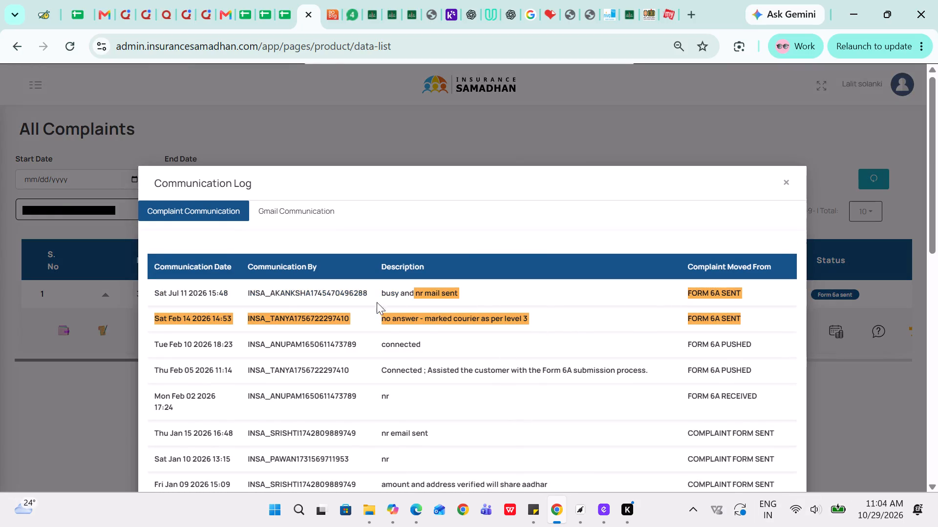
{"action": "left_click_drag", "start_coordinate": [377, 302], "coordinate": [149, 303]}
{"action": "left_click", "coordinate": [588, 306]}
{"action": "left_click", "coordinate": [579, 338]}
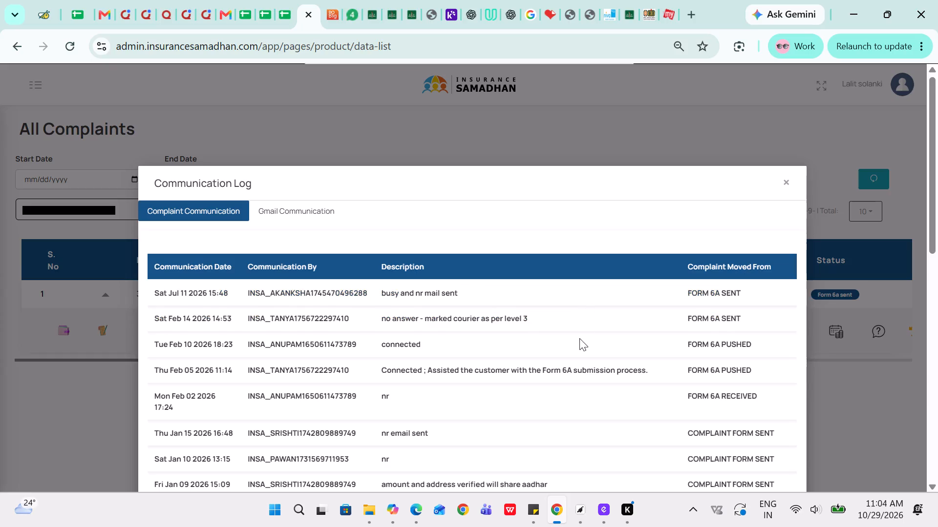
{"action": "left_click", "coordinate": [368, 130]}
{"action": "left_click", "coordinate": [106, 284]}
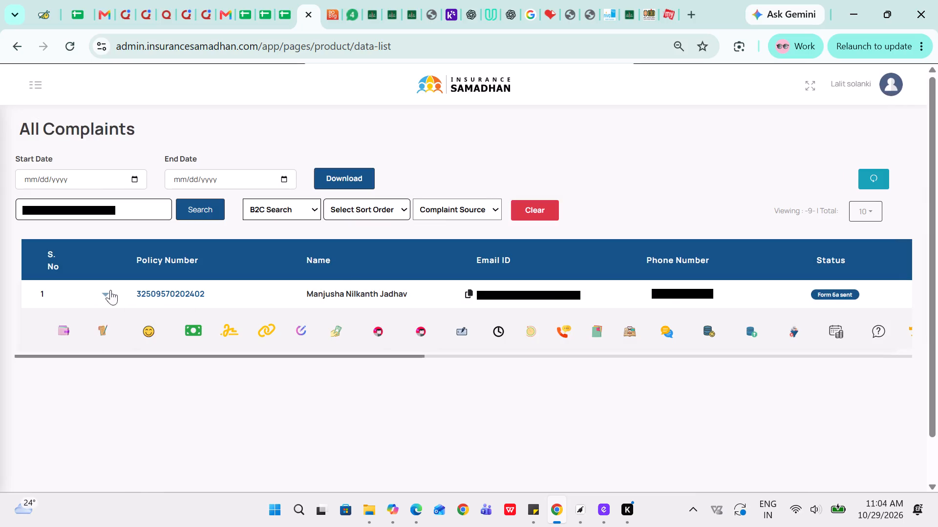
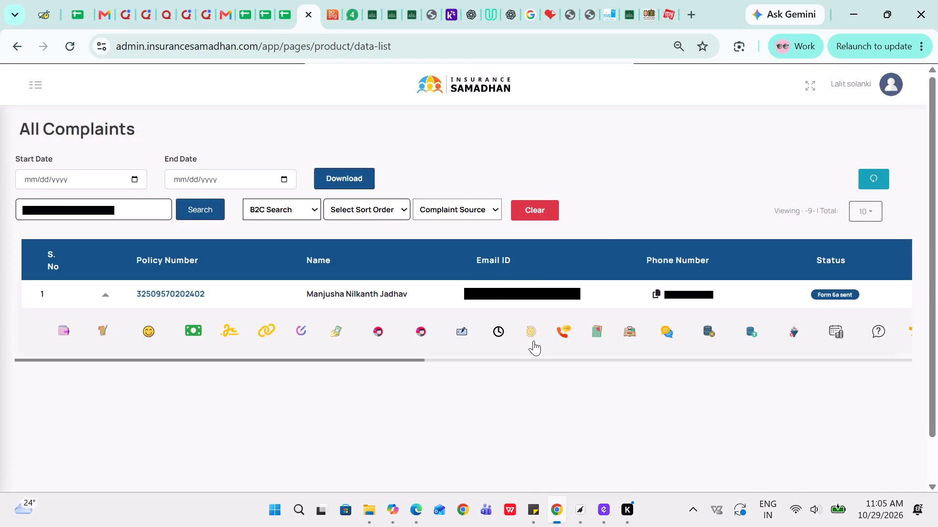
Review the dated status history of the complaint with Form 6a sent status through its latest entries, and close it.
{"action": "left_click", "coordinate": [527, 330]}
{"action": "scroll", "coordinate": [615, 346], "scroll_direction": "down", "scroll_amount": 16}
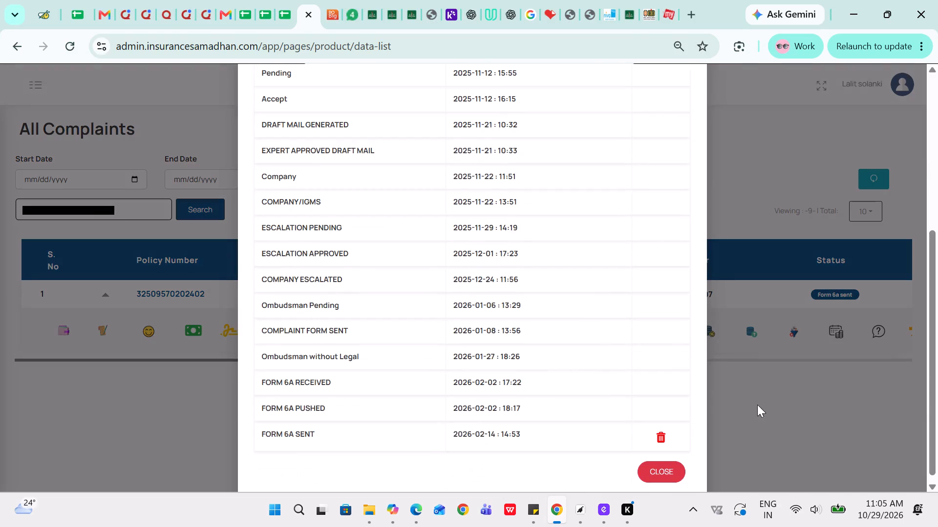
{"action": "left_click", "coordinate": [765, 405]}
Copy the complainant's phone number from the complaint with Form 6a sent status.
{"action": "left_click", "coordinate": [654, 295]}
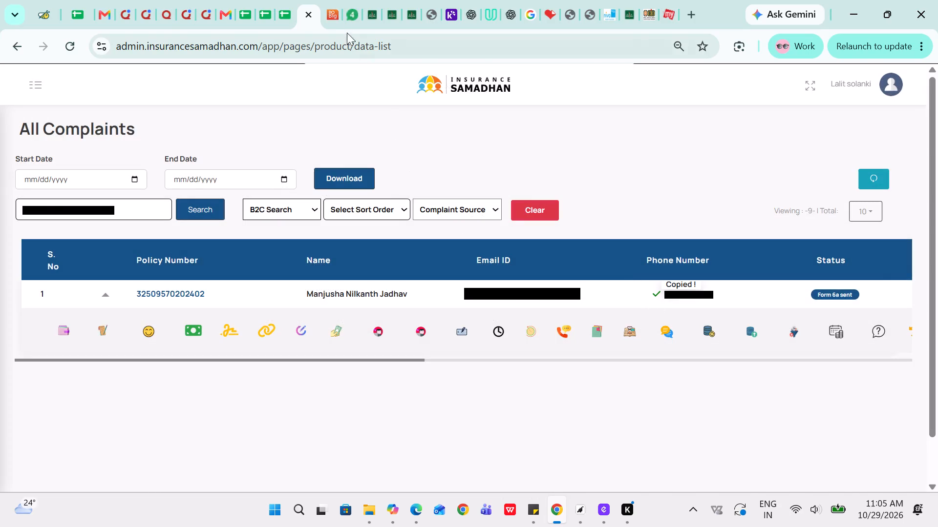
Switch from the complaints portal to the Smartflo cloud phone's Live Calls page with the dialer.
{"action": "left_click", "coordinate": [320, 0]}
{"action": "left_click", "coordinate": [314, 0]}
{"action": "left_click", "coordinate": [326, 0]}
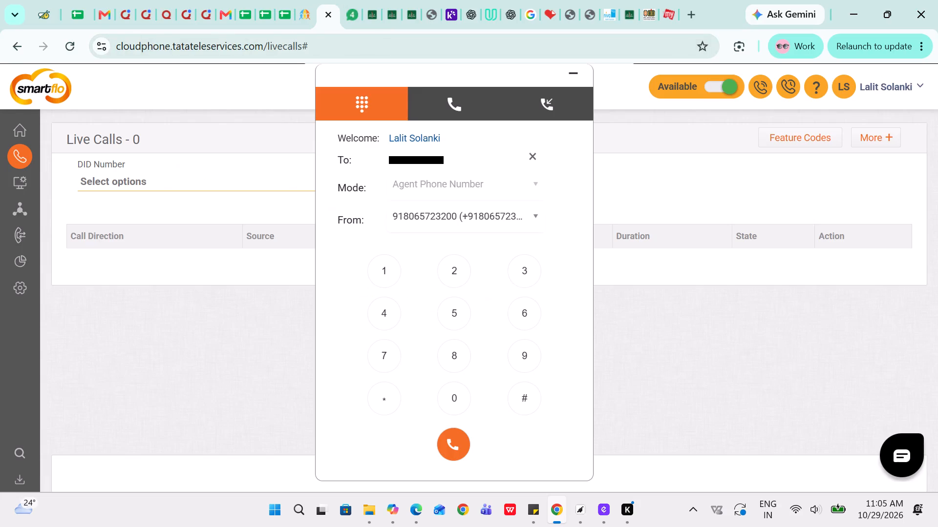
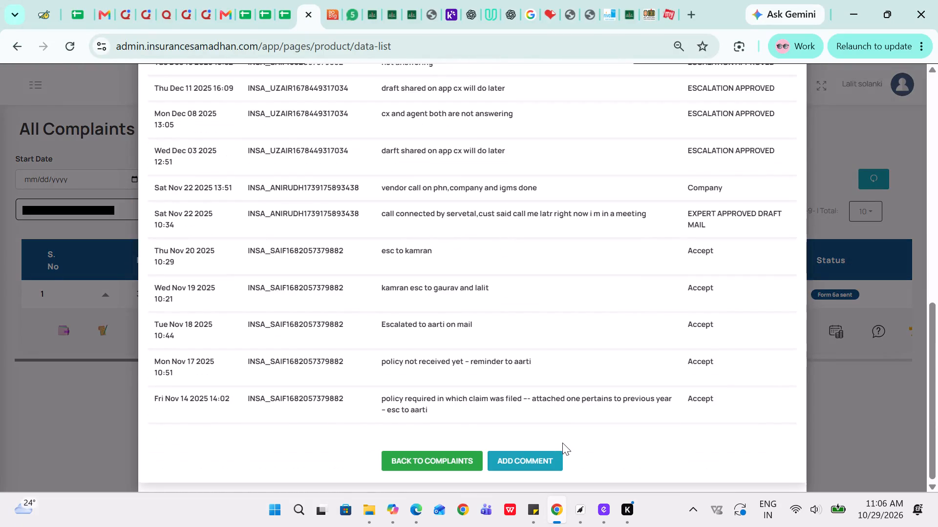
Add the comment "NR" to the complaint's communication log, dated 10/29/2026, without sending a notification.
{"action": "left_click", "coordinate": [553, 455]}
{"action": "left_click", "coordinate": [553, 341]}
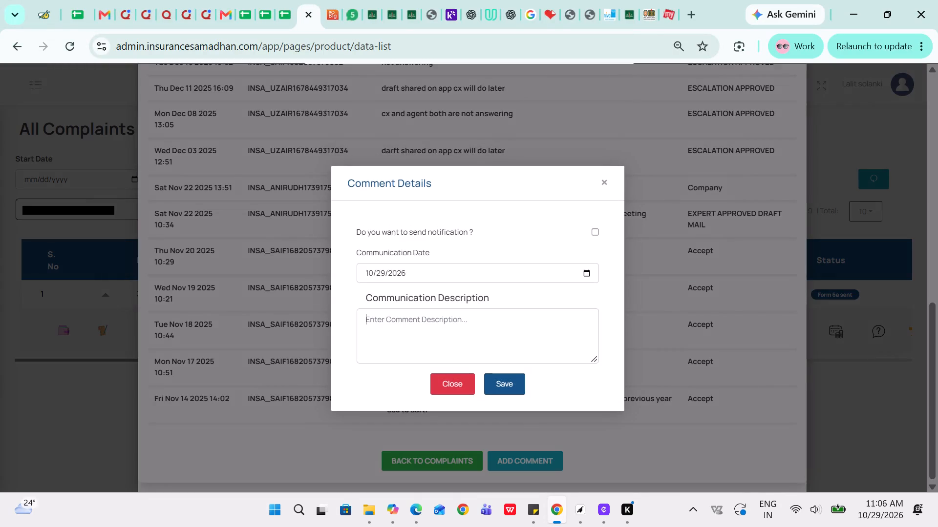
{"action": "type", "text": "NR"}
{"action": "left_click", "coordinate": [505, 382]}
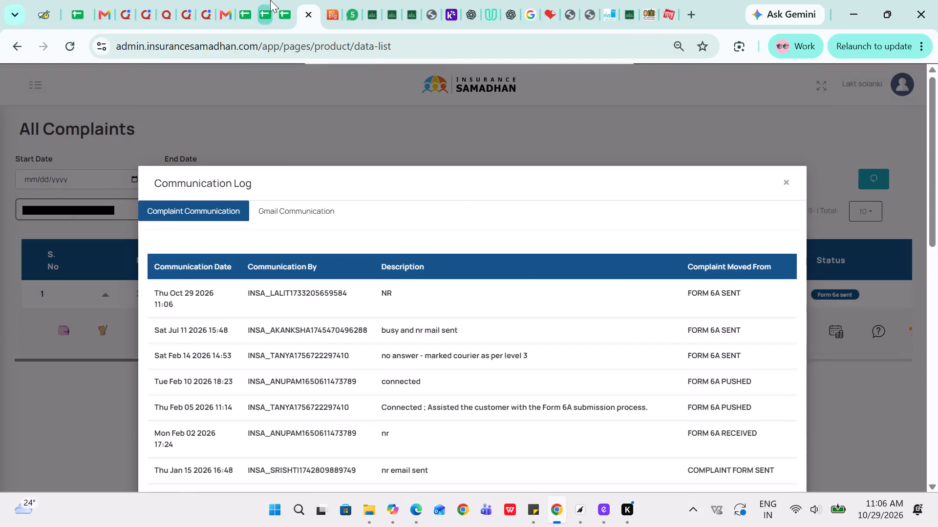
Switch to the Missed call Ombudsman 2026 spreadsheet and go to Lalit's entries on the Oct 28 miss call sheet.
{"action": "left_click", "coordinate": [291, 0]}
{"action": "scroll", "coordinate": [566, 288], "scroll_direction": "up", "scroll_amount": 3}
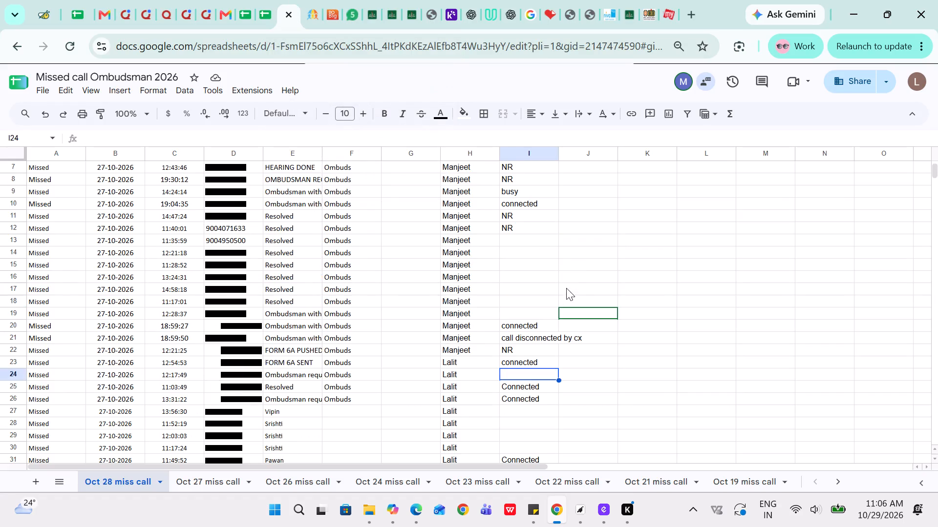
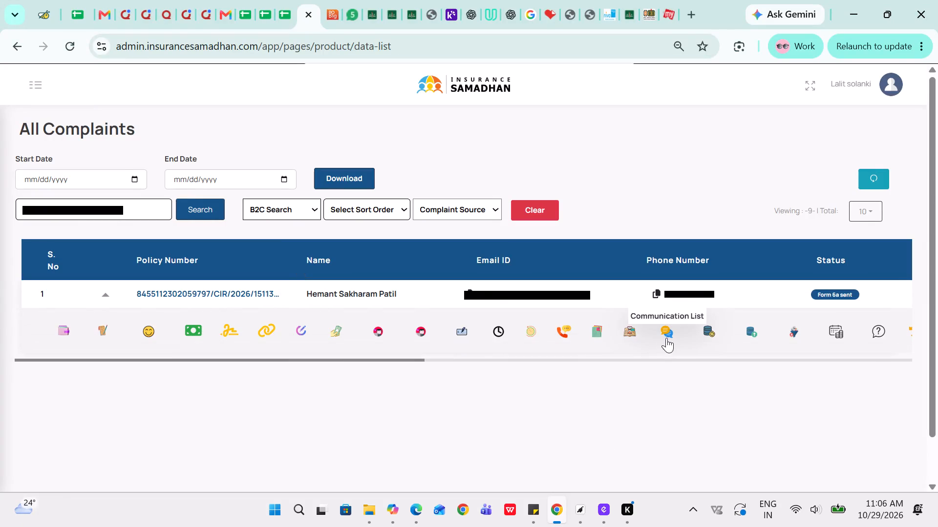
Open the complaint's communication log, check the latest entry's description, and close the log.
{"action": "left_click", "coordinate": [668, 335]}
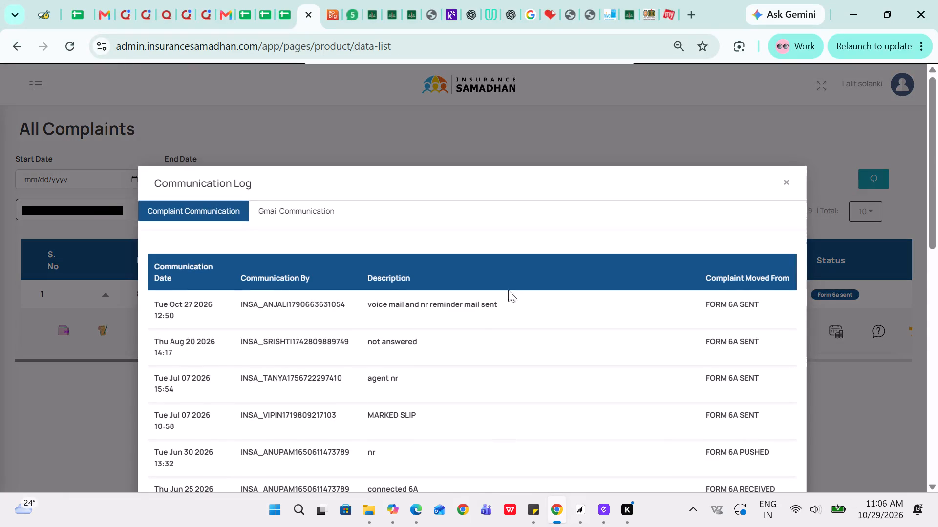
{"action": "left_click_drag", "start_coordinate": [527, 302], "coordinate": [352, 302]}
{"action": "left_click", "coordinate": [445, 308]}
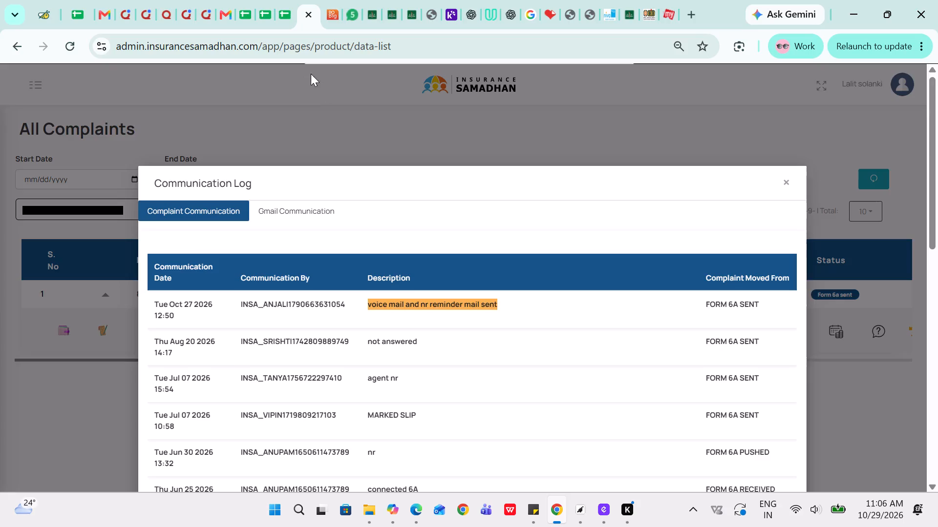
{"action": "left_click", "coordinate": [361, 126]}
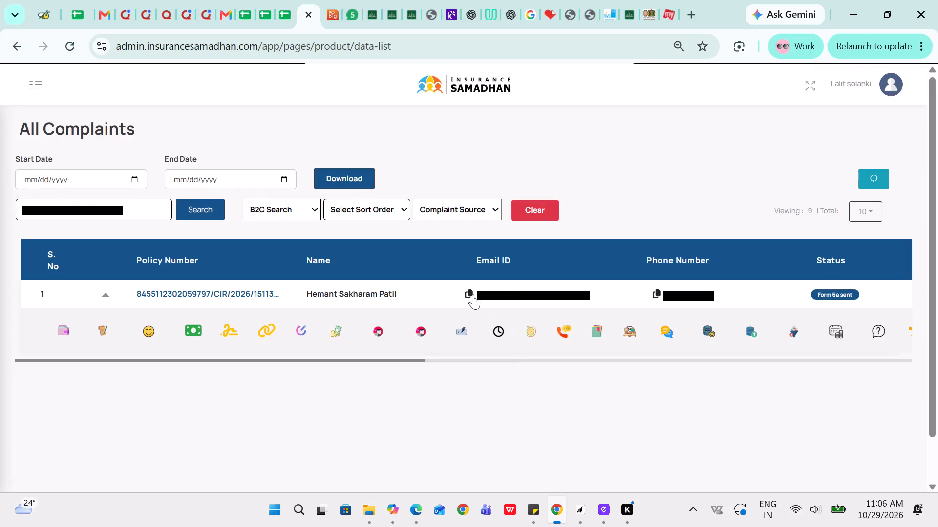
Copy the complainant's phone number from the complaint record and call it through the Smartflo dialer.
{"action": "left_click", "coordinate": [658, 290]}
{"action": "left_click", "coordinate": [333, 0]}
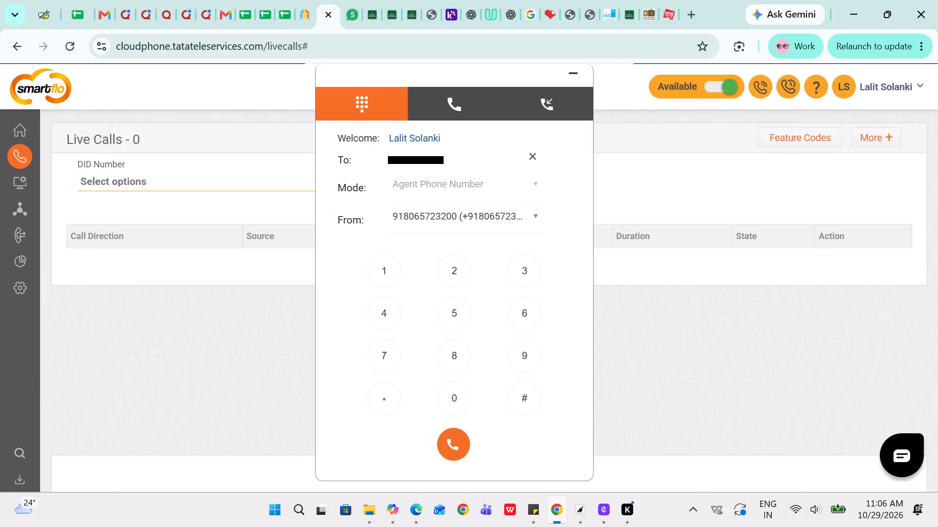
{"action": "double_click", "coordinate": [432, 157]}
{"action": "key", "text": "ctrl+v"}
{"action": "left_click", "coordinate": [453, 444]}
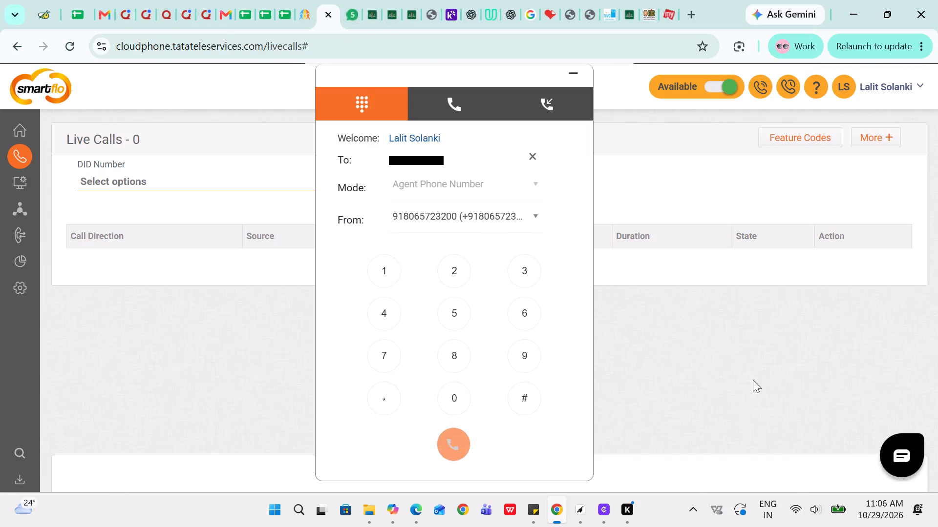
{"action": "left_click", "coordinate": [754, 380]}
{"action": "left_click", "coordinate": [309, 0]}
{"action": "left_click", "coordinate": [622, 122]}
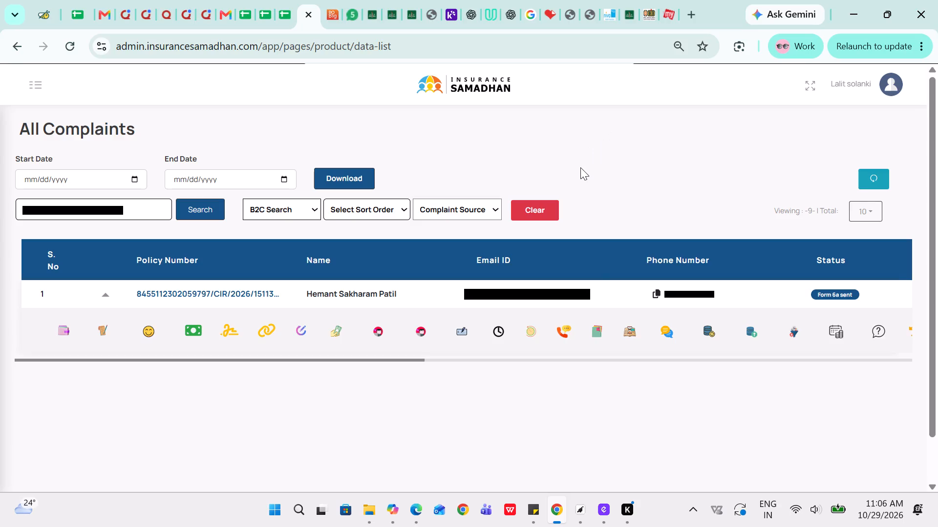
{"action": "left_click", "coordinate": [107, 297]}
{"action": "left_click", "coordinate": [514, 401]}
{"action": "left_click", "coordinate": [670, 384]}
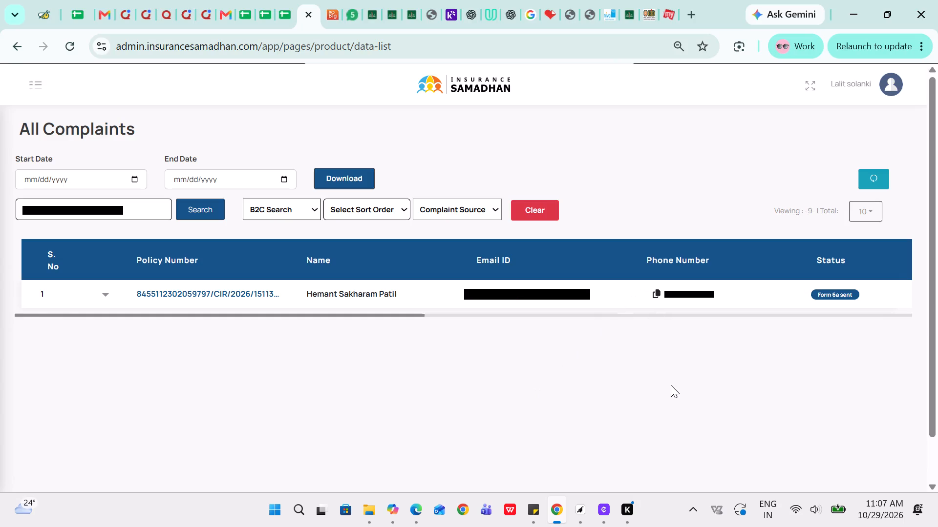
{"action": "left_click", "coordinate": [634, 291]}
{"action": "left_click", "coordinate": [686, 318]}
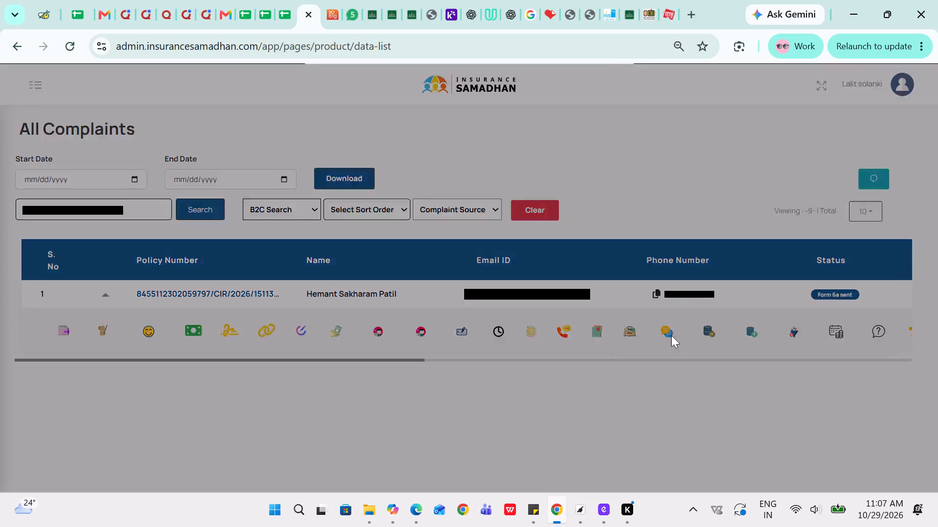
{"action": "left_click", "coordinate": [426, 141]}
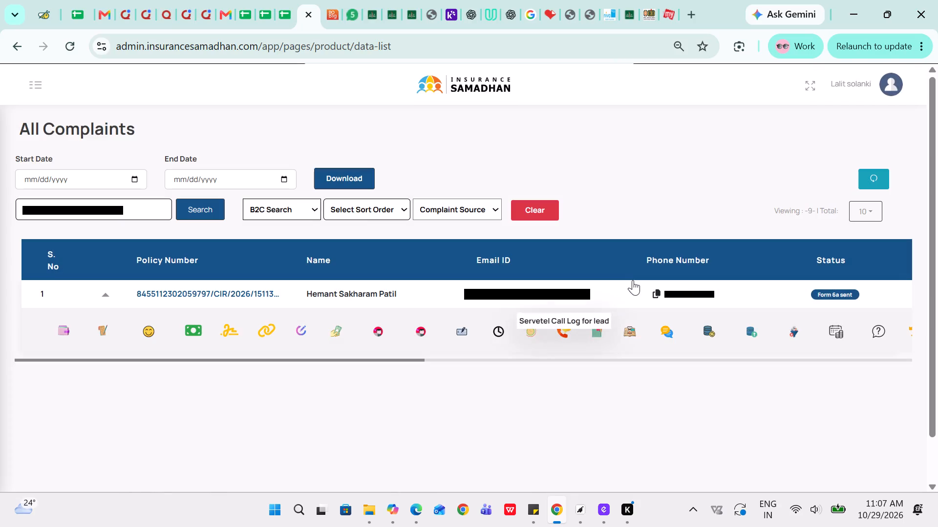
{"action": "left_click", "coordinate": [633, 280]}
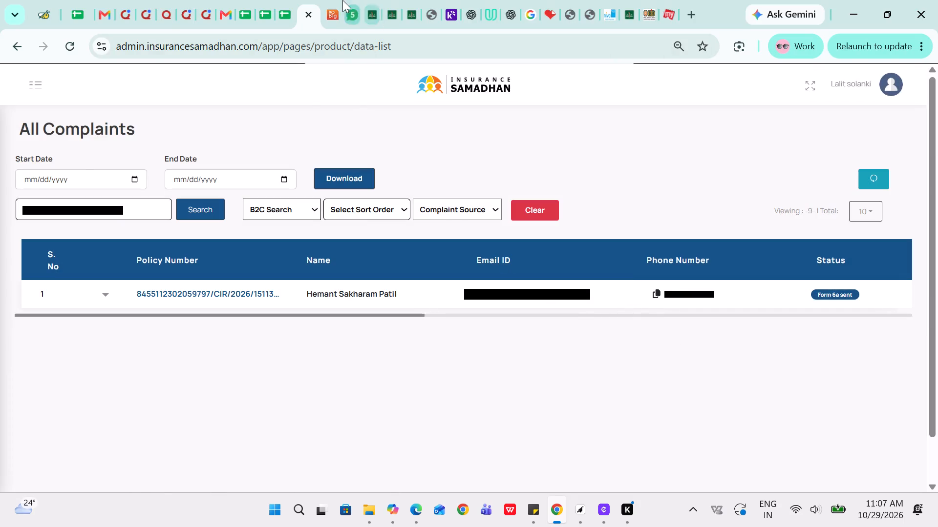
Switch to Smartflo and call the same complainant's number again.
{"action": "left_click", "coordinate": [325, 0]}
{"action": "left_click", "coordinate": [463, 441]}
{"action": "left_click", "coordinate": [777, 342]}
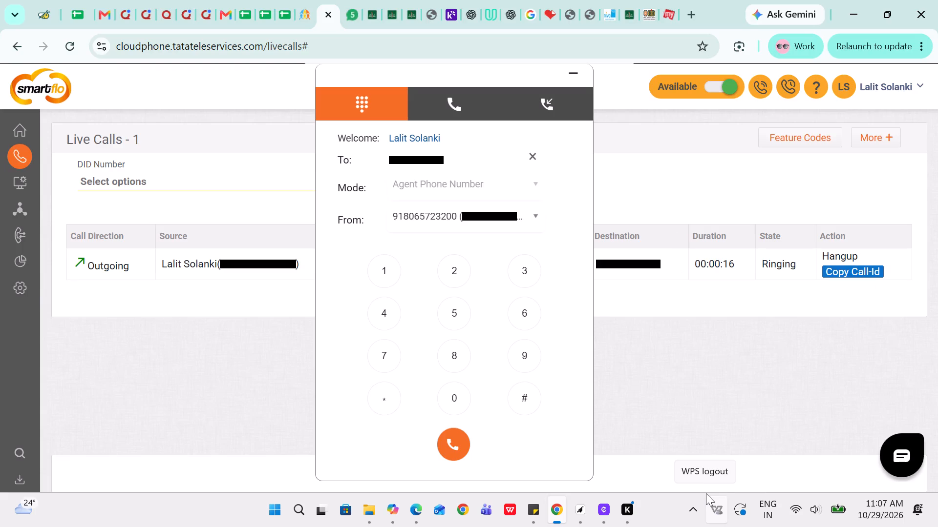
Return to the complaint in Insurance Samadhan and review its Status History from the first to the latest stage.
{"action": "left_click", "coordinate": [305, 0]}
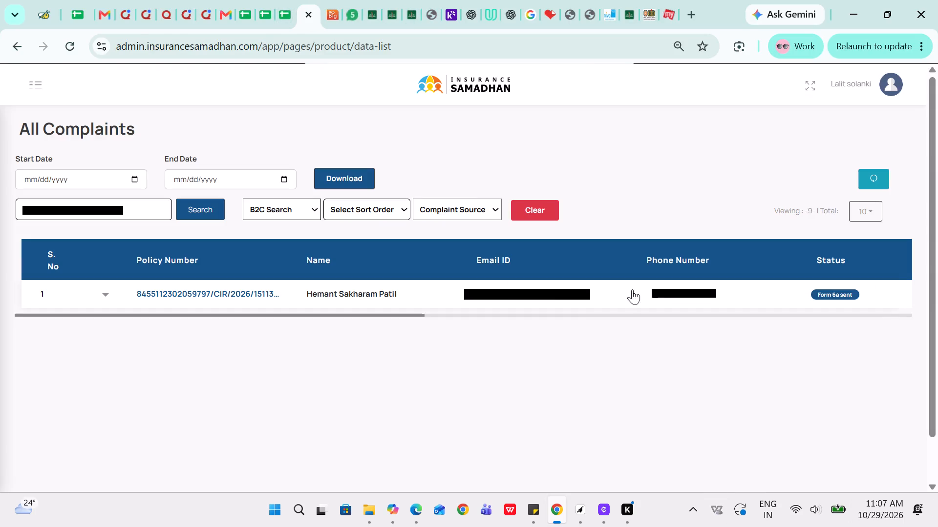
{"action": "left_click", "coordinate": [625, 292]}
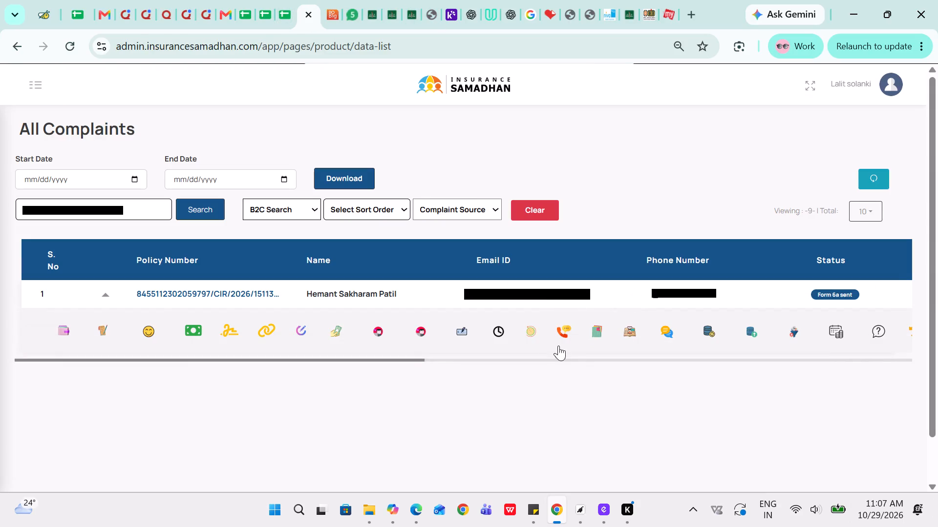
{"action": "left_click", "coordinate": [538, 331]}
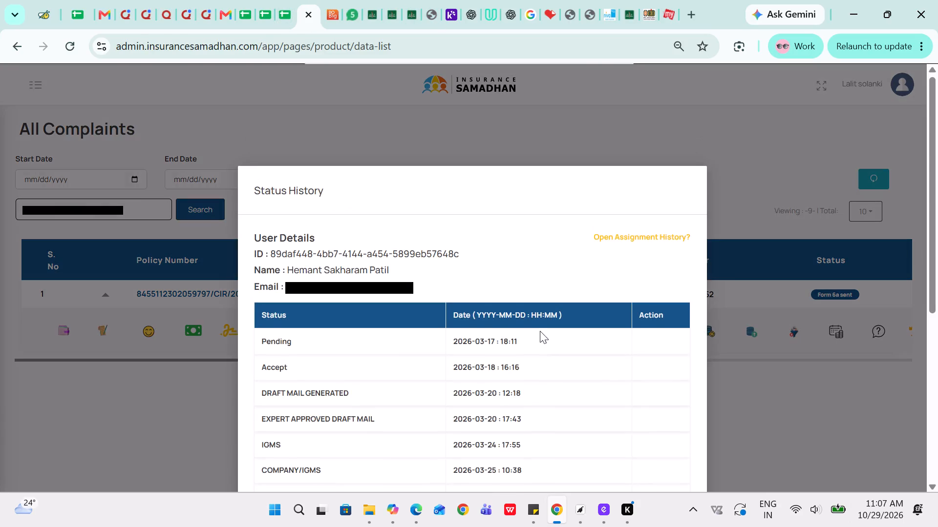
{"action": "scroll", "coordinate": [577, 302], "scroll_direction": "down", "scroll_amount": 4}
{"action": "scroll", "coordinate": [595, 333], "scroll_direction": "up", "scroll_amount": 1}
{"action": "scroll", "coordinate": [595, 333], "scroll_direction": "down", "scroll_amount": 6}
{"action": "left_click", "coordinate": [897, 383]}
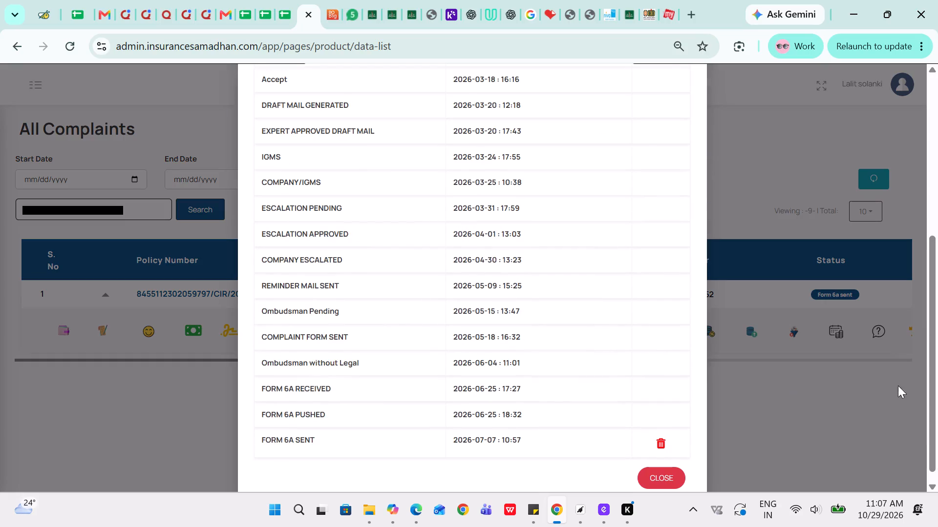
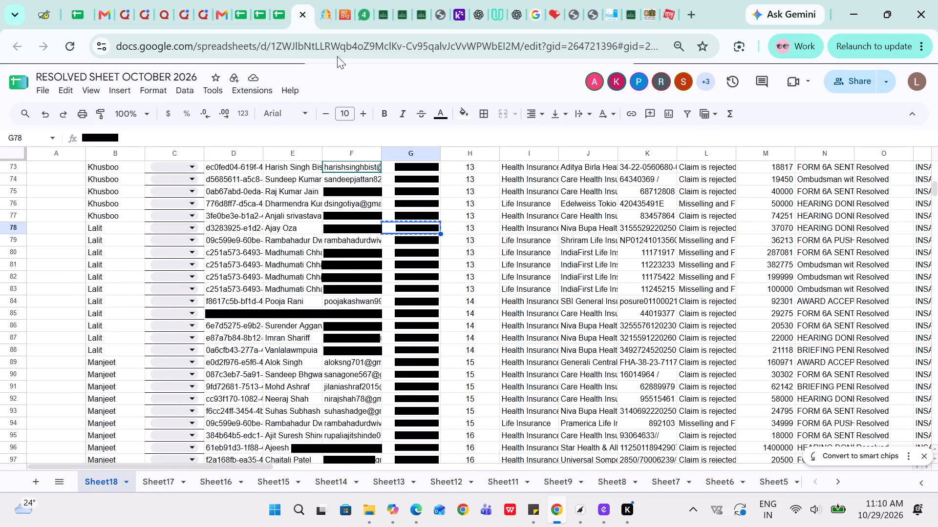
Switch to Insurance Samadhan and search the complaints for the phone number copied from row 78 of the resolved sheet.
{"action": "left_click", "coordinate": [324, 0]}
{"action": "left_click_drag", "start_coordinate": [127, 214], "coordinate": [0, 220]}
{"action": "key", "text": "ctrl+v"}
{"action": "left_click", "coordinate": [192, 209]}
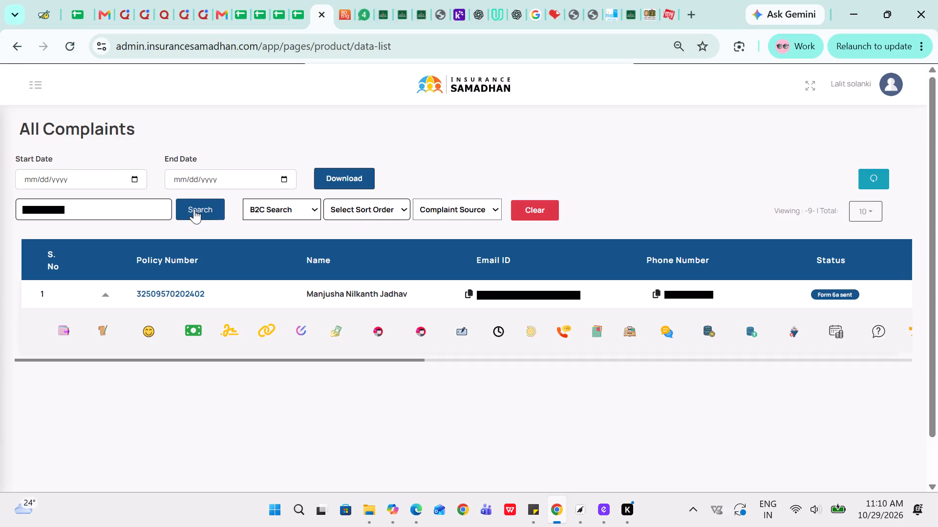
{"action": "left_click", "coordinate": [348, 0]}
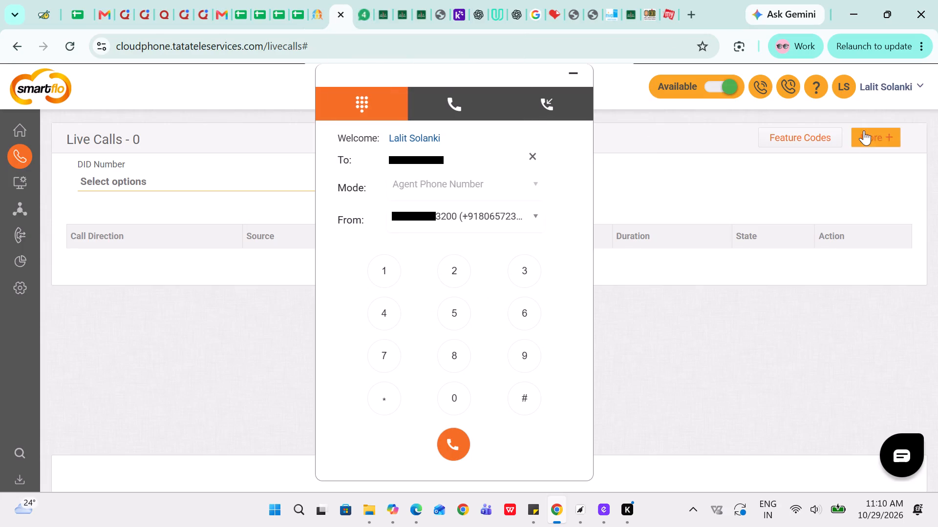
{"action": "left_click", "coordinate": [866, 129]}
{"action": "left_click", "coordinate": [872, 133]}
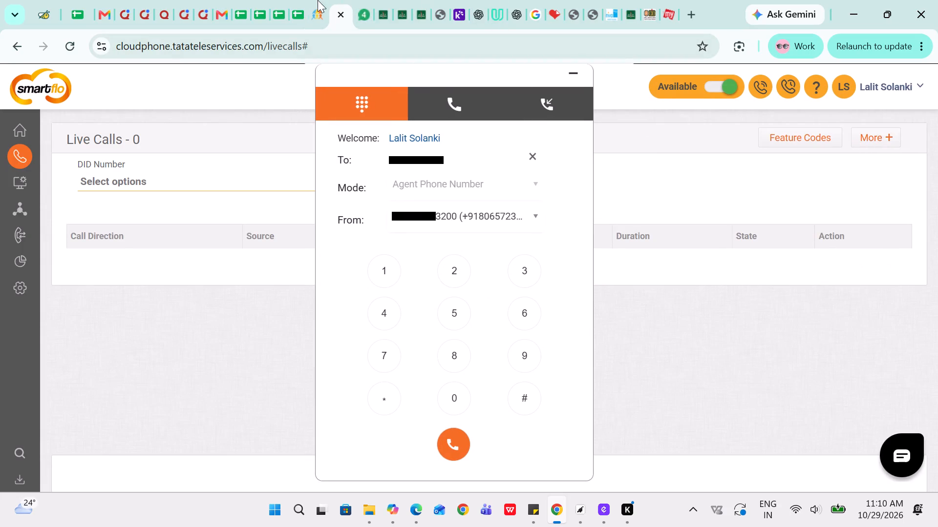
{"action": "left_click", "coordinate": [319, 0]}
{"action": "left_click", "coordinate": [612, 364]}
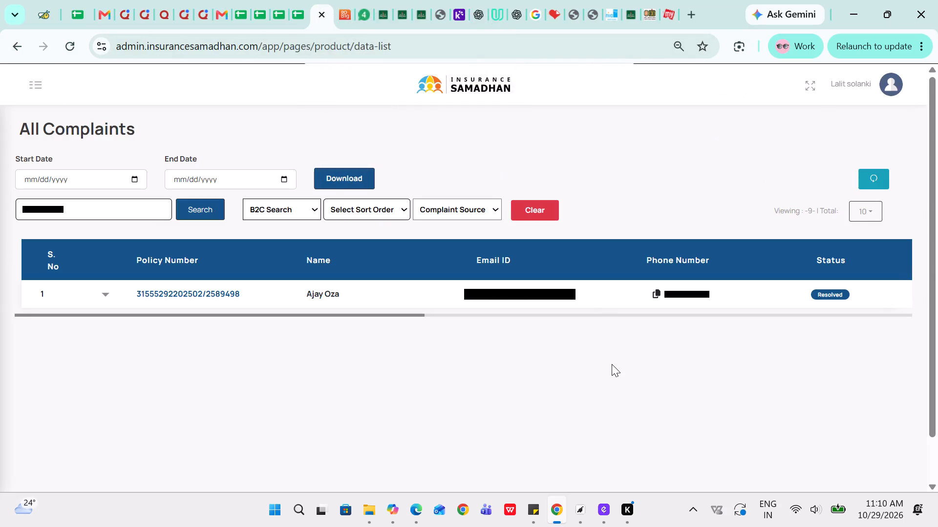
{"action": "left_click", "coordinate": [638, 293]}
{"action": "left_click", "coordinate": [663, 331]}
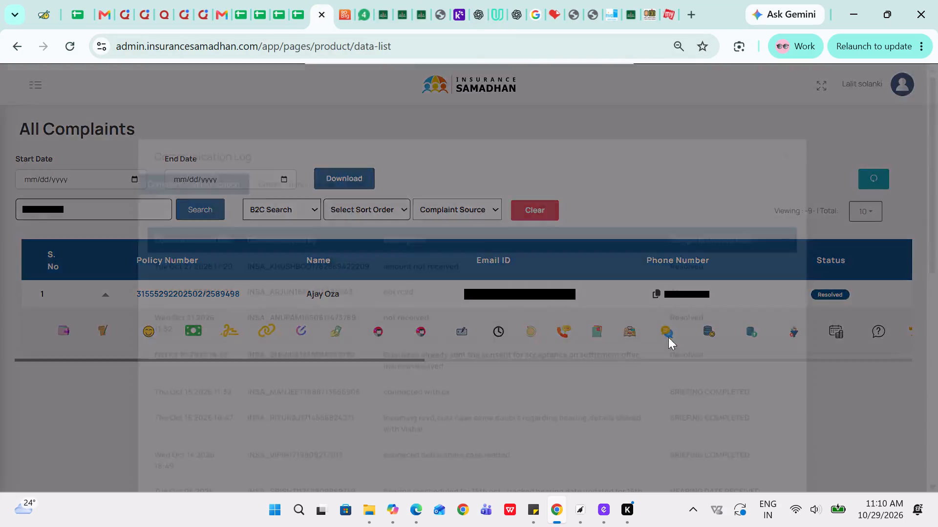
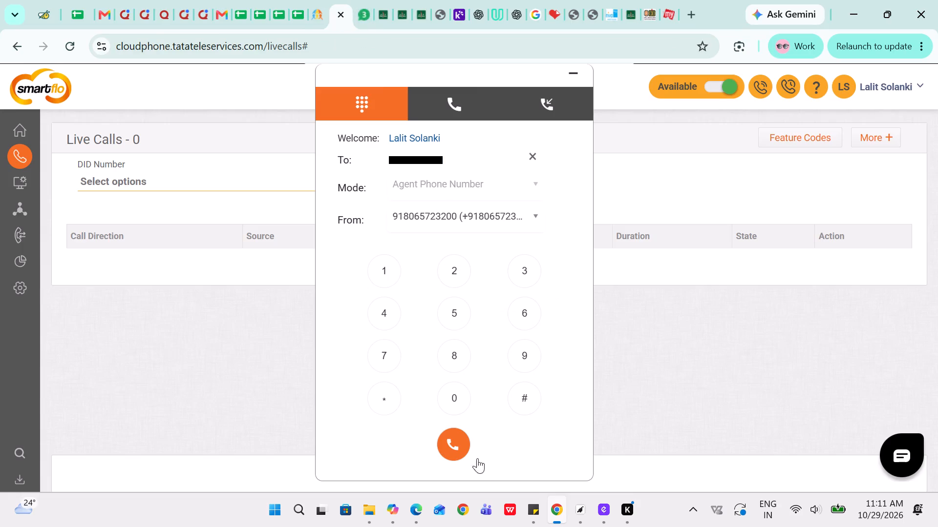
Place the call to the complainant's number from the Smartflo dialer.
{"action": "left_click", "coordinate": [454, 445]}
{"action": "left_click", "coordinate": [804, 379]}
Switch to Insurance Samadhan, check the latest entries in the complaint's communication log, and close it.
{"action": "left_click", "coordinate": [315, 0]}
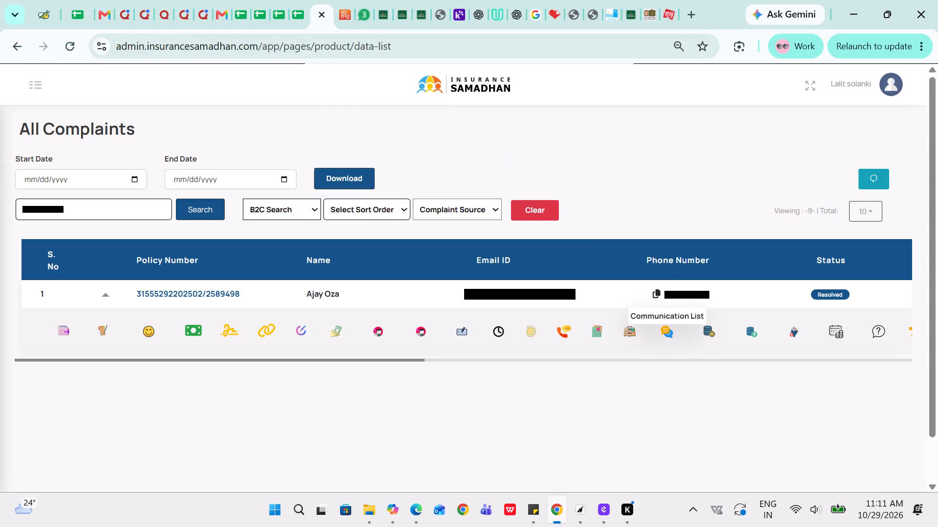
{"action": "left_click", "coordinate": [673, 335]}
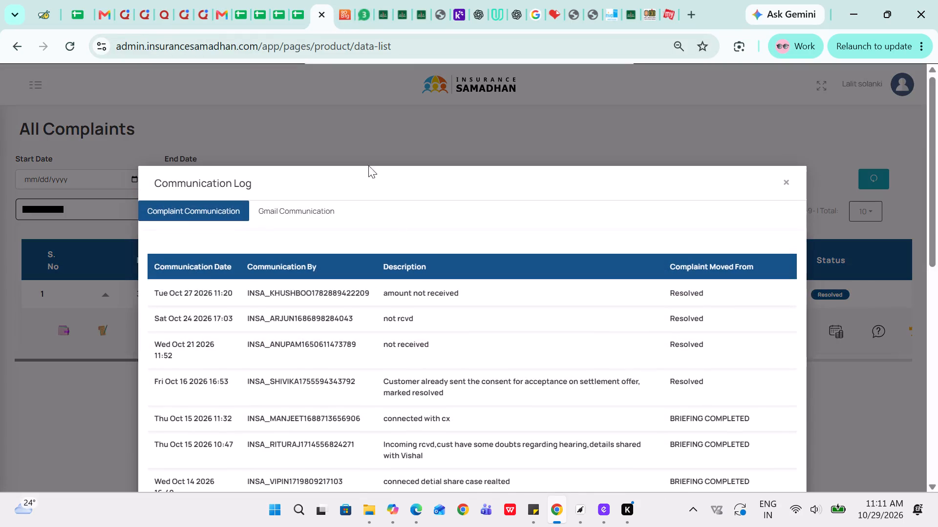
{"action": "left_click", "coordinate": [373, 126]}
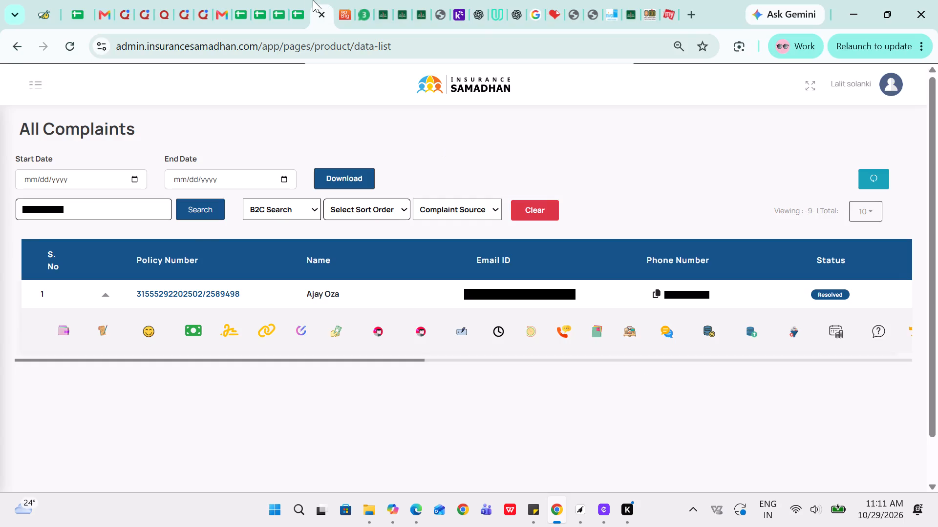
Check the complainant's row in RESOLVED SHEET OCTOBER 2026, and review the insurer, claim amount and complaint type in Insurance Samadhan.
{"action": "left_click", "coordinate": [298, 0]}
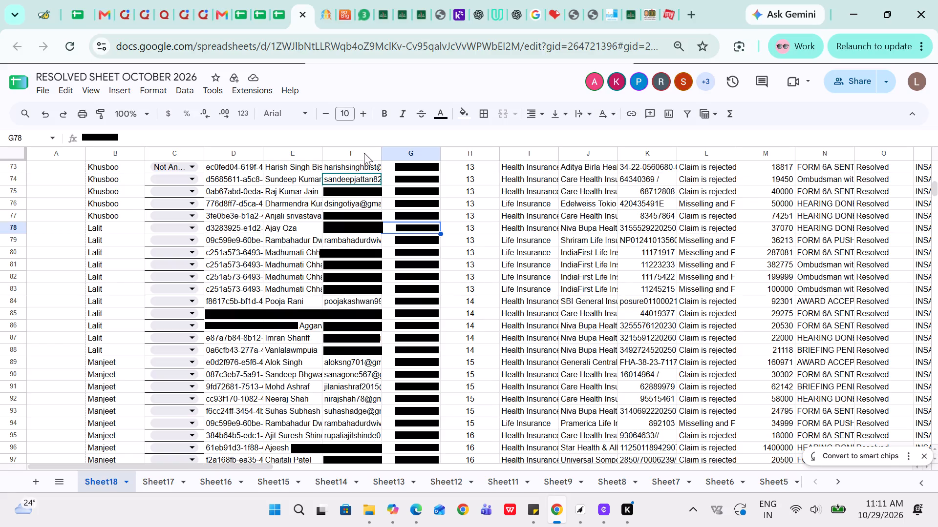
{"action": "left_click", "coordinate": [323, 0]}
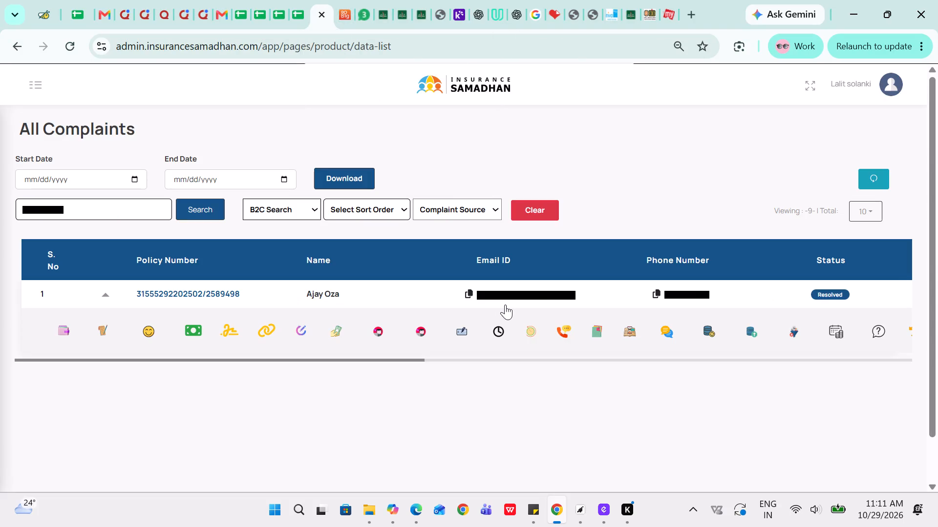
{"action": "scroll", "coordinate": [591, 289], "scroll_direction": "left", "scroll_amount": 2}
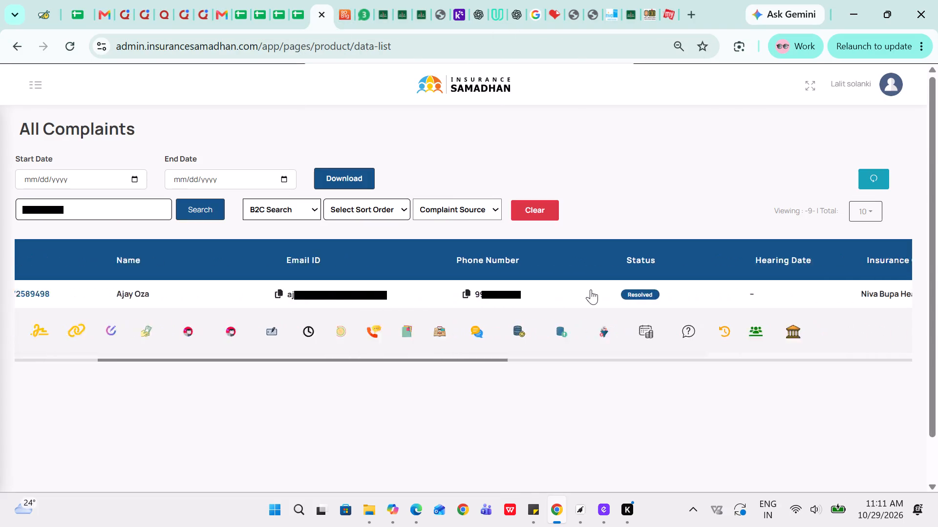
{"action": "scroll", "coordinate": [591, 289], "scroll_direction": "left", "scroll_amount": 3}
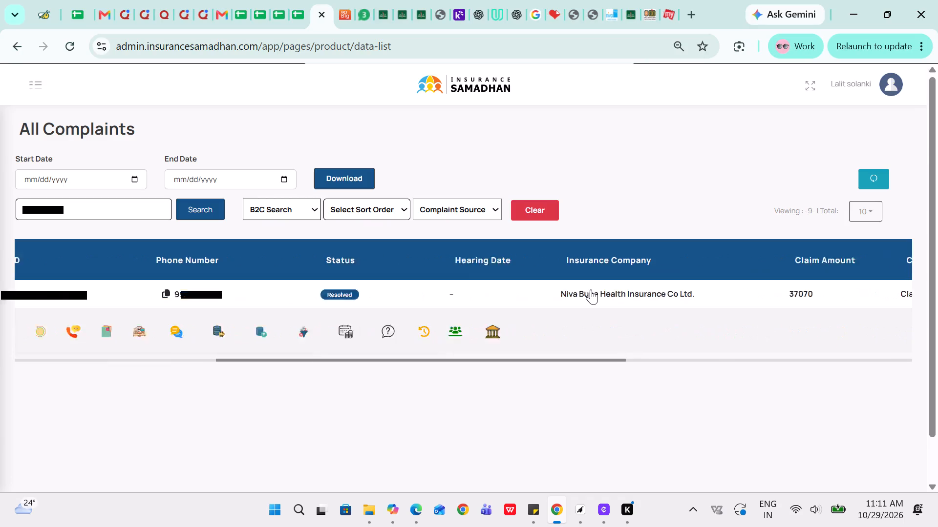
{"action": "scroll", "coordinate": [591, 289], "scroll_direction": "left", "scroll_amount": 4}
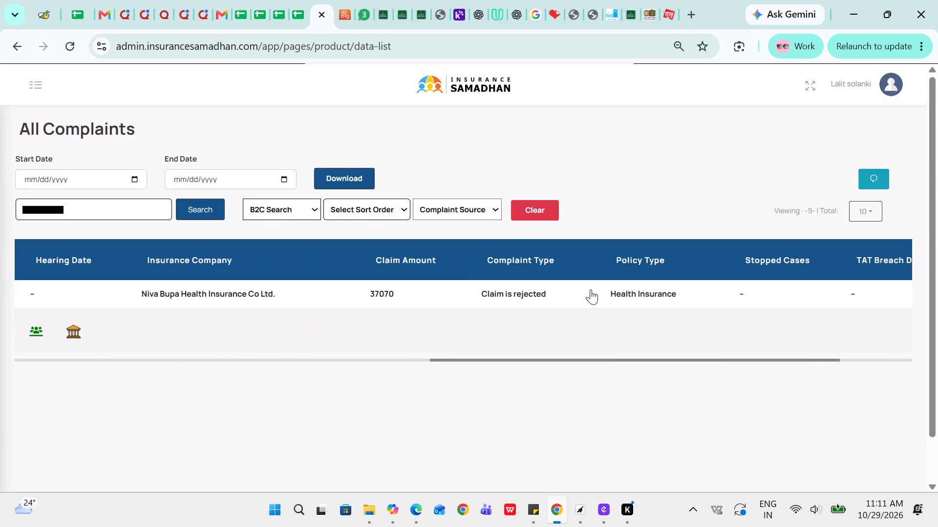
{"action": "scroll", "coordinate": [591, 289], "scroll_direction": "left", "scroll_amount": 1}
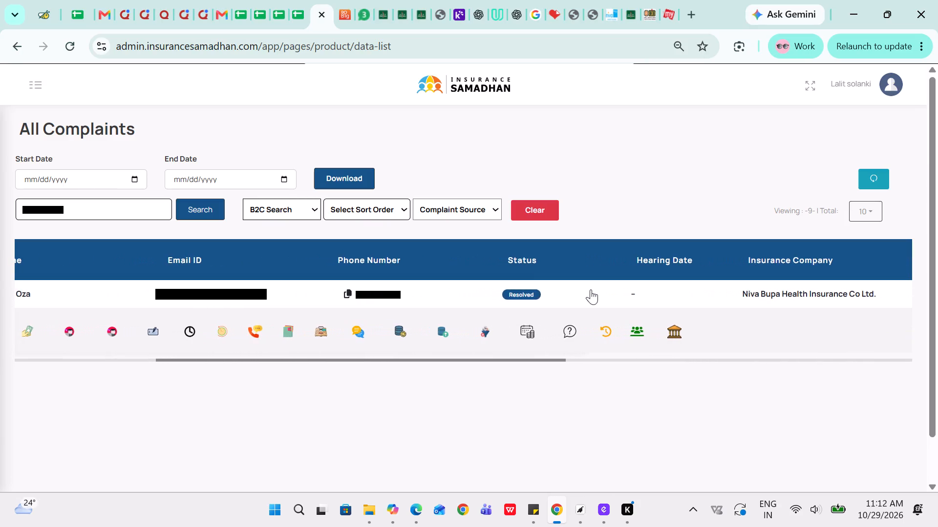
{"action": "scroll", "coordinate": [591, 289], "scroll_direction": "left", "scroll_amount": 4}
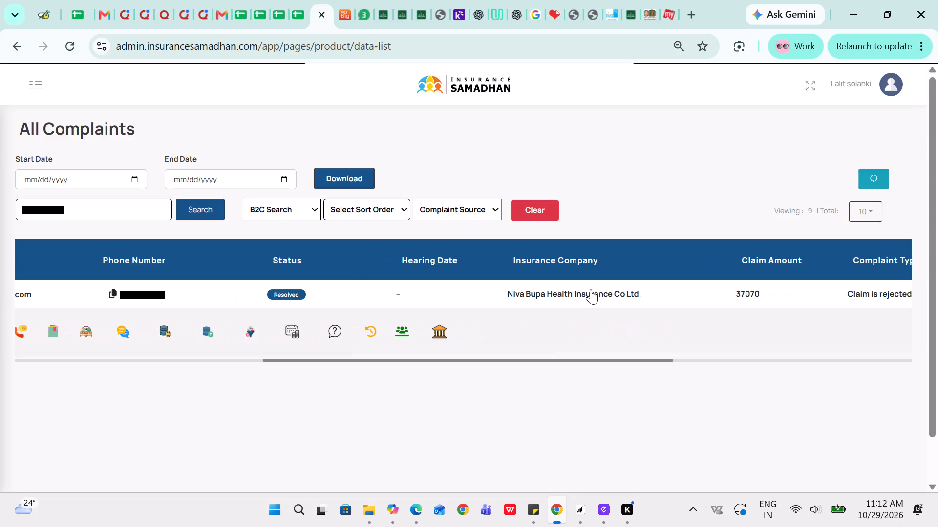
{"action": "scroll", "coordinate": [591, 289], "scroll_direction": "left", "scroll_amount": 1}
{"action": "left_click", "coordinate": [591, 289]}
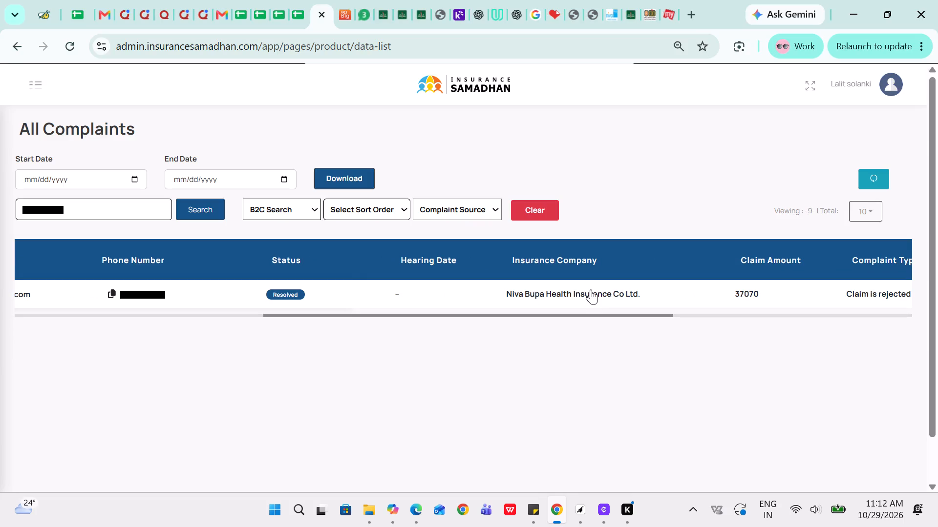
{"action": "scroll", "coordinate": [591, 289], "scroll_direction": "right", "scroll_amount": 3}
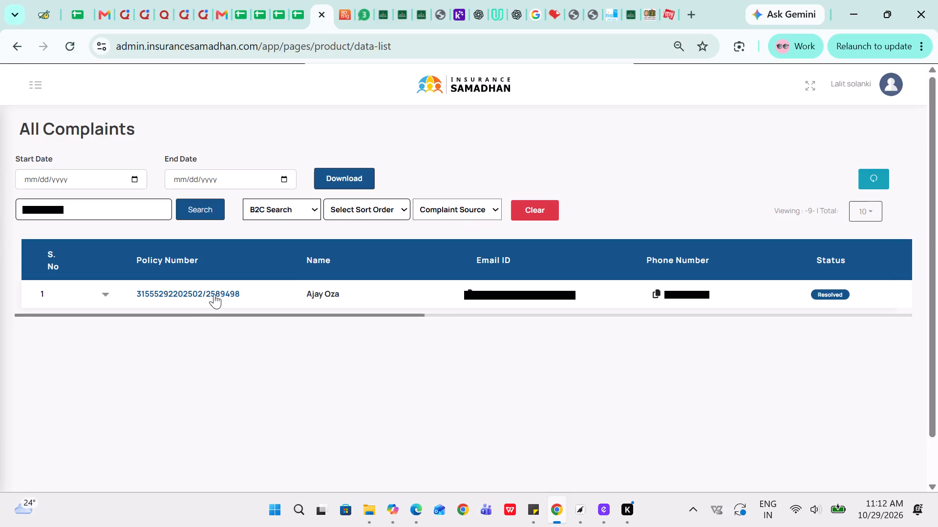
Open the complaint's Resolution section and its resolution proof document.
{"action": "left_click", "coordinate": [214, 294]}
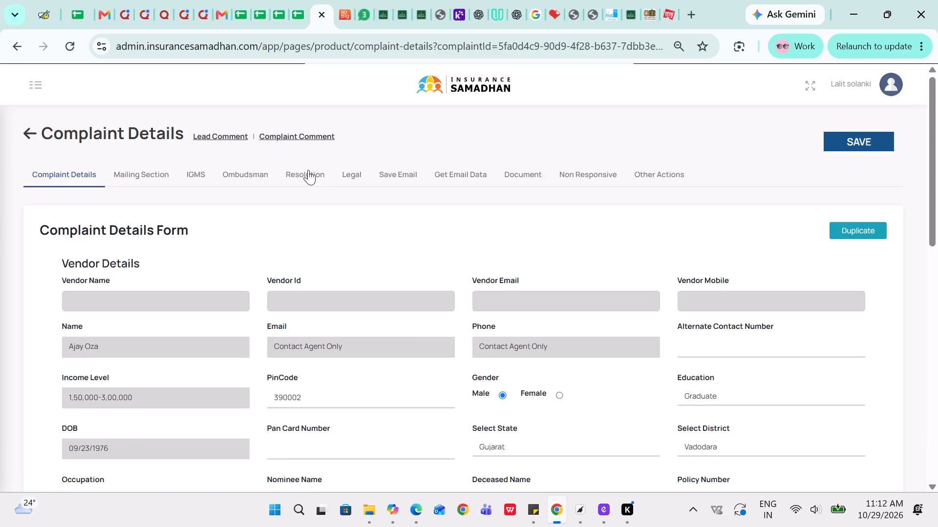
{"action": "left_click", "coordinate": [311, 172]}
{"action": "scroll", "coordinate": [274, 303], "scroll_direction": "down", "scroll_amount": 1}
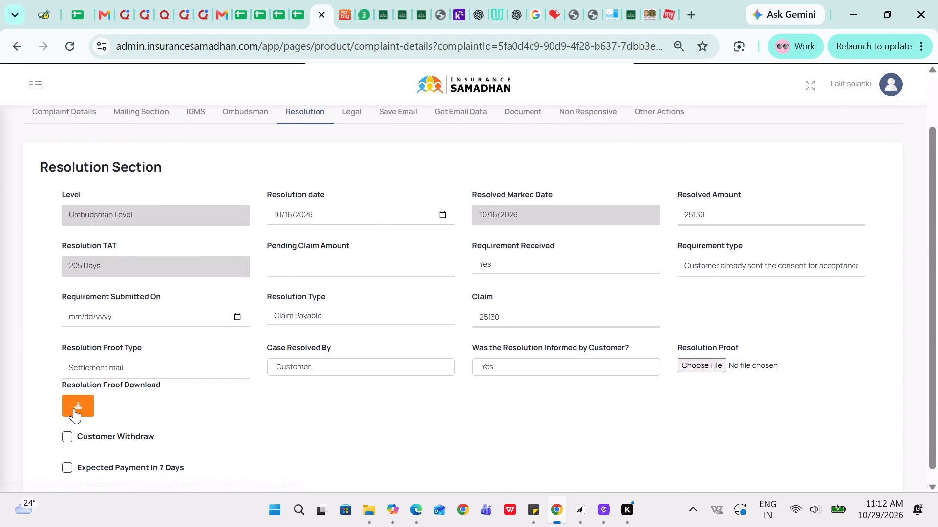
{"action": "left_click", "coordinate": [73, 407]}
Read through the resolution proof mail for the settlement offer, the customer's acceptance, the payment timeline and the payable amount.
{"action": "scroll", "coordinate": [468, 330], "scroll_direction": "down", "scroll_amount": 1}
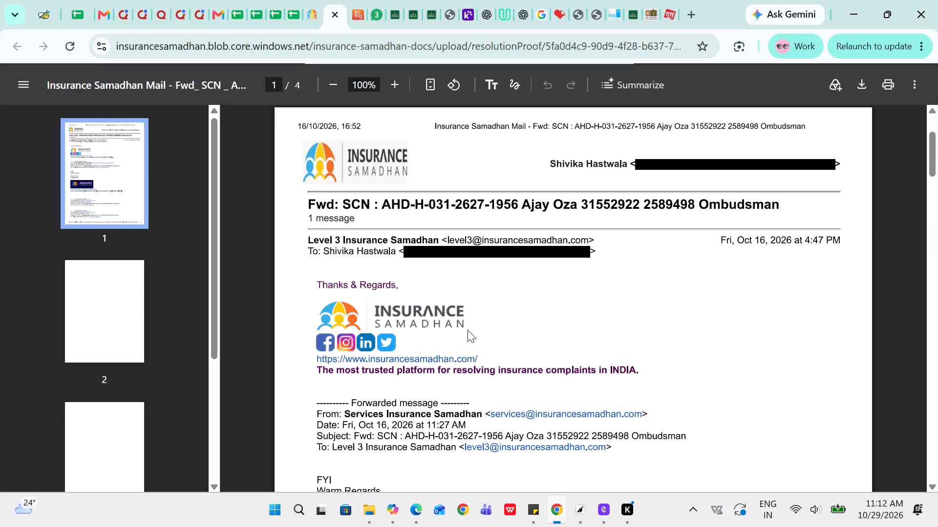
{"action": "scroll", "coordinate": [468, 330], "scroll_direction": "down", "scroll_amount": 4}
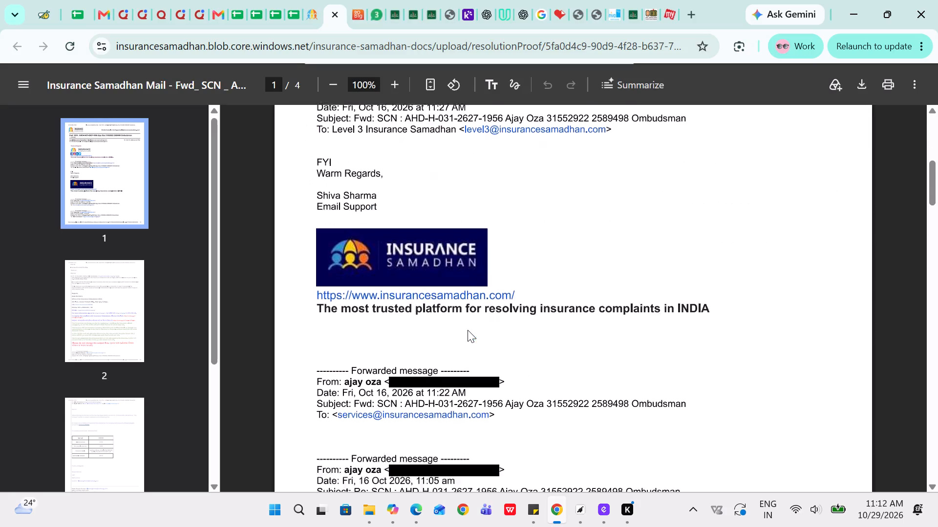
{"action": "scroll", "coordinate": [468, 330], "scroll_direction": "down", "scroll_amount": 4}
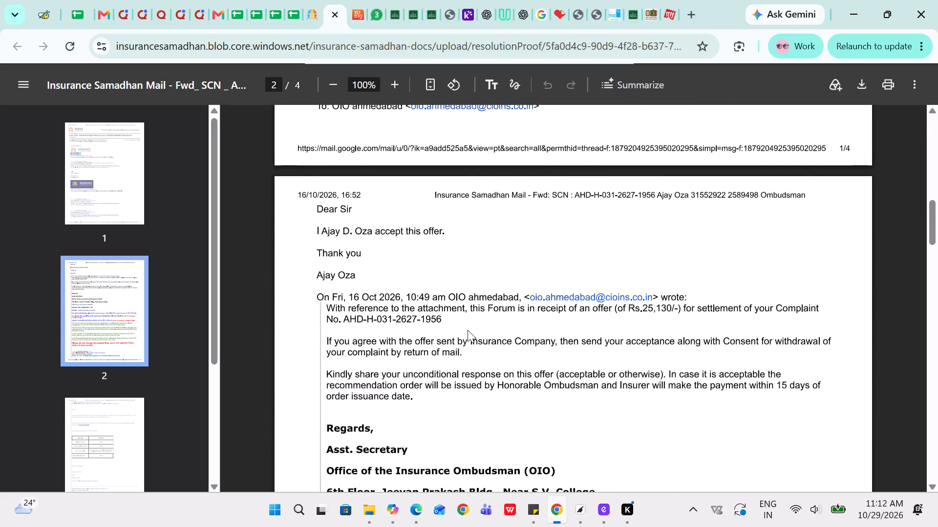
{"action": "scroll", "coordinate": [468, 330], "scroll_direction": "down", "scroll_amount": 2}
{"action": "scroll", "coordinate": [468, 330], "scroll_direction": "up", "scroll_amount": 3}
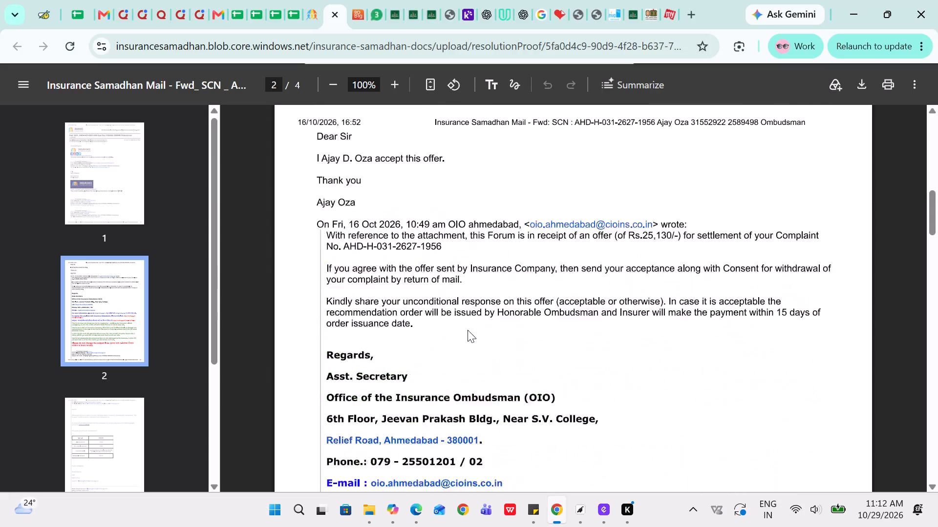
{"action": "scroll", "coordinate": [468, 330], "scroll_direction": "up", "scroll_amount": 5}
{"action": "scroll", "coordinate": [468, 330], "scroll_direction": "down", "scroll_amount": 8}
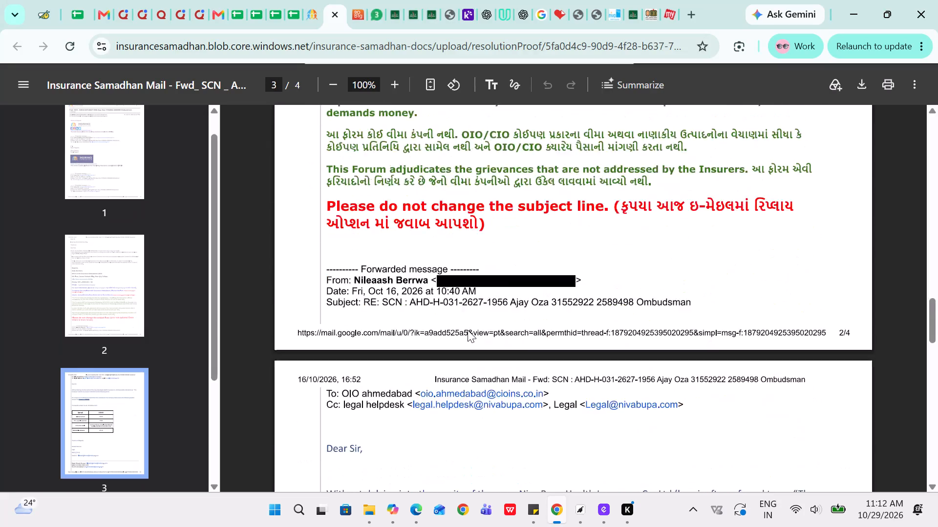
{"action": "scroll", "coordinate": [468, 330], "scroll_direction": "down", "scroll_amount": 4}
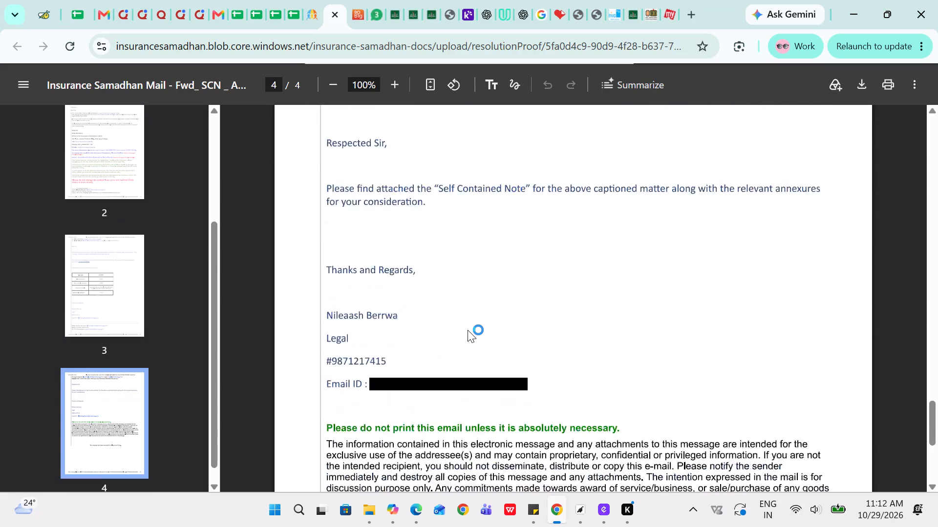
{"action": "scroll", "coordinate": [468, 330], "scroll_direction": "up", "scroll_amount": 6}
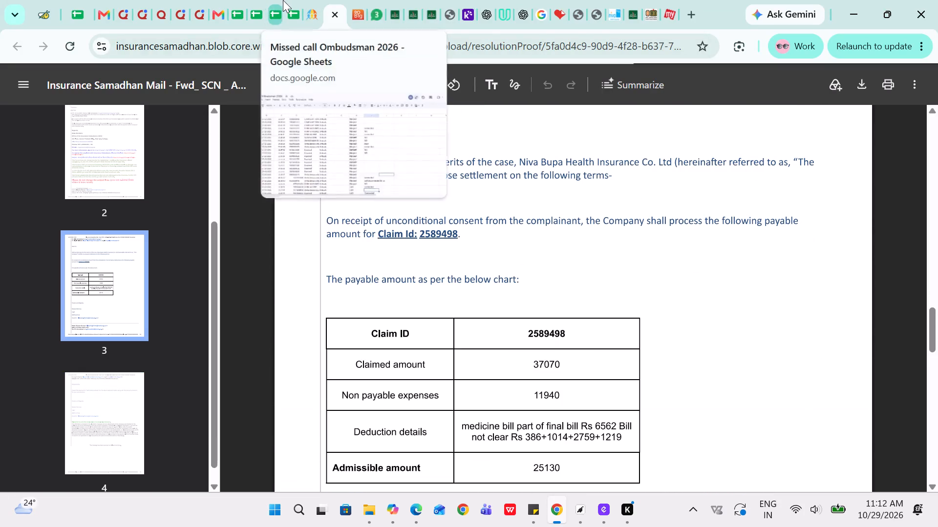
Set the complainant's status in row 78 of RESOLVED SHEET OCTOBER 2026 to "Not Recieved".
{"action": "left_click", "coordinate": [283, 0]}
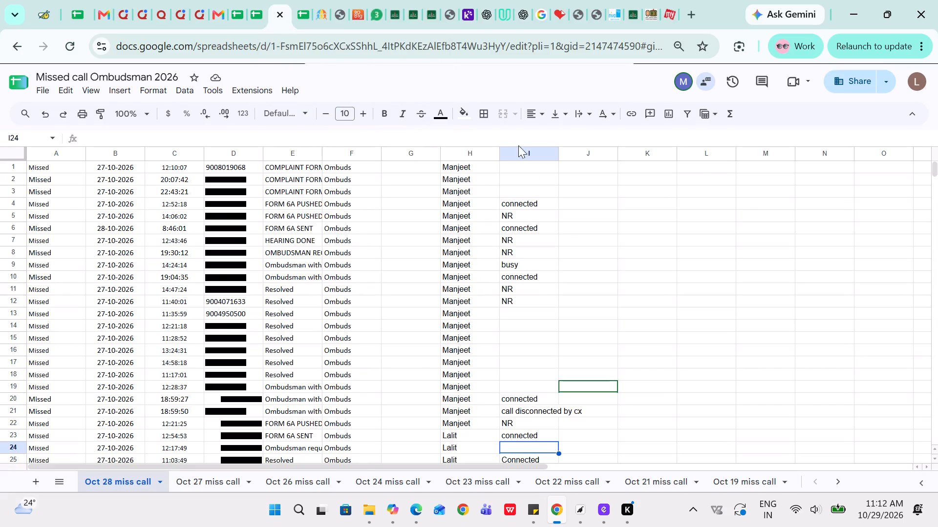
{"action": "left_click", "coordinate": [304, 0]}
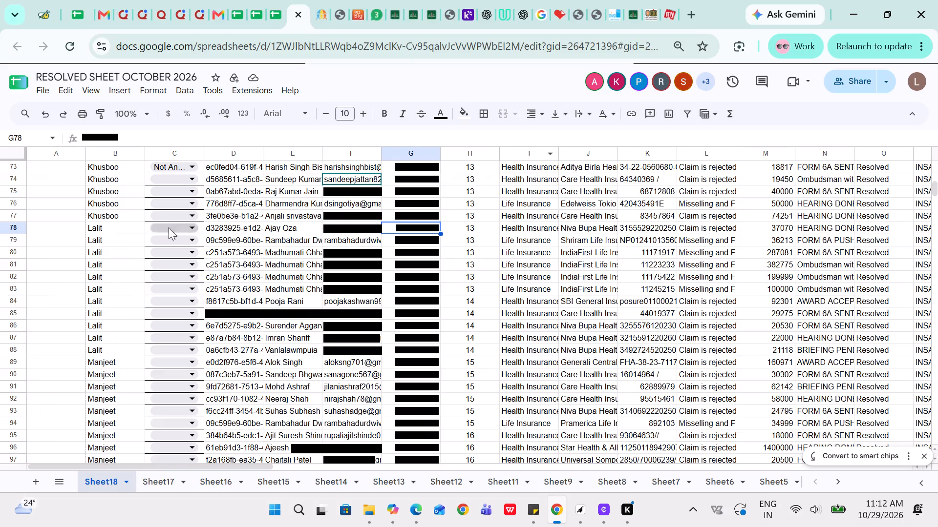
{"action": "left_click", "coordinate": [166, 228]}
{"action": "left_click", "coordinate": [177, 280]}
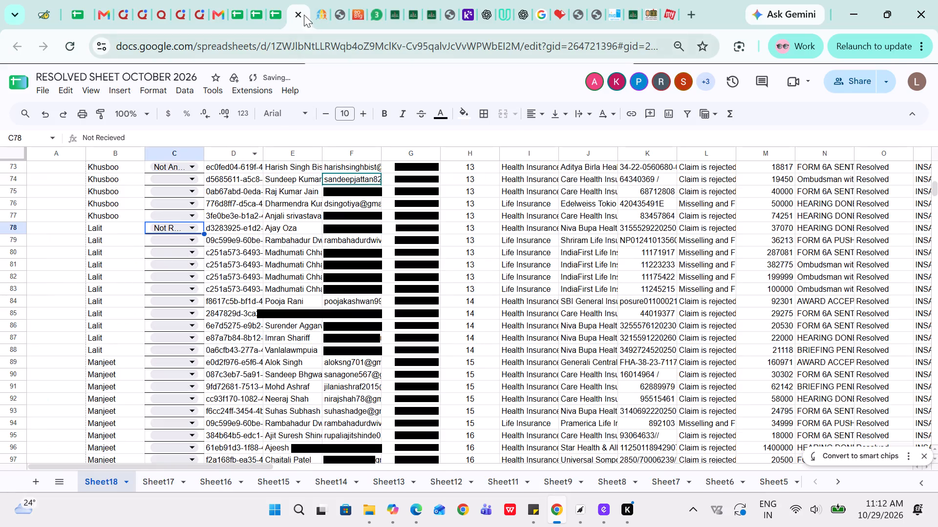
Add the comment "Amount not received." to the complaint's communication log in Insurance Samadhan, save it, and close the log.
{"action": "left_click", "coordinate": [322, 0]}
{"action": "scroll", "coordinate": [430, 207], "scroll_direction": "up", "scroll_amount": 12}
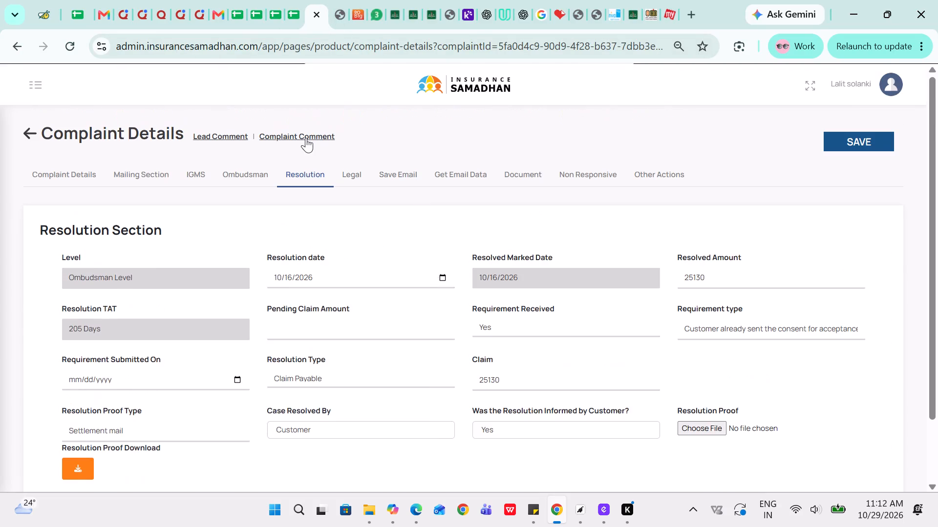
{"action": "left_click", "coordinate": [306, 138]}
{"action": "scroll", "coordinate": [518, 307], "scroll_direction": "down", "scroll_amount": 14}
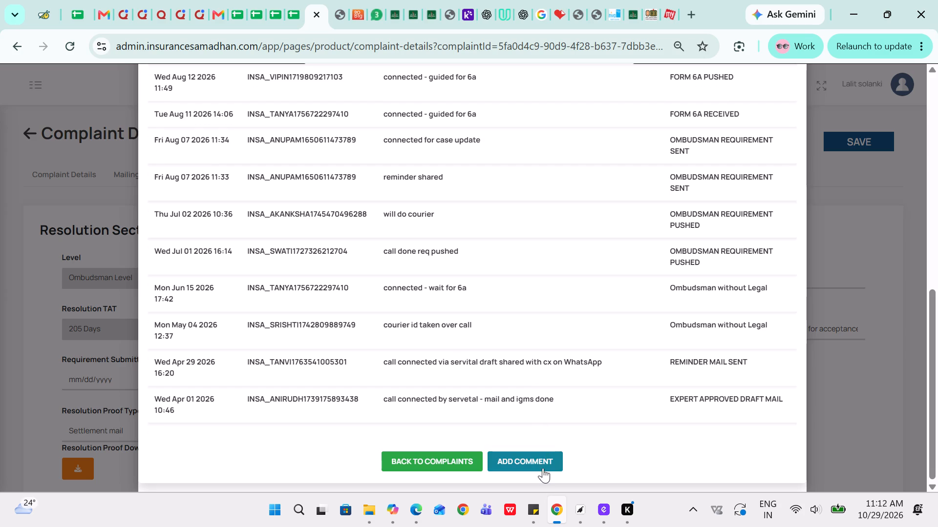
{"action": "left_click", "coordinate": [543, 468]}
{"action": "left_click", "coordinate": [525, 344]}
{"action": "type", "text": "Amount not received."}
{"action": "scroll", "coordinate": [512, 350], "scroll_direction": "up", "scroll_amount": 1}
{"action": "left_click", "coordinate": [552, 358]}
{"action": "left_click", "coordinate": [521, 390]}
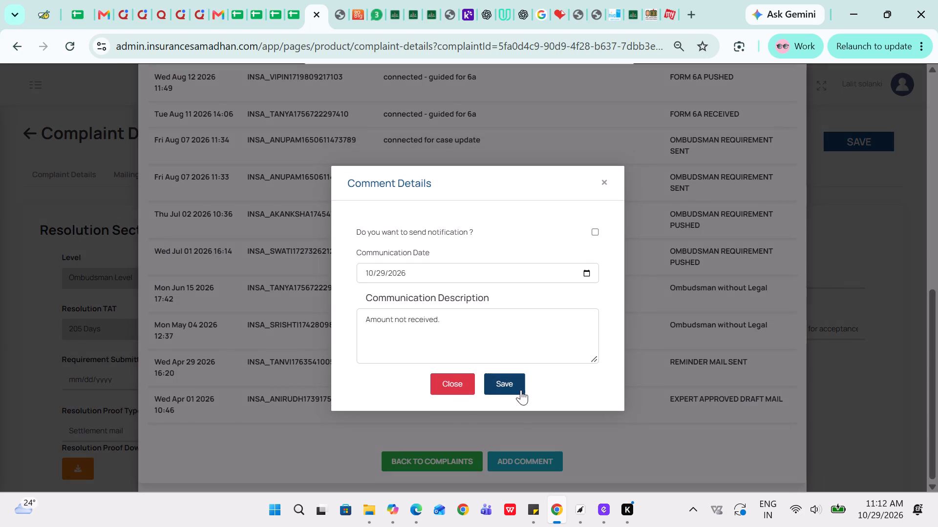
{"action": "scroll", "coordinate": [255, 295], "scroll_direction": "up", "scroll_amount": 7}
{"action": "left_click", "coordinate": [110, 206]}
{"action": "left_click", "coordinate": [22, 126]}
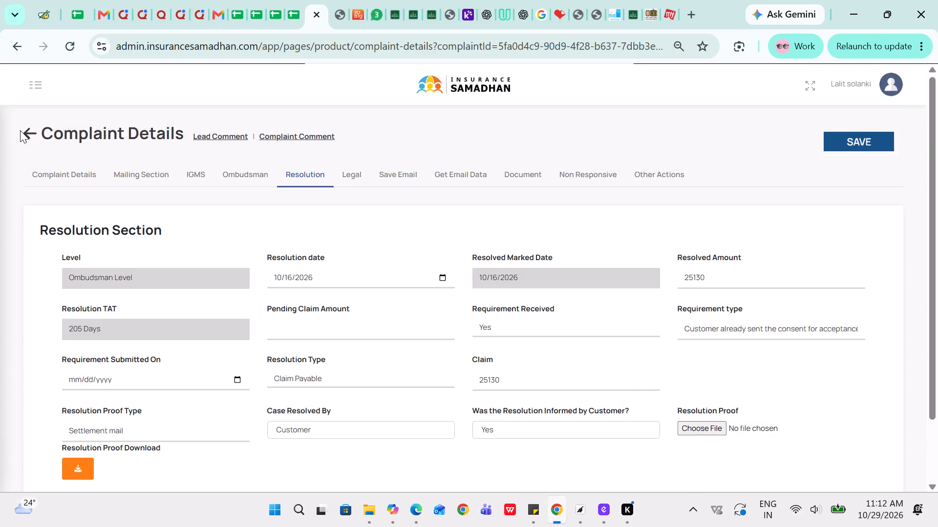
Return to the All Complaints list and search again with the copied complainant phone number.
{"action": "left_click", "coordinate": [29, 135]}
{"action": "left_click_drag", "start_coordinate": [136, 211], "coordinate": [0, 267]}
{"action": "key", "text": "v"}
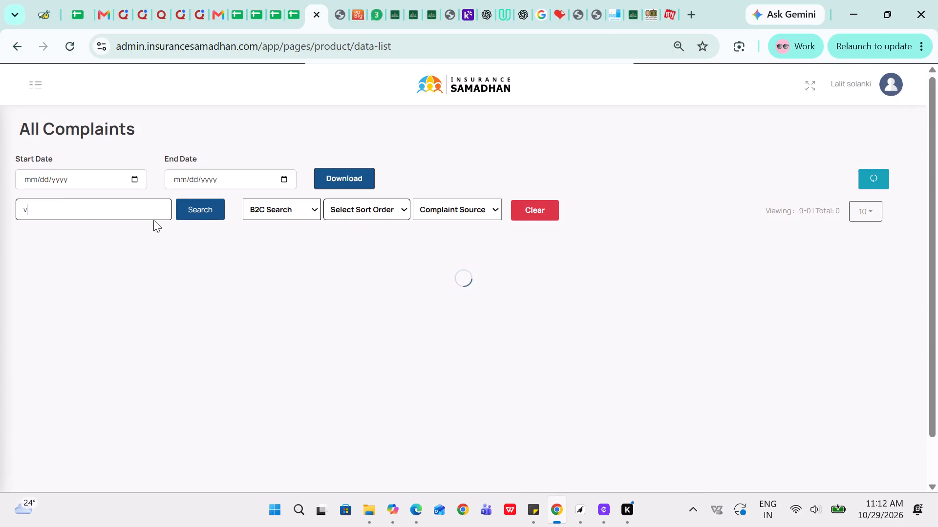
{"action": "left_click", "coordinate": [120, 210]}
{"action": "key", "text": "BackSpace"}
{"action": "key", "text": "BackSpace"}
{"action": "key", "text": "ctrl+v"}
{"action": "key", "text": "Return"}
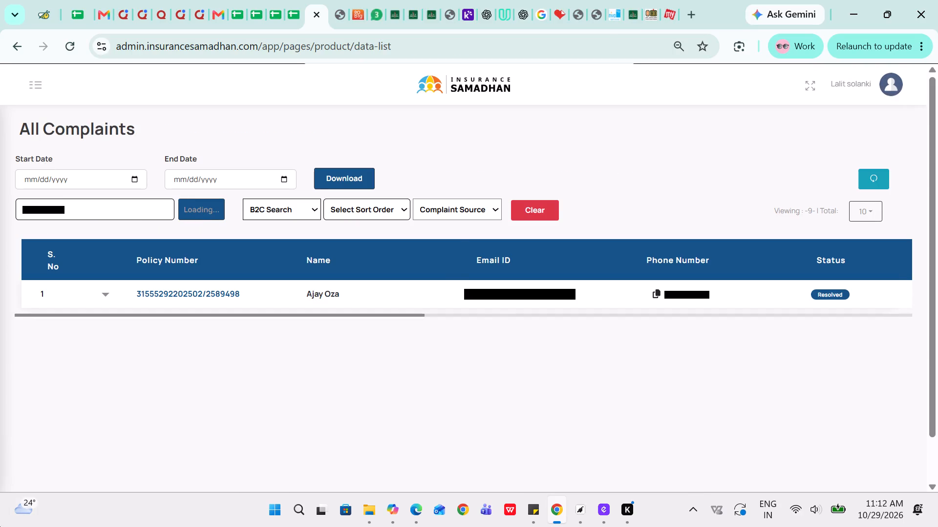
{"action": "left_click", "coordinate": [565, 394]}
{"action": "left_click", "coordinate": [695, 413]}
{"action": "left_click", "coordinate": [190, 222]}
{"action": "left_click", "coordinate": [198, 215]}
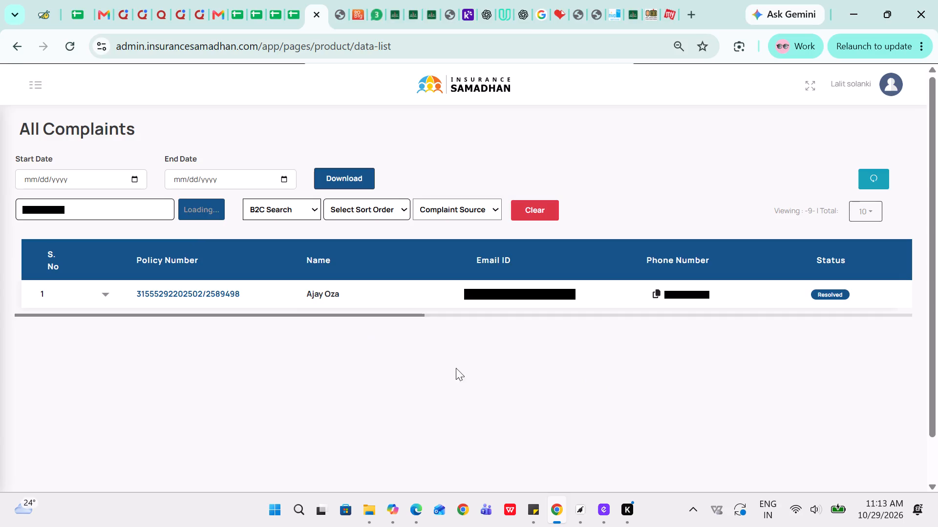
{"action": "left_click", "coordinate": [484, 383]}
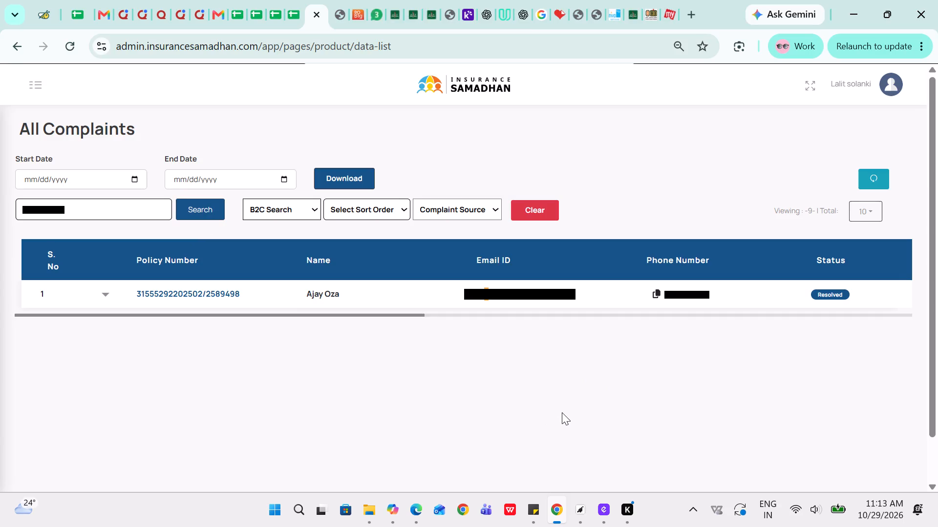
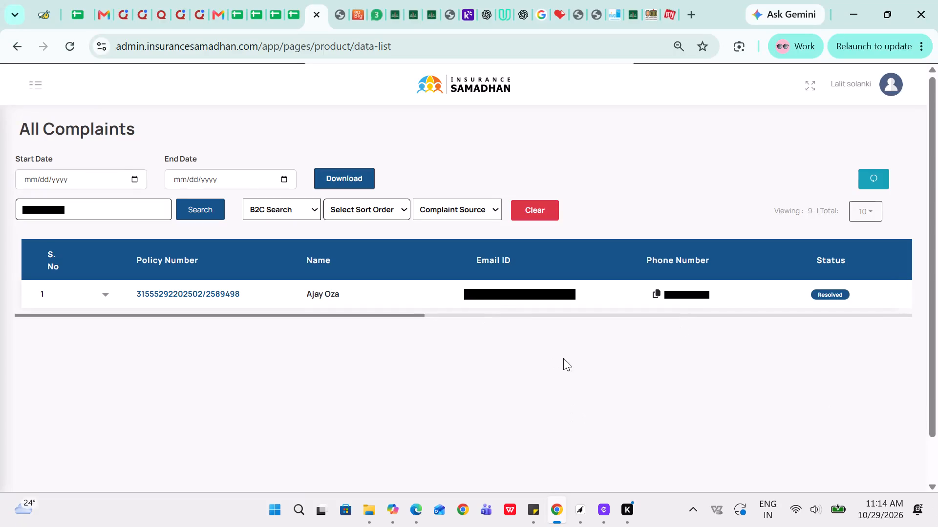
Review the complaint communication log of the single resolved case found, then close the log.
{"action": "left_click", "coordinate": [646, 395]}
{"action": "left_click", "coordinate": [662, 376]}
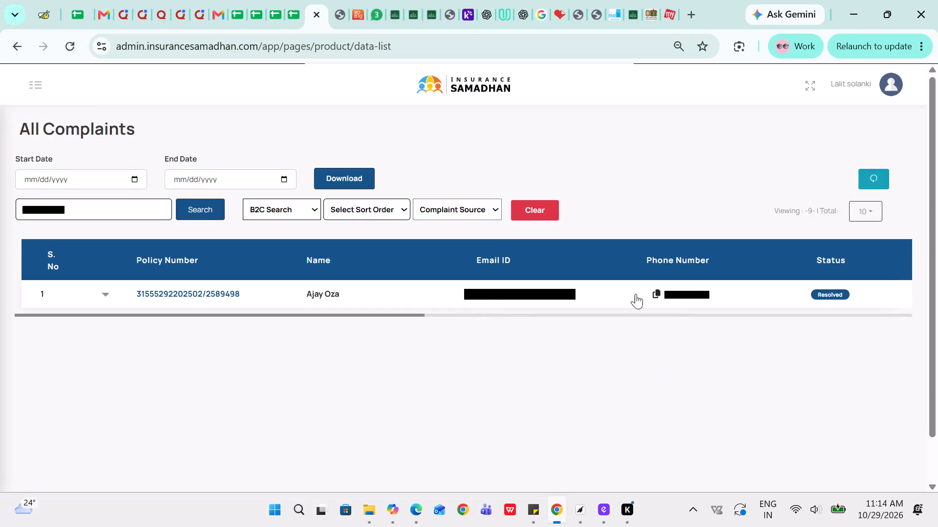
{"action": "left_click", "coordinate": [636, 294]}
{"action": "left_click", "coordinate": [669, 329]}
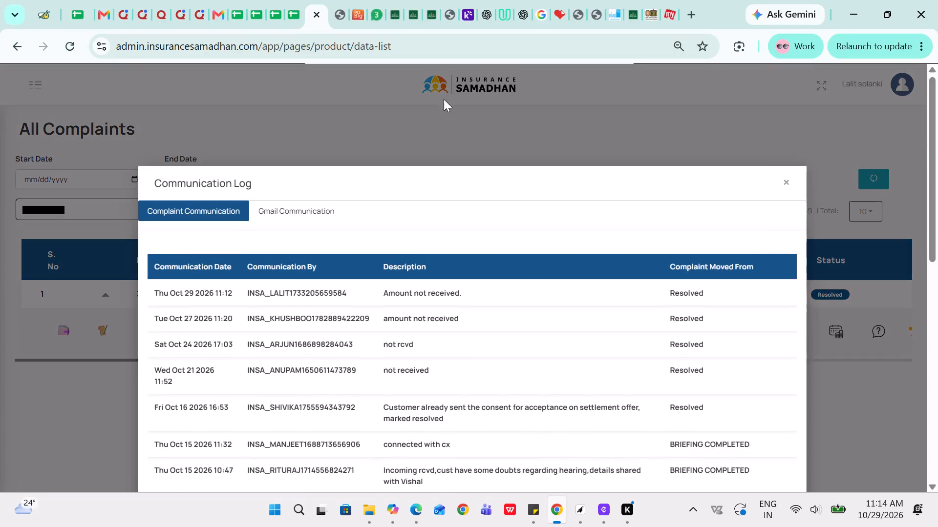
{"action": "left_click", "coordinate": [435, 85]}
{"action": "left_click", "coordinate": [92, 294]}
{"action": "left_click", "coordinate": [440, 406]}
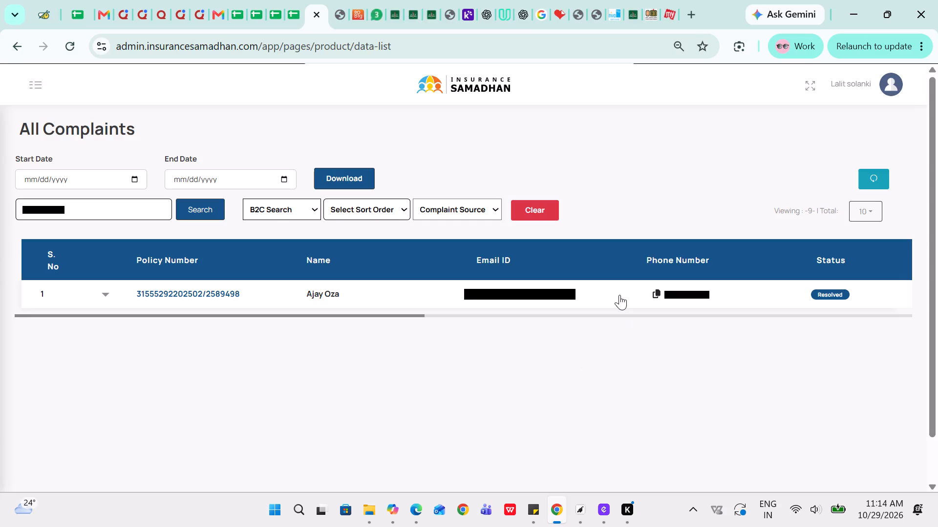
{"action": "left_click", "coordinate": [619, 394]}
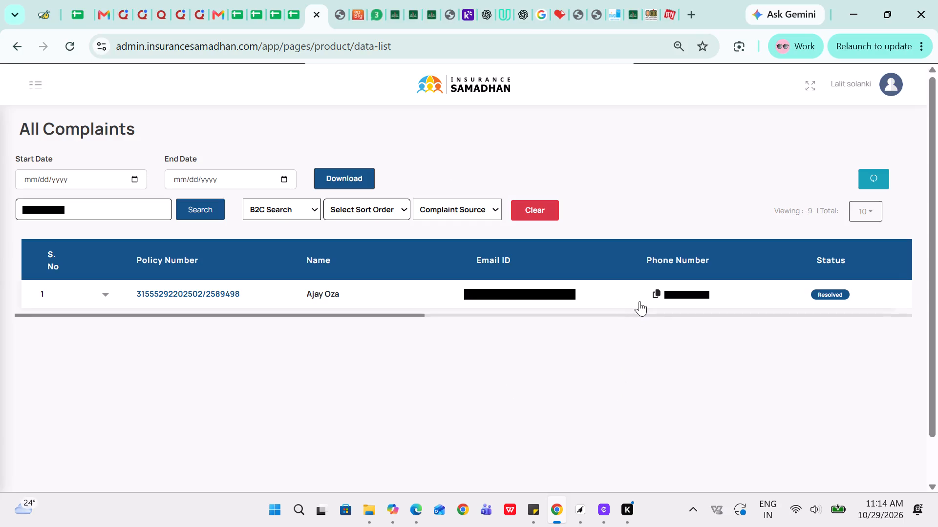
{"action": "left_click", "coordinate": [621, 295]}
{"action": "left_click", "coordinate": [671, 334]}
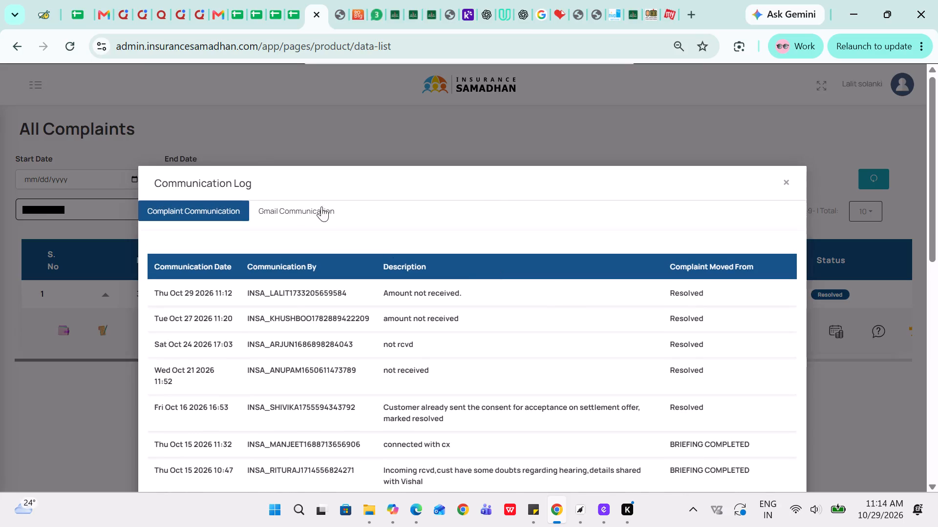
{"action": "left_click", "coordinate": [326, 142]}
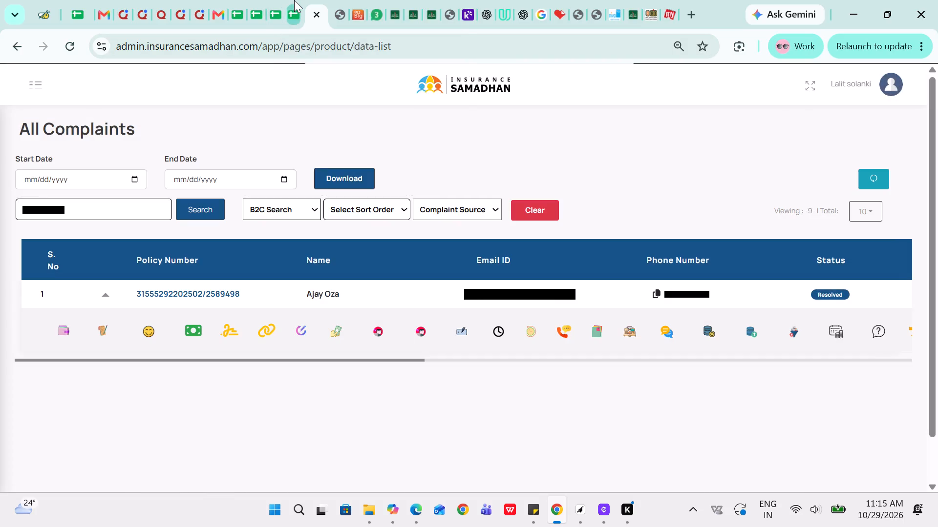
Copy the complainant phone number from row 79 of RESOLVED SHEET OCTOBER 2026 and search All Complaints with it.
{"action": "left_click", "coordinate": [294, 0]}
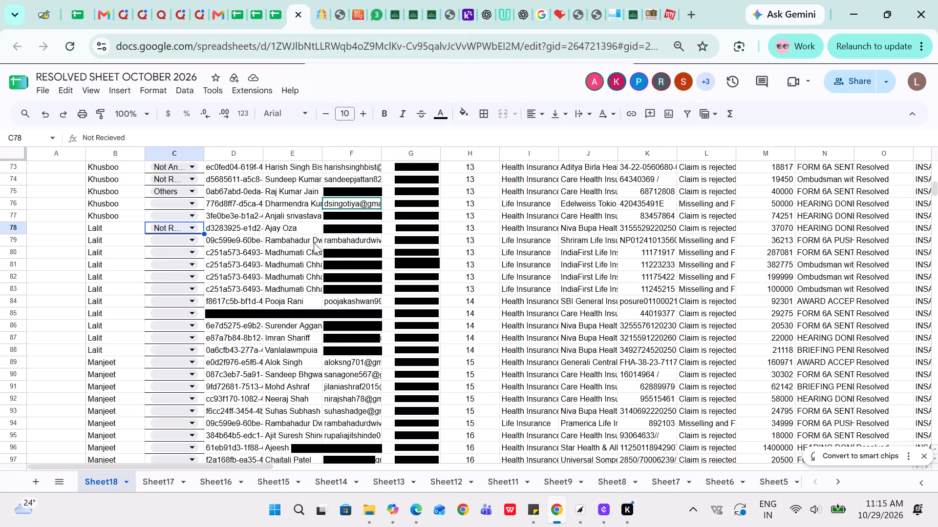
{"action": "left_click", "coordinate": [428, 240]}
{"action": "key", "text": "ctrl+c"}
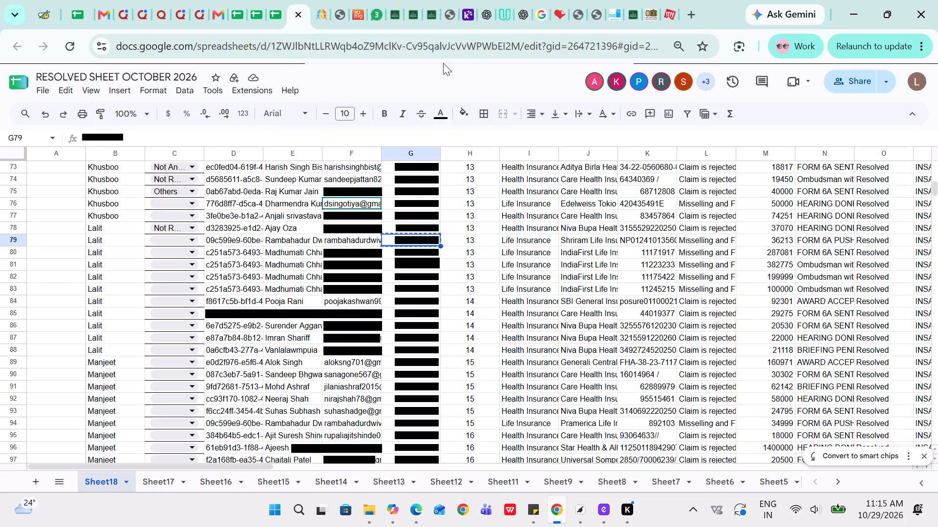
{"action": "left_click", "coordinate": [318, 0]}
{"action": "scroll", "coordinate": [330, 132], "scroll_direction": "up", "scroll_amount": 4}
{"action": "left_click_drag", "start_coordinate": [91, 210], "coordinate": [0, 210]}
{"action": "key", "text": "ctrl+v"}
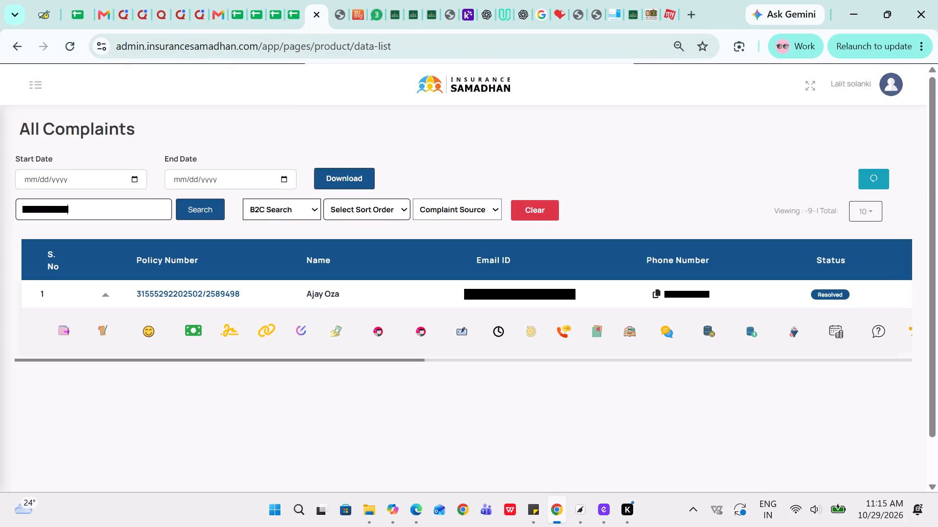
{"action": "left_click", "coordinate": [203, 204]}
{"action": "left_click", "coordinate": [530, 469]}
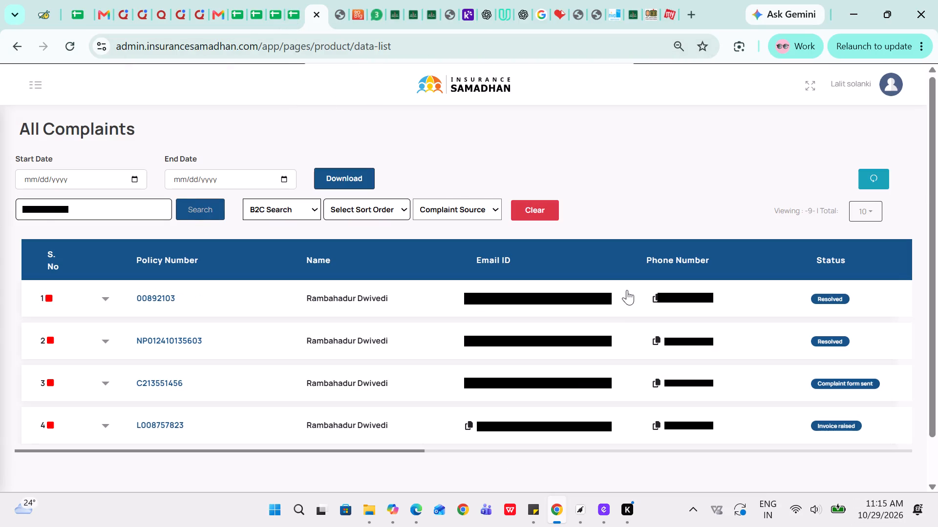
Check the communication log of the first listed resolved complaint, then close it and collapse the complaint's row.
{"action": "left_click", "coordinate": [641, 298]}
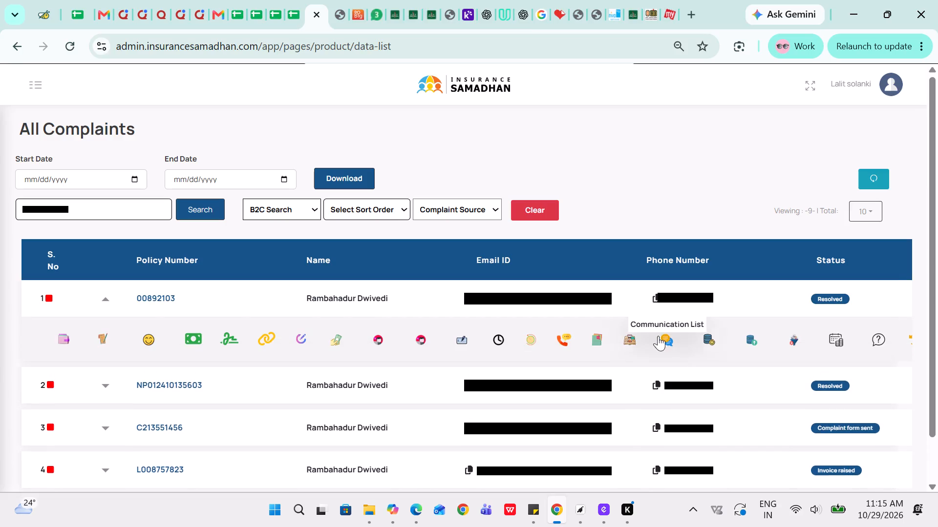
{"action": "left_click", "coordinate": [668, 342]}
{"action": "left_click_drag", "start_coordinate": [477, 295], "coordinate": [327, 300]}
{"action": "left_click", "coordinate": [455, 122]}
{"action": "left_click", "coordinate": [640, 288]}
Copy the first listed complaint's phone number, call it through Smartflo, and return to the All Complaints list.
{"action": "left_click", "coordinate": [658, 294]}
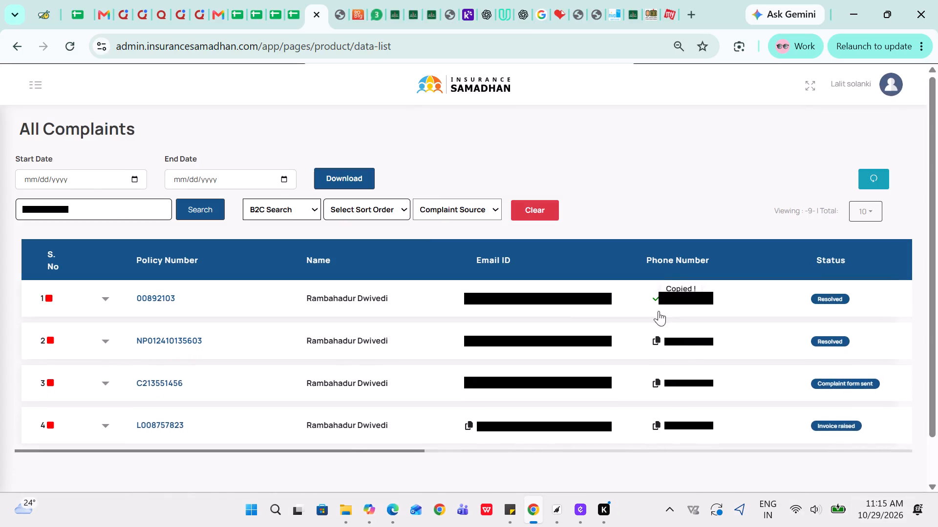
{"action": "left_click", "coordinate": [327, 0]}
{"action": "left_click", "coordinate": [346, 7]}
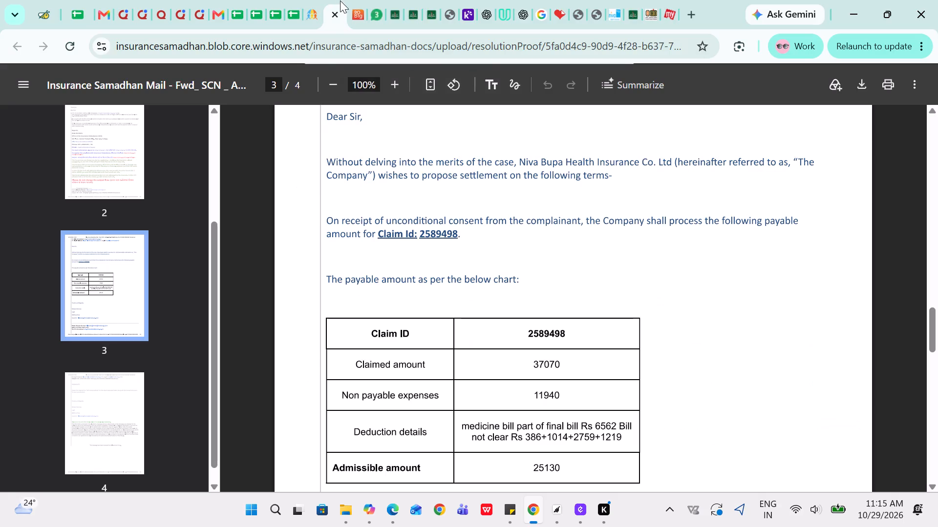
{"action": "left_click", "coordinate": [337, 13]}
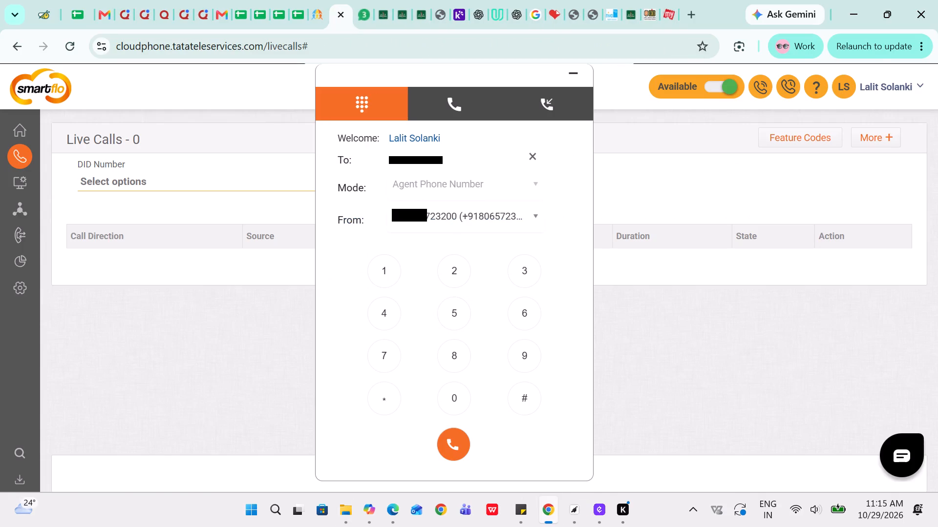
{"action": "double_click", "coordinate": [423, 153]}
{"action": "key", "text": "ctrl+v"}
{"action": "left_click", "coordinate": [452, 441]}
{"action": "left_click", "coordinate": [779, 367]}
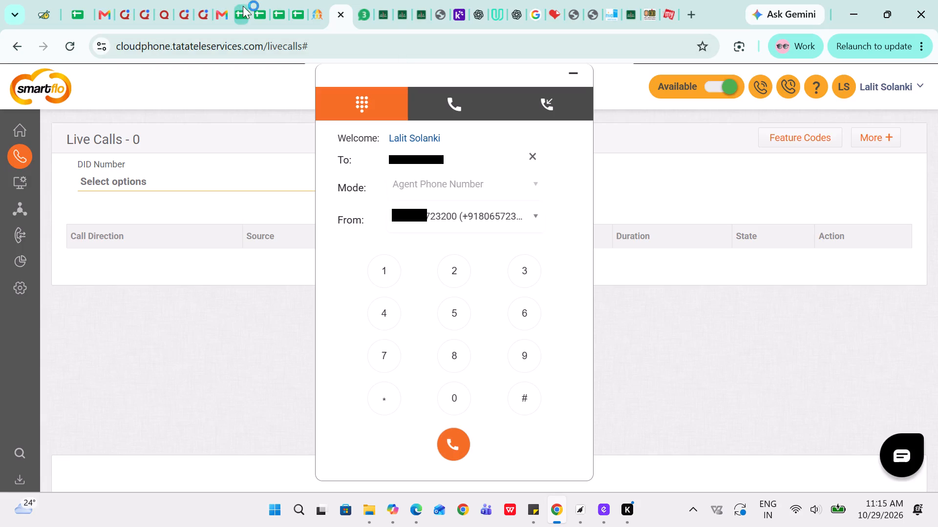
{"action": "left_click", "coordinate": [322, 0]}
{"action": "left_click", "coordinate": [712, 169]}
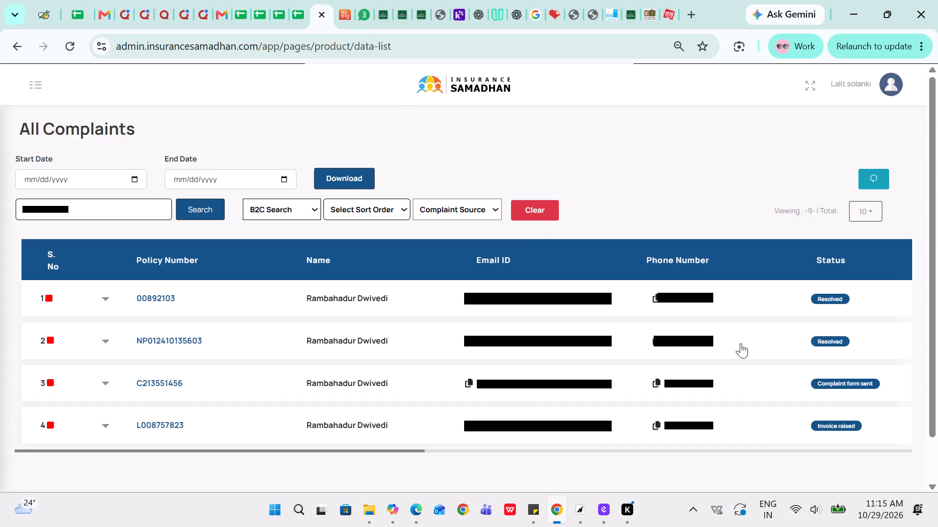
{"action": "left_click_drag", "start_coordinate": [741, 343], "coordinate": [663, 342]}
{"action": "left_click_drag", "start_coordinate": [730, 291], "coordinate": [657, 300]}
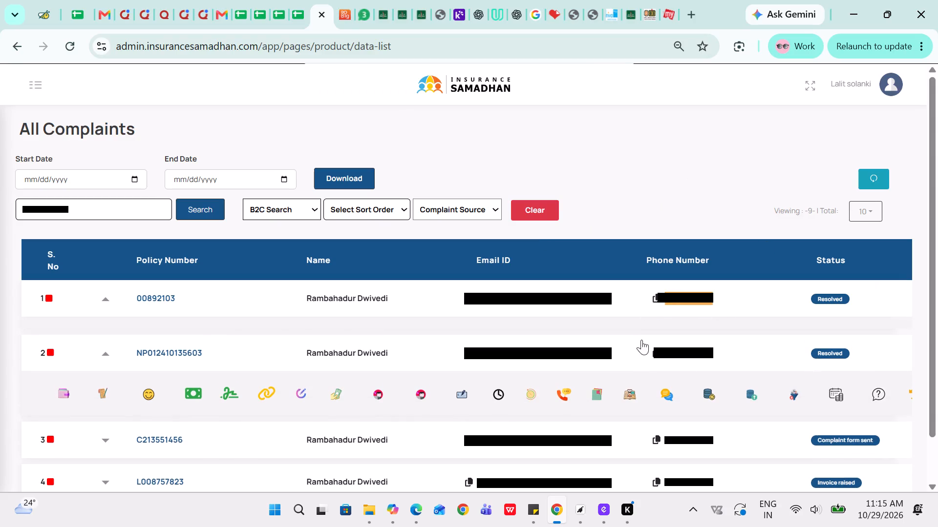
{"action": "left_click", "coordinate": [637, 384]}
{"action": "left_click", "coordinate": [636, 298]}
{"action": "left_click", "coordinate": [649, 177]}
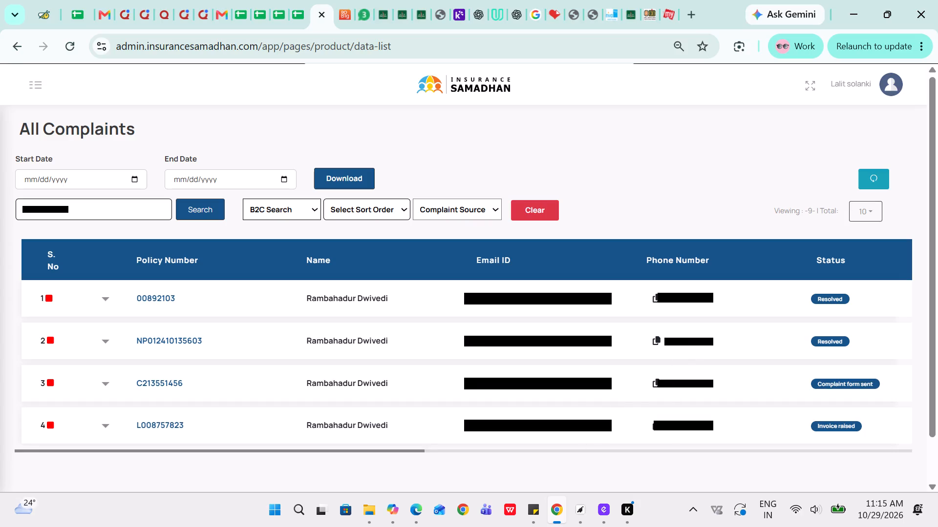
Add the comment "Busy." to the first listed complaint's communication log, dated 10/29/2026, and save it.
{"action": "left_click", "coordinate": [640, 301]}
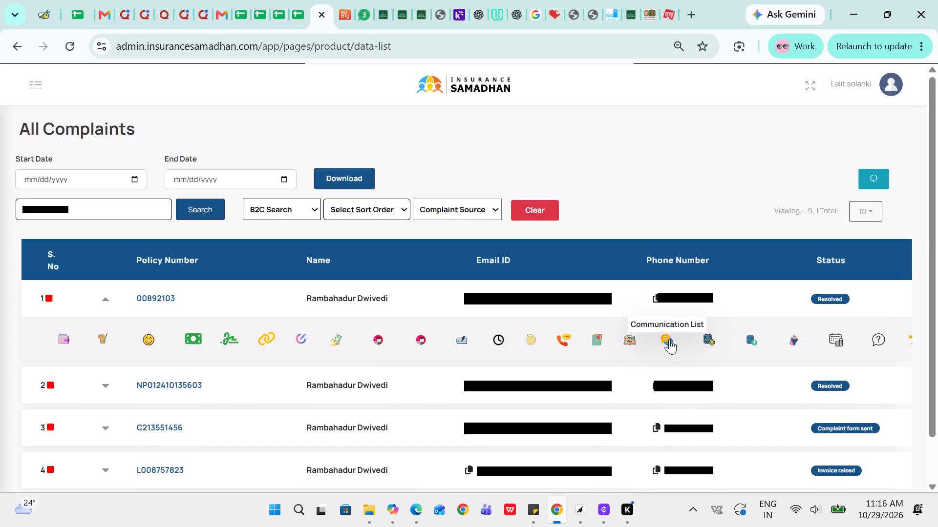
{"action": "left_click", "coordinate": [667, 336]}
{"action": "scroll", "coordinate": [561, 354], "scroll_direction": "down", "scroll_amount": 7}
{"action": "scroll", "coordinate": [559, 377], "scroll_direction": "up", "scroll_amount": 1}
{"action": "scroll", "coordinate": [559, 377], "scroll_direction": "down", "scroll_amount": 10}
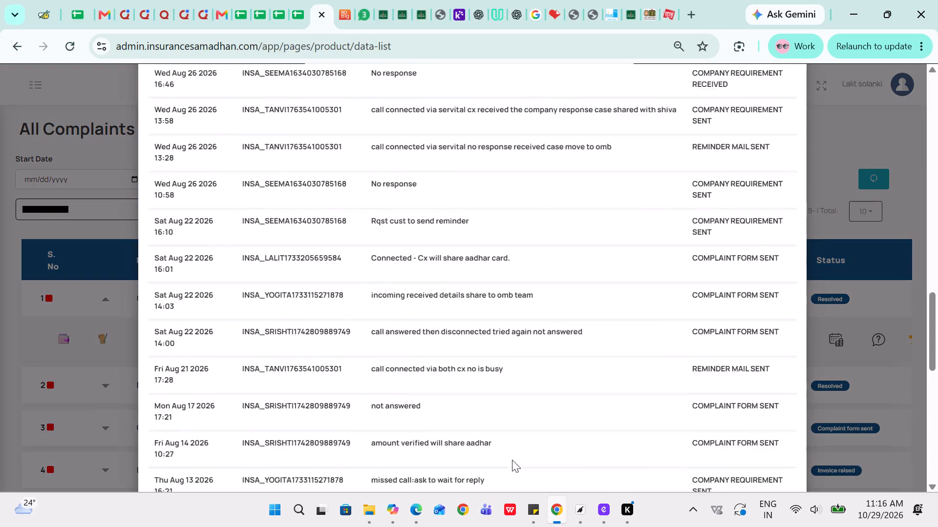
{"action": "scroll", "coordinate": [512, 460], "scroll_direction": "down", "scroll_amount": 14}
{"action": "left_click", "coordinate": [554, 454]}
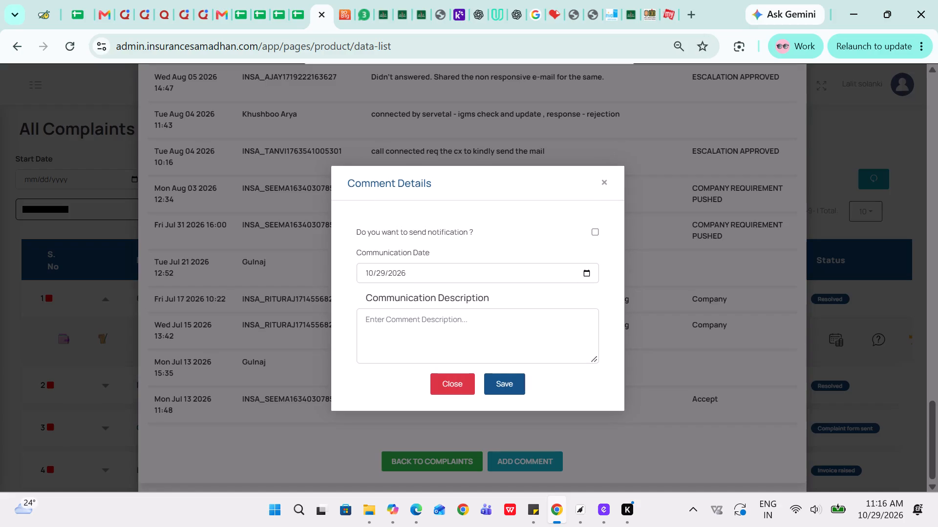
{"action": "left_click", "coordinate": [513, 342]}
{"action": "type", "text": "no"}
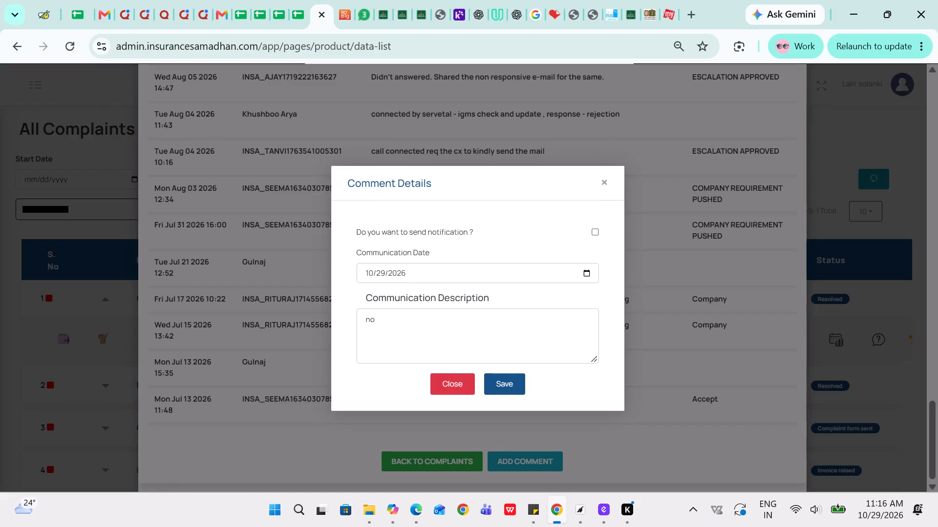
{"action": "key", "text": "BackSpace"}
{"action": "key", "text": "BackSpace"}
{"action": "type", "text": "Busy,"}
{"action": "key", "text": "BackSpace"}
{"action": "key", "text": "period"}
{"action": "left_click", "coordinate": [497, 385]}
{"action": "scroll", "coordinate": [422, 295], "scroll_direction": "up", "scroll_amount": 4}
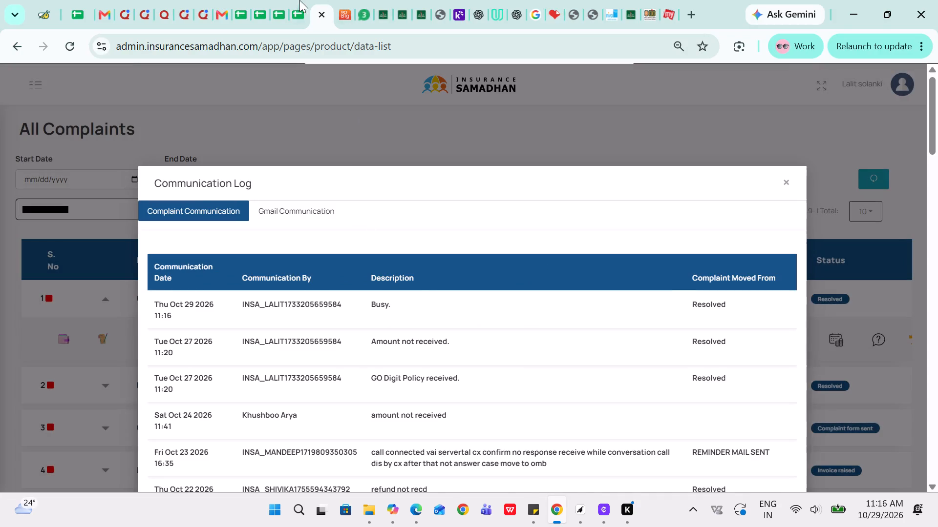
Set the complainant's status in row 79 of RESOLVED SHEET OCTOBER 2026 to "no. busy".
{"action": "left_click", "coordinate": [298, 0]}
{"action": "left_click", "coordinate": [180, 237]}
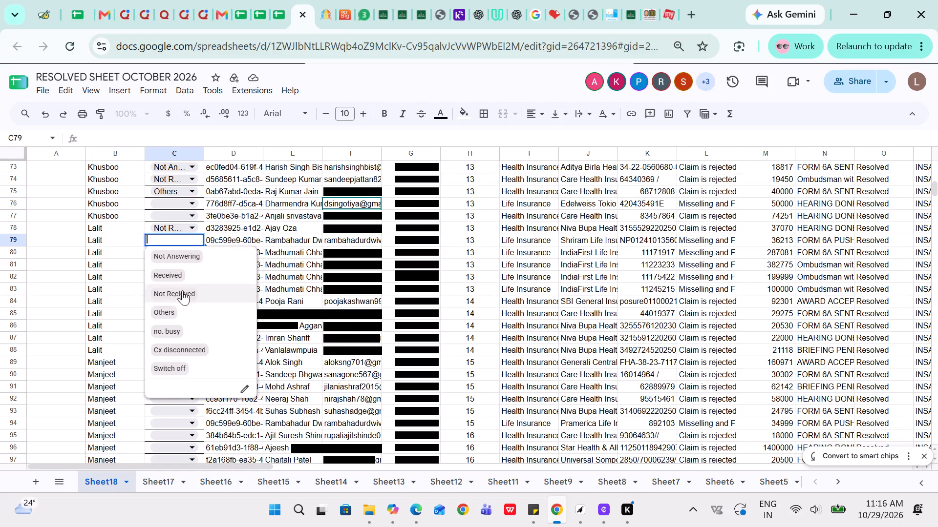
{"action": "left_click", "coordinate": [166, 333]}
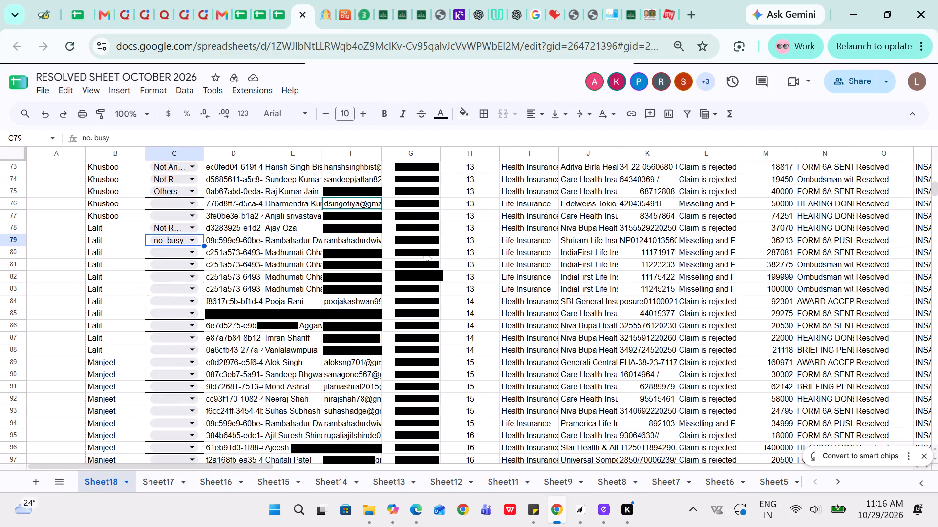
Copy the complainant phone number from row 80 of the resolved sheet and search All Complaints with it.
{"action": "left_click", "coordinate": [424, 251]}
{"action": "key", "text": "ctrl+c"}
{"action": "left_click", "coordinate": [315, 0]}
{"action": "left_click", "coordinate": [320, 0]}
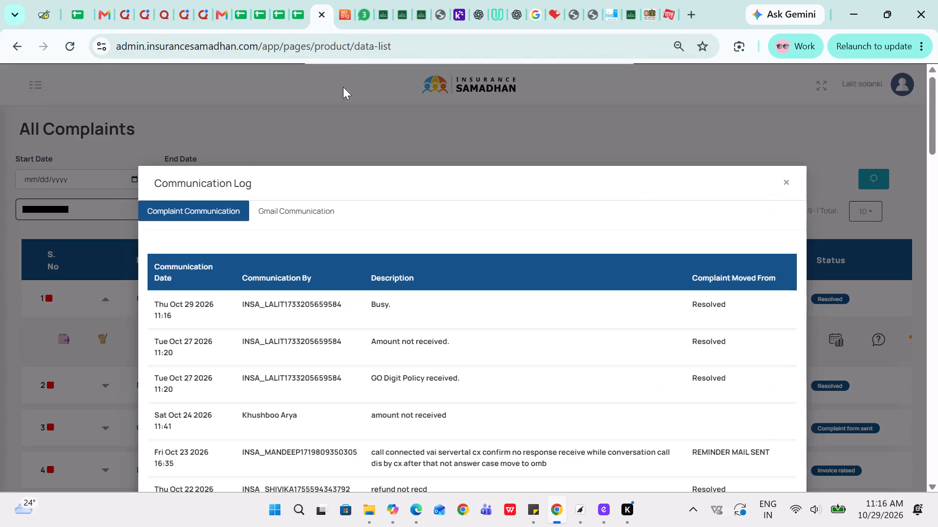
{"action": "left_click", "coordinate": [82, 174]}
{"action": "left_click_drag", "start_coordinate": [92, 204], "coordinate": [0, 225]}
{"action": "key", "text": "ctrl+v"}
{"action": "left_click", "coordinate": [192, 208]}
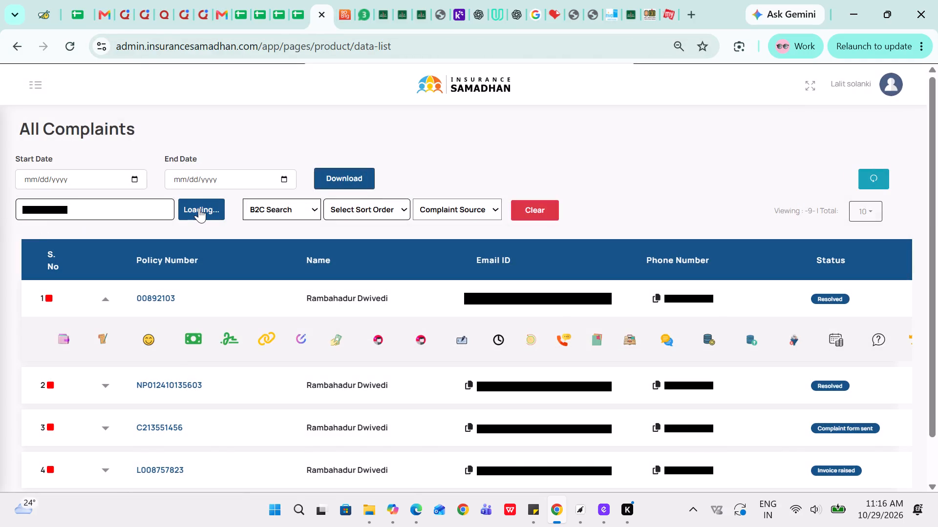
Review the first listed complaint's insurance company and communication log, then close the log and collapse the row.
{"action": "scroll", "coordinate": [688, 310], "scroll_direction": "down", "scroll_amount": 3}
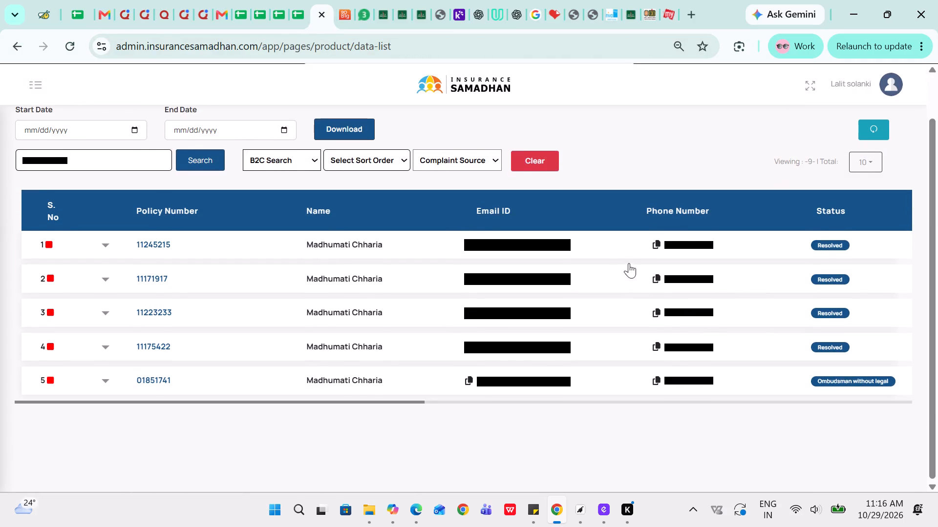
{"action": "left_click", "coordinate": [611, 250]}
{"action": "scroll", "coordinate": [611, 250], "scroll_direction": "left", "scroll_amount": 5}
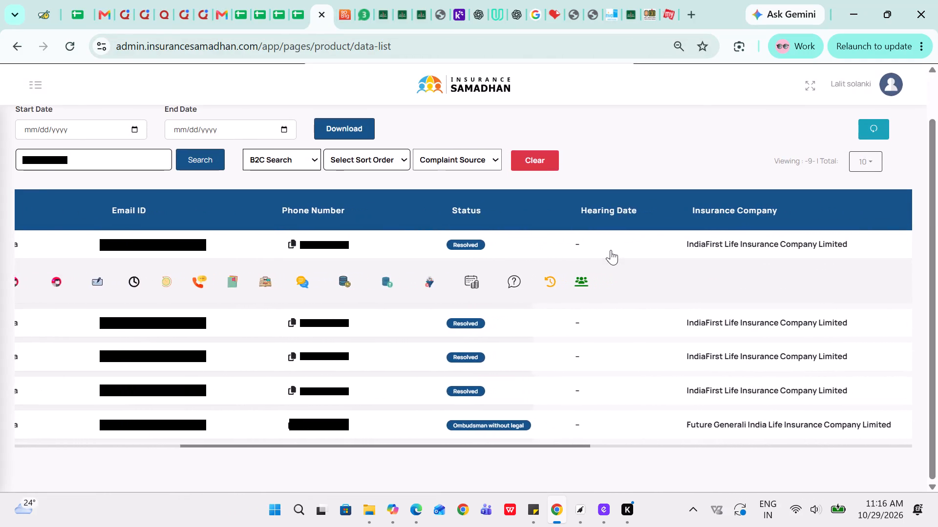
{"action": "scroll", "coordinate": [611, 250], "scroll_direction": "left", "scroll_amount": 2}
{"action": "scroll", "coordinate": [611, 250], "scroll_direction": "right", "scroll_amount": 4}
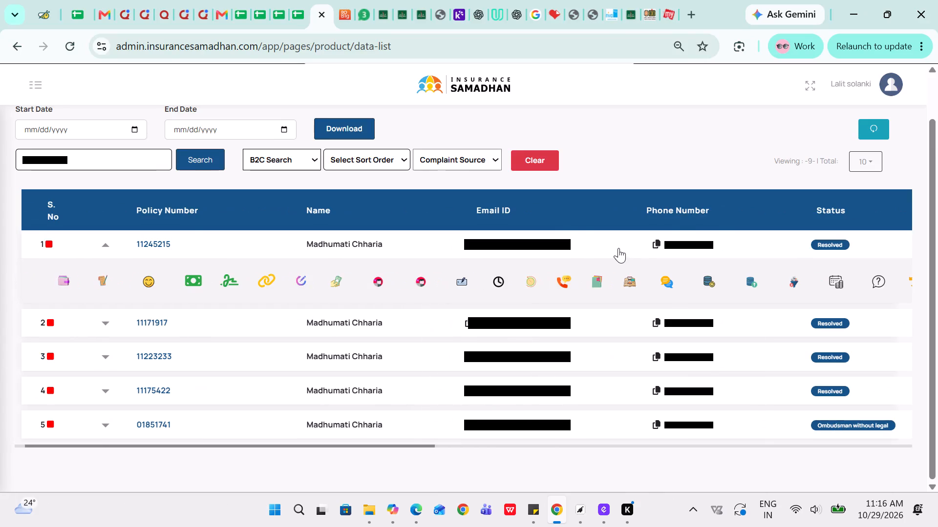
{"action": "left_click", "coordinate": [671, 276]}
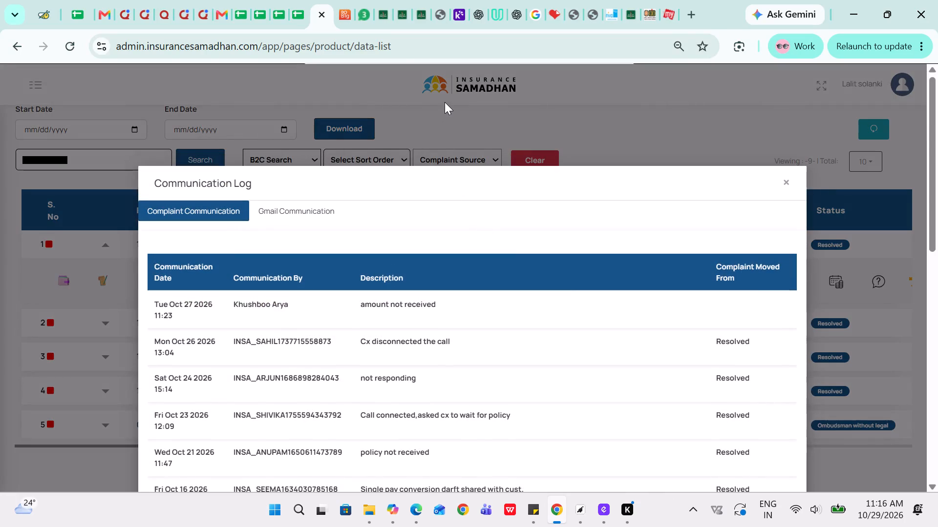
{"action": "left_click", "coordinate": [493, 131]}
{"action": "left_click", "coordinate": [618, 237]}
Copy the first listed complaint's phone number and call it through Smartflo.
{"action": "left_click", "coordinate": [657, 242]}
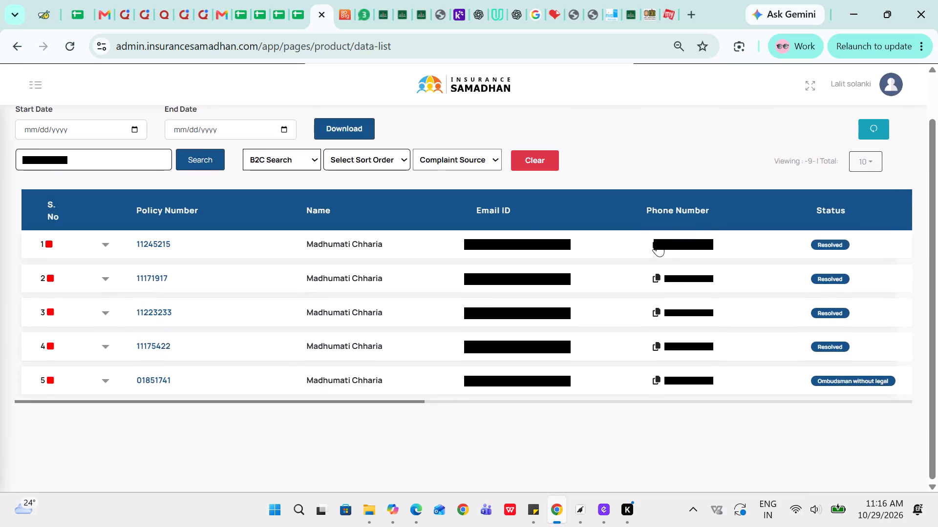
{"action": "left_click", "coordinate": [347, 0]}
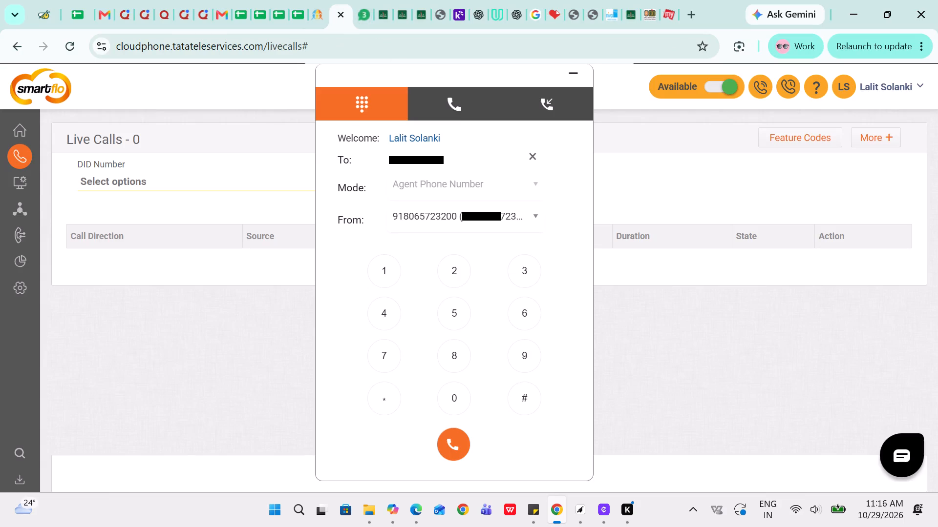
{"action": "double_click", "coordinate": [421, 164]}
{"action": "key", "text": "ctrl+v"}
{"action": "left_click", "coordinate": [460, 446]}
{"action": "left_click", "coordinate": [756, 360]}
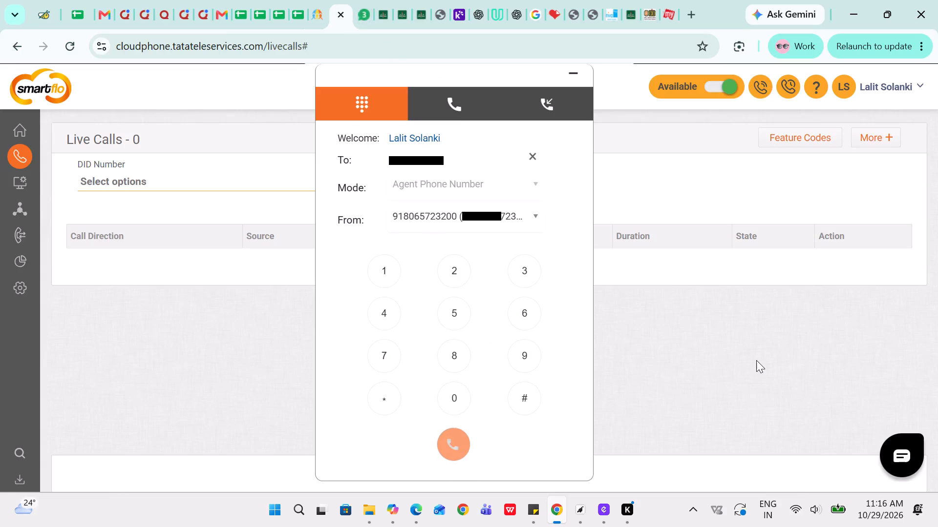
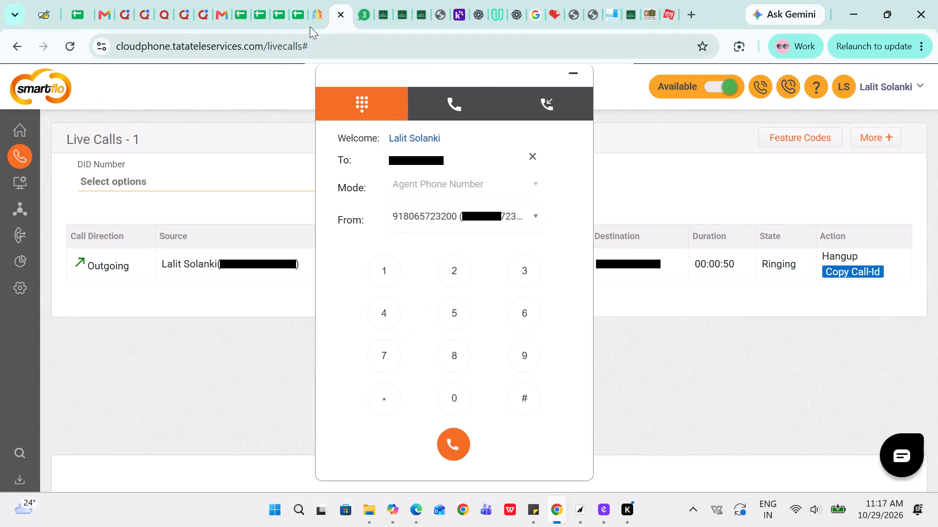
Add the comment "Not response." to the communication log of the first listed complaint in Insurance Samadhan.
{"action": "left_click", "coordinate": [314, 3]}
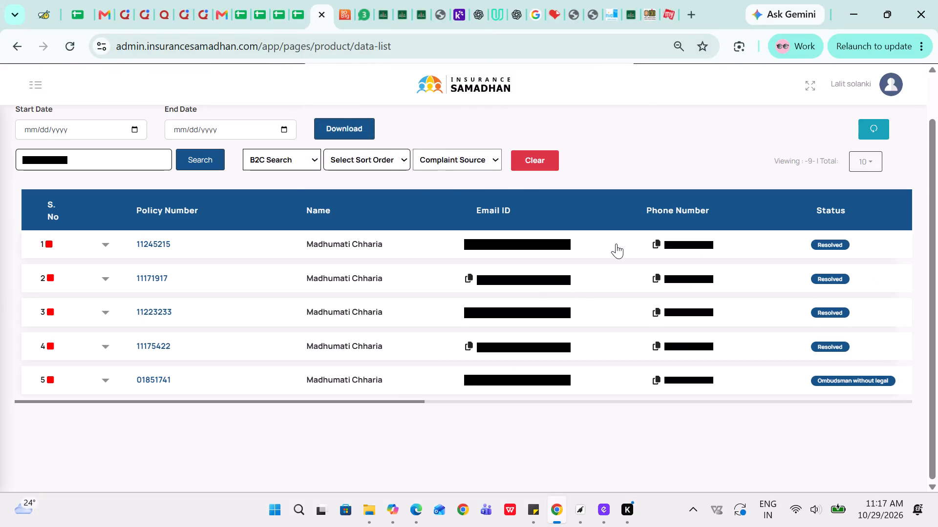
{"action": "left_click", "coordinate": [617, 240]}
{"action": "left_click", "coordinate": [665, 282]}
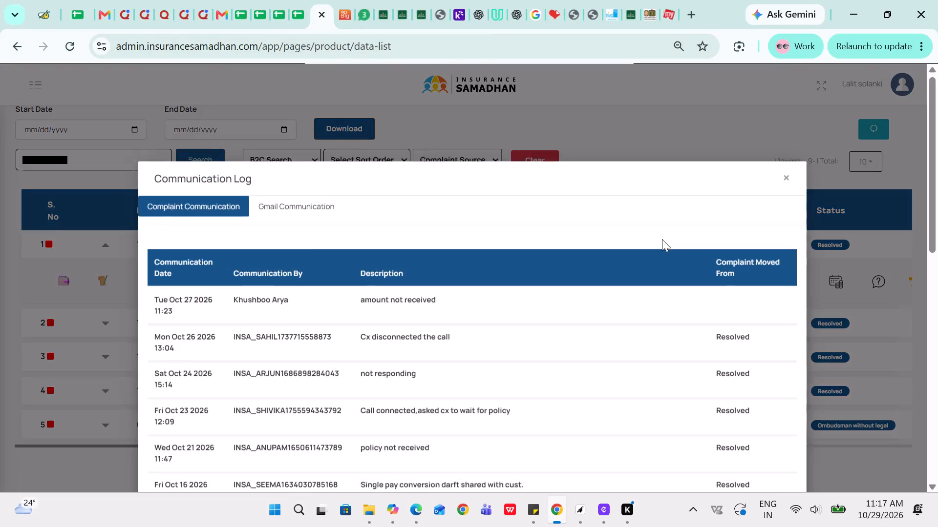
{"action": "scroll", "coordinate": [467, 374], "scroll_direction": "down", "scroll_amount": 9}
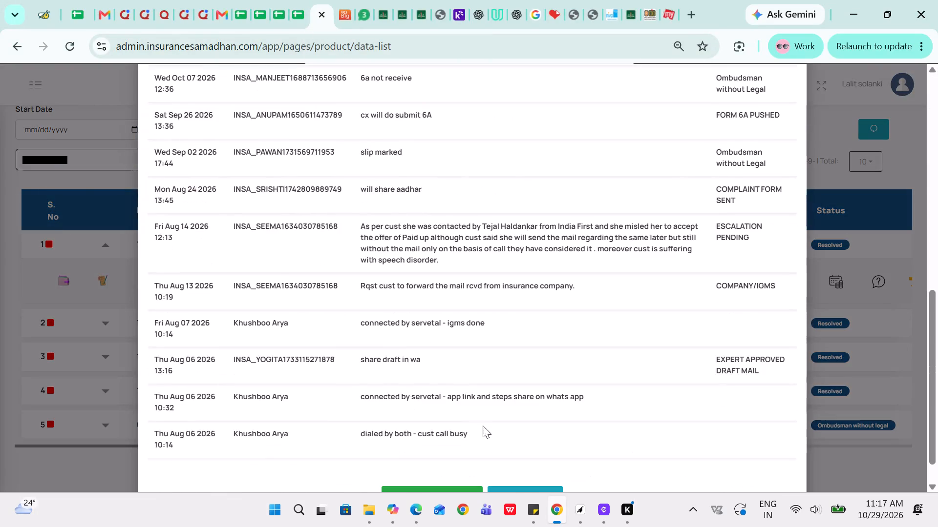
{"action": "left_click", "coordinate": [554, 455]}
{"action": "left_click", "coordinate": [562, 346]}
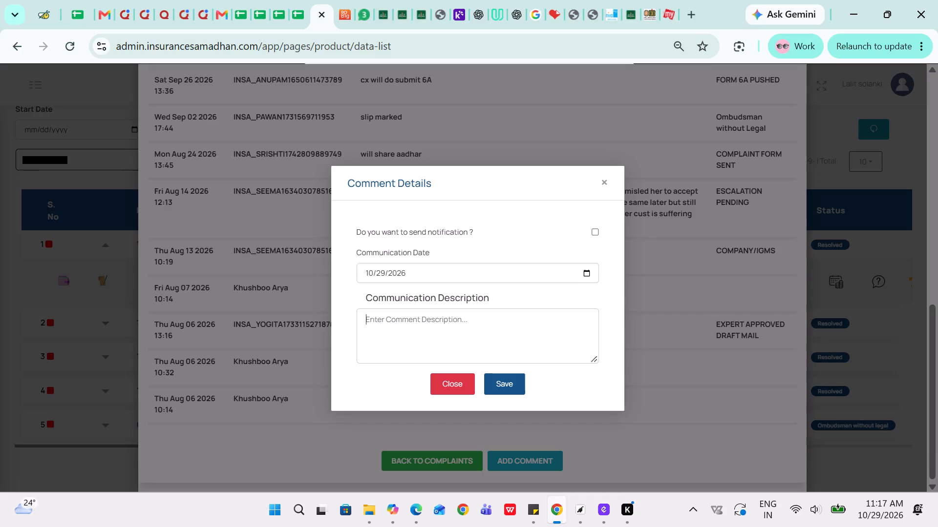
{"action": "type", "text": "Not response."}
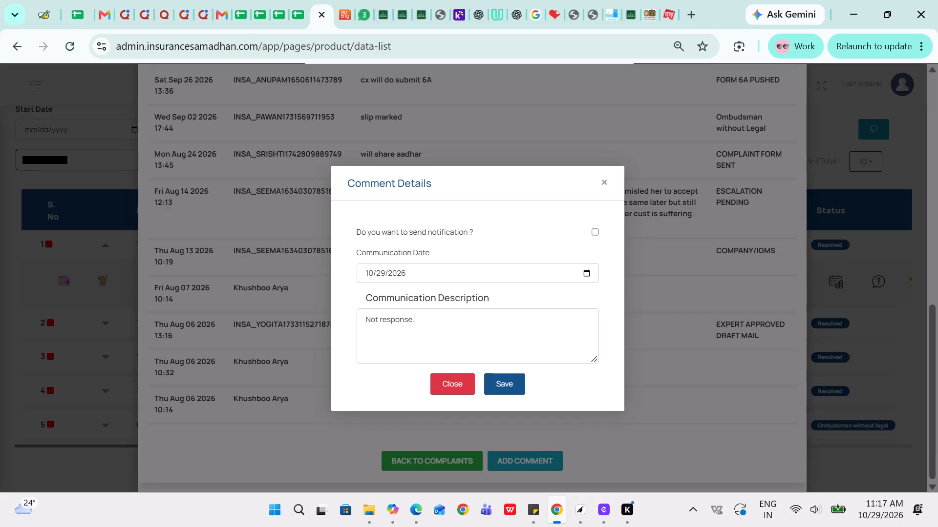
{"action": "left_click", "coordinate": [508, 382]}
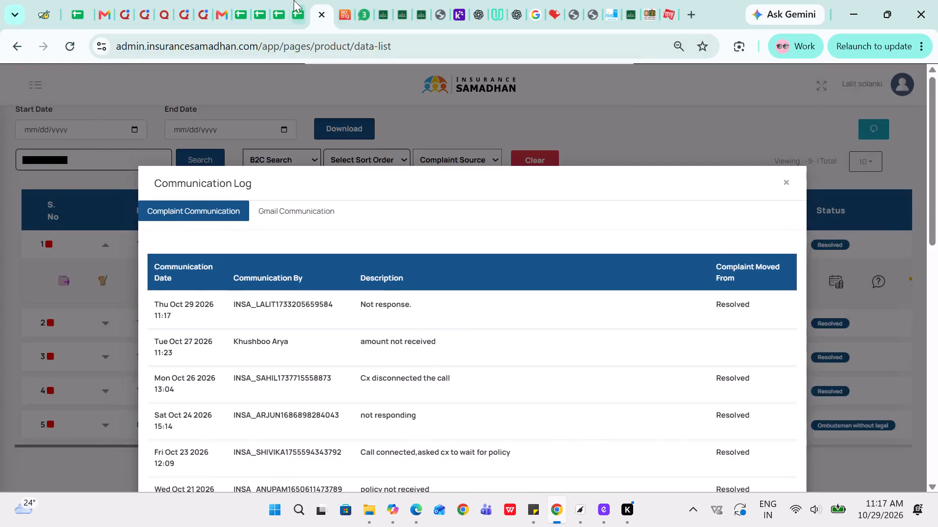
Set the same complainant's status in rows 80 to 83 of RESOLVED SHEET OCTOBER 2026 to "Not Answering".
{"action": "left_click", "coordinate": [292, 0]}
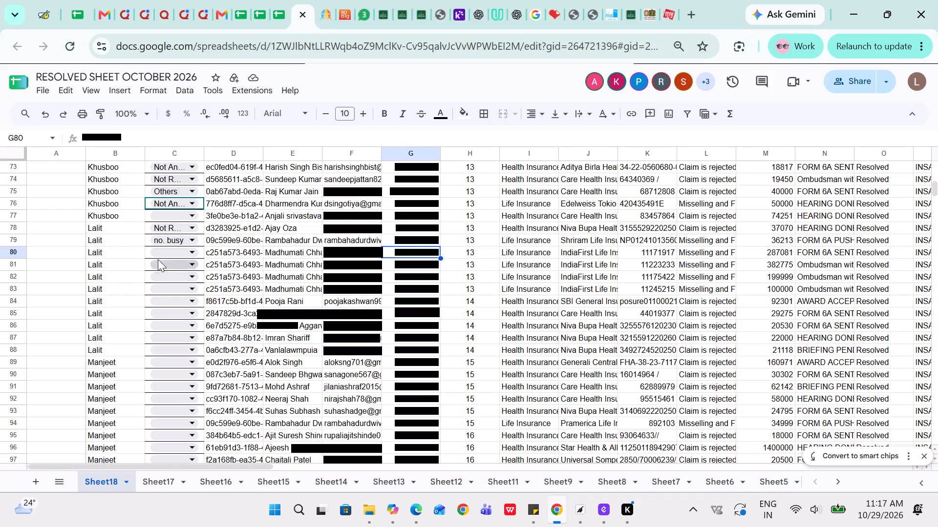
{"action": "left_click", "coordinate": [166, 252]}
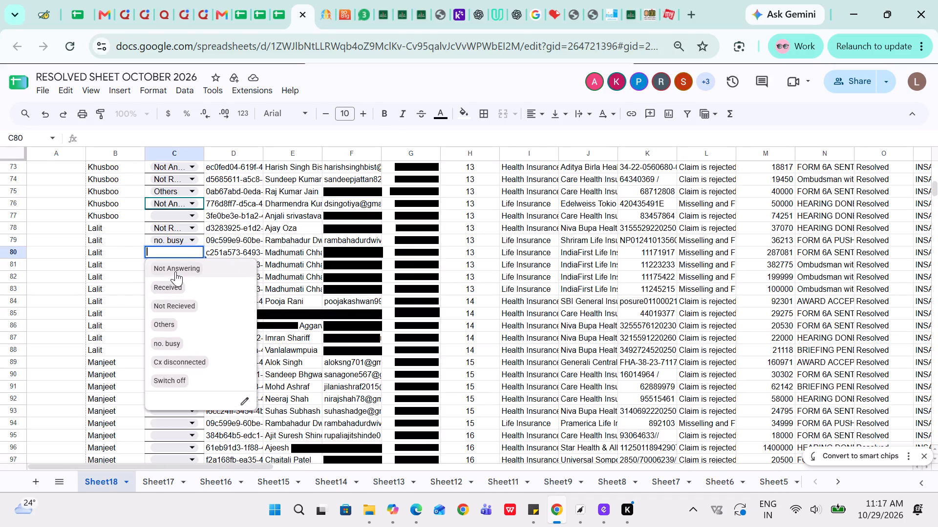
{"action": "left_click", "coordinate": [175, 271]}
{"action": "left_click", "coordinate": [188, 260]}
{"action": "left_click", "coordinate": [188, 267]}
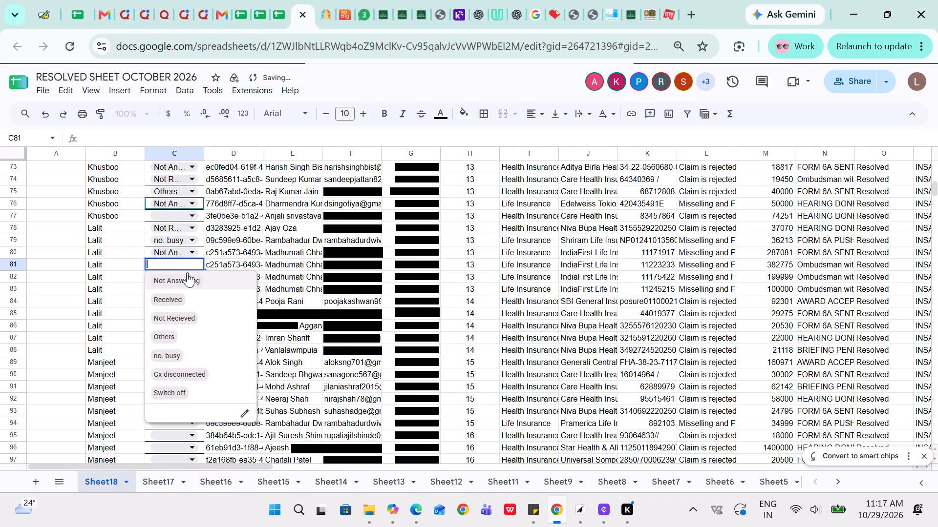
{"action": "left_click", "coordinate": [189, 281]}
{"action": "left_click", "coordinate": [184, 278]}
{"action": "left_click", "coordinate": [193, 295]}
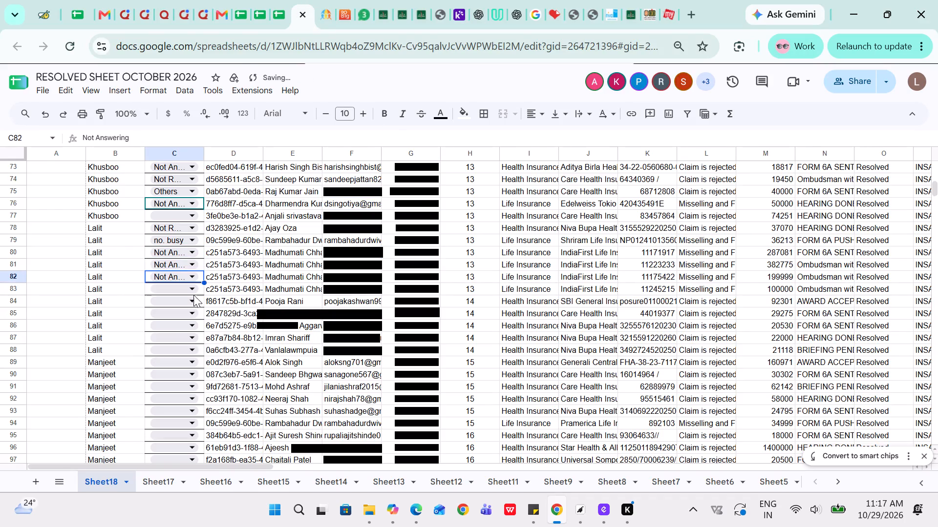
{"action": "left_click", "coordinate": [188, 291]}
{"action": "left_click", "coordinate": [197, 306]}
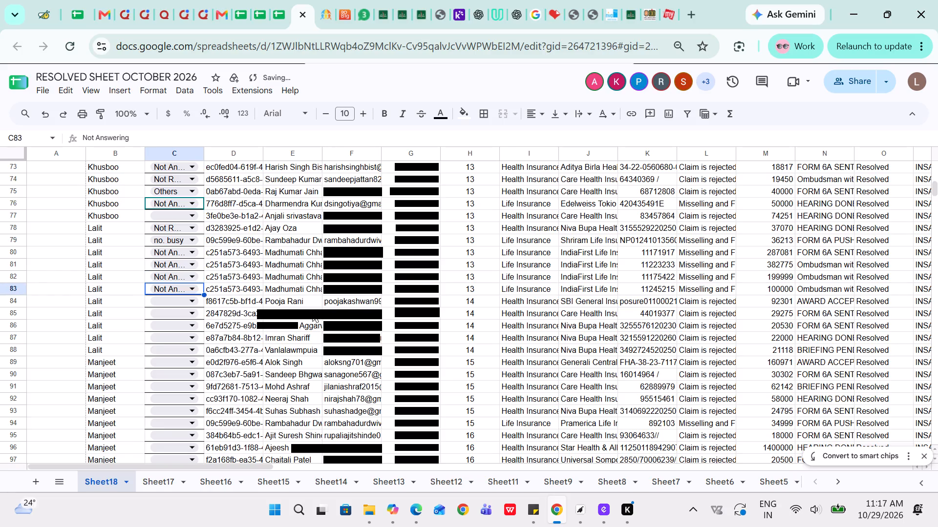
Copy the complainant phone number from row 84 of the resolved sheet and search the Insurance Samadhan complaints with it.
{"action": "left_click", "coordinate": [432, 301]}
{"action": "key", "text": "ctrl+c"}
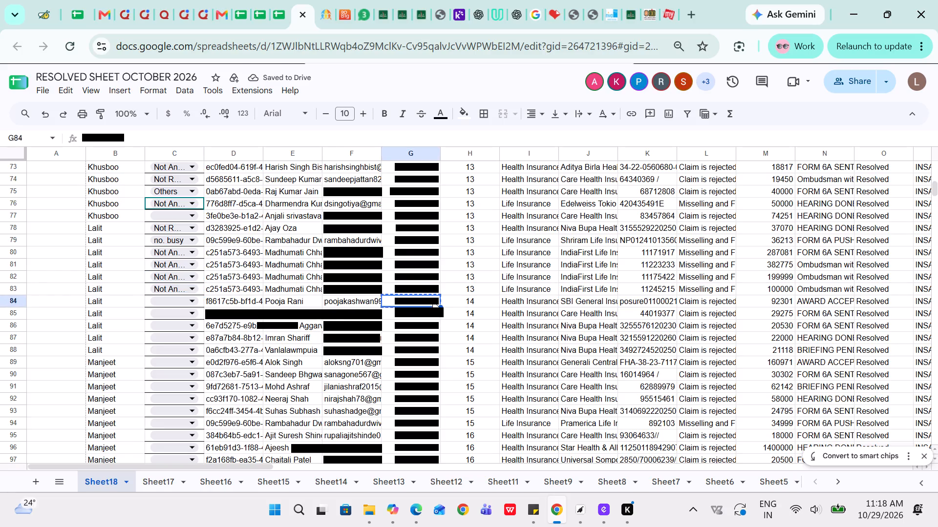
{"action": "left_click", "coordinate": [325, 0]}
{"action": "scroll", "coordinate": [235, 238], "scroll_direction": "up", "scroll_amount": 3}
{"action": "left_click", "coordinate": [83, 219]}
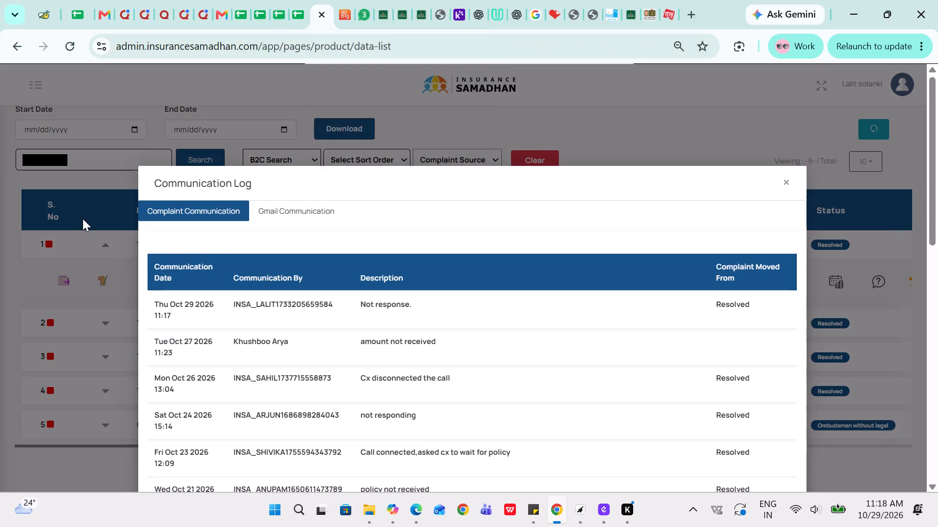
{"action": "left_click_drag", "start_coordinate": [72, 160], "coordinate": [0, 152]}
{"action": "key", "text": "ctrl+v"}
{"action": "left_click", "coordinate": [192, 149]}
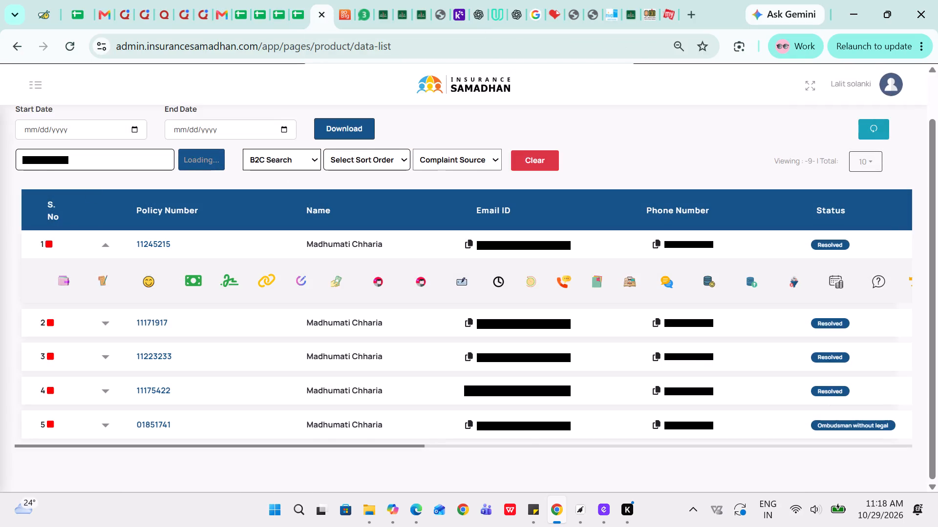
Review the communication log of the first listed complaint, the one marked Resolved, and close it.
{"action": "left_click", "coordinate": [626, 244]}
{"action": "left_click", "coordinate": [670, 284]}
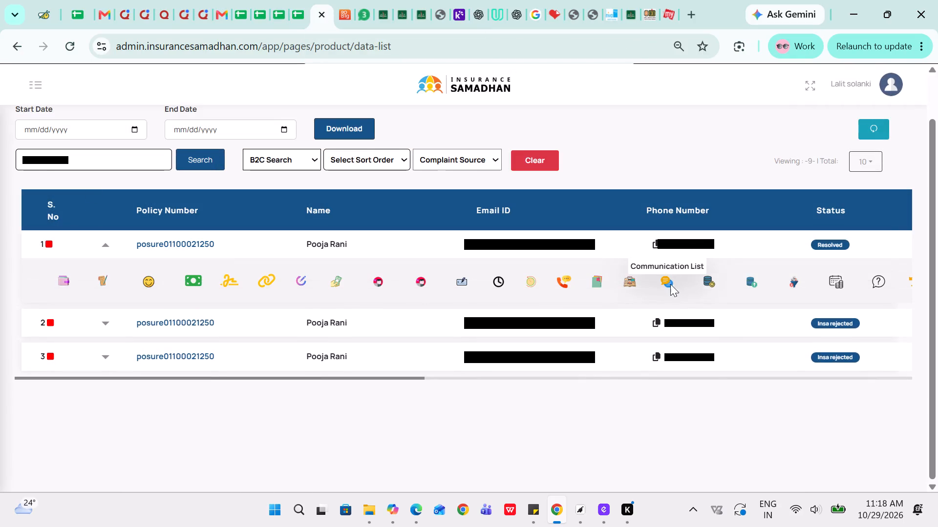
{"action": "left_click_drag", "start_coordinate": [475, 303], "coordinate": [357, 292]}
{"action": "left_click", "coordinate": [470, 123]}
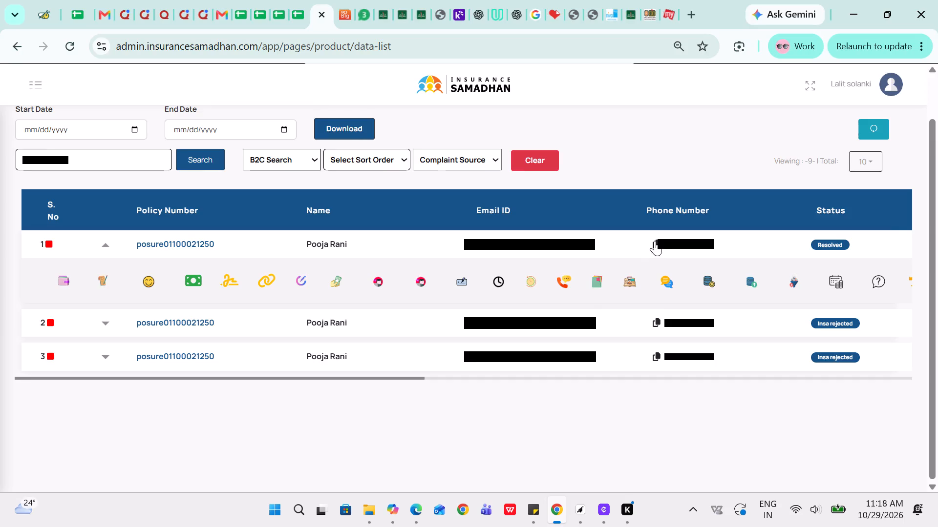
{"action": "left_click", "coordinate": [673, 287]}
{"action": "left_click", "coordinate": [549, 138]}
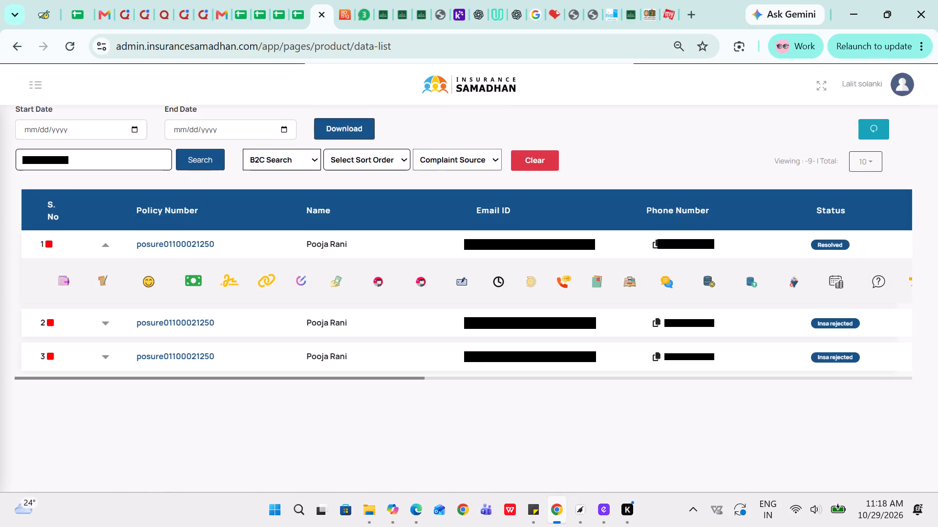
Copy the first listed complaint's phone number and call it through Smartflo.
{"action": "left_click", "coordinate": [659, 246]}
{"action": "left_click", "coordinate": [343, 0]}
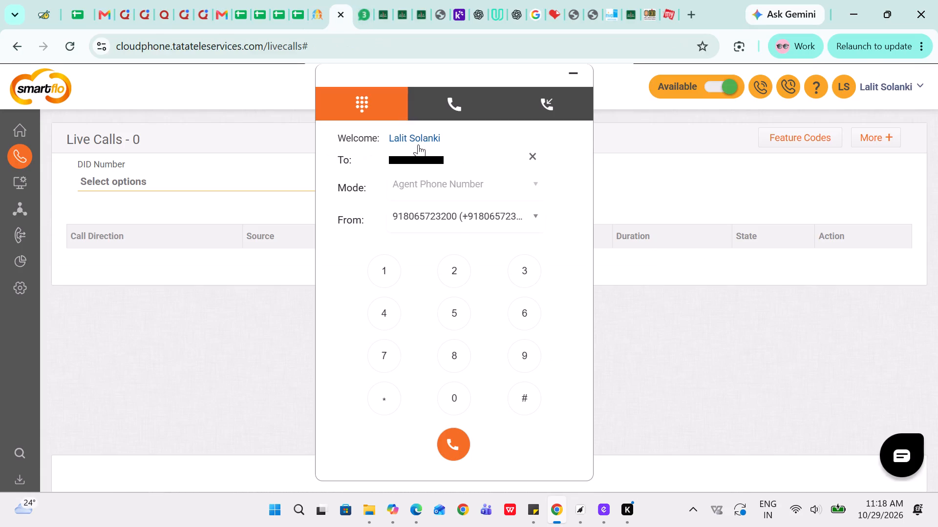
{"action": "double_click", "coordinate": [424, 158]}
{"action": "key", "text": "ctrl+v"}
{"action": "left_click", "coordinate": [461, 444]}
{"action": "left_click_drag", "start_coordinate": [663, 351], "coordinate": [668, 350]}
Add the comment "Not response." to the resolved complaint's communication log in Insurance Samadhan and close the log.
{"action": "left_click", "coordinate": [312, 0]}
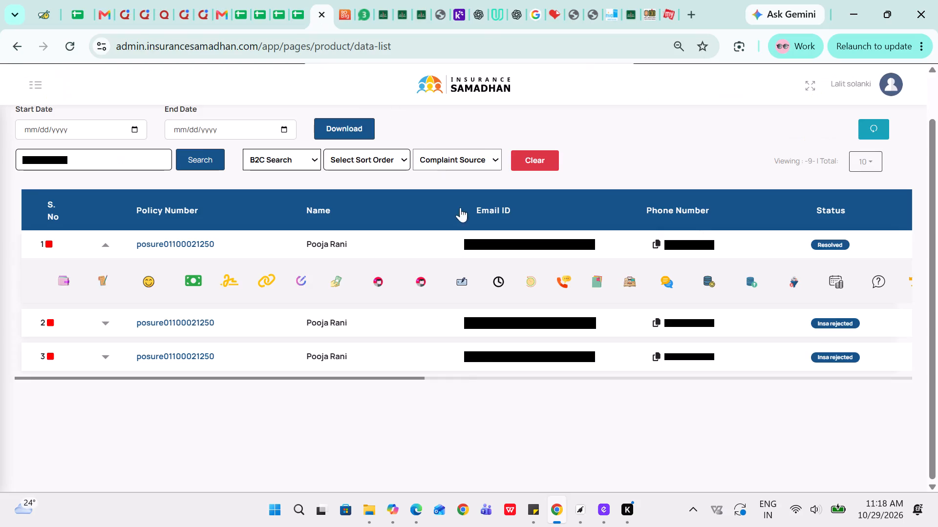
{"action": "left_click", "coordinate": [449, 433]}
{"action": "left_click", "coordinate": [115, 242]}
{"action": "left_click", "coordinate": [490, 452]}
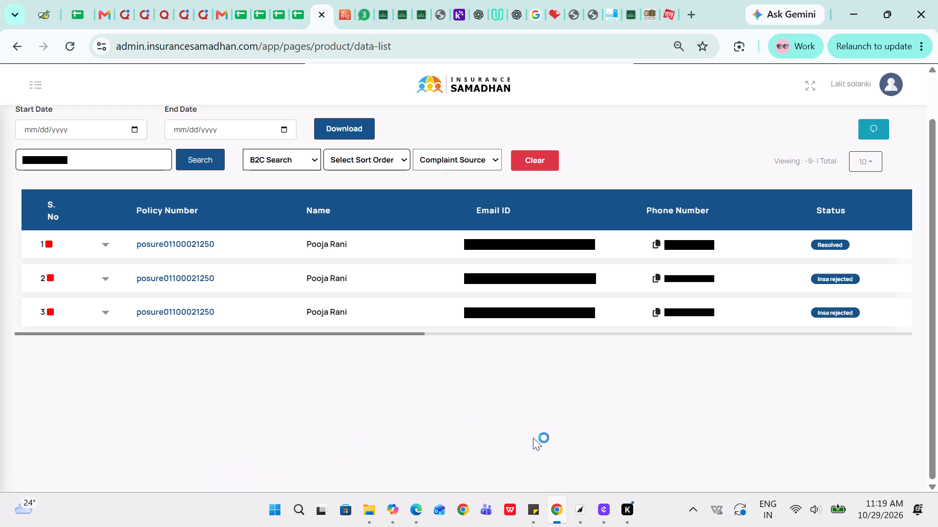
{"action": "left_click", "coordinate": [636, 245]}
{"action": "left_click", "coordinate": [665, 281]}
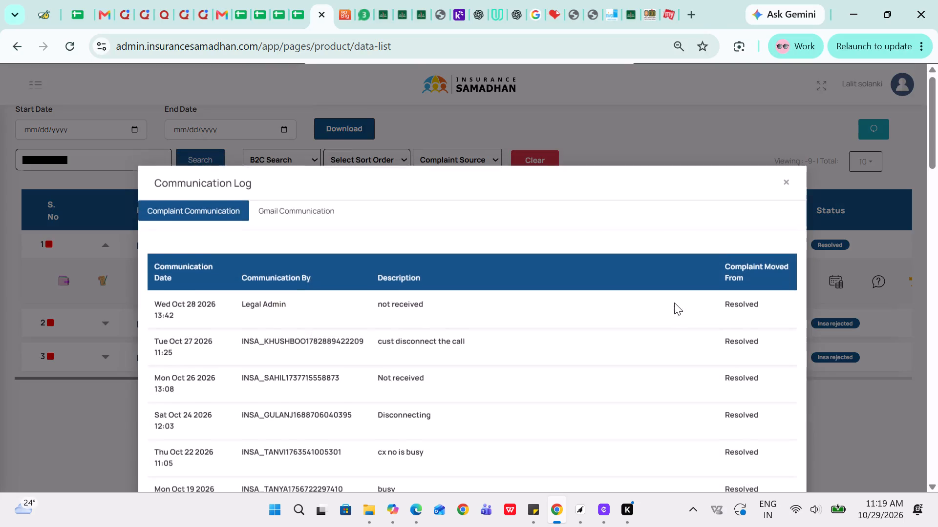
{"action": "scroll", "coordinate": [488, 321], "scroll_direction": "down", "scroll_amount": 9}
{"action": "scroll", "coordinate": [462, 371], "scroll_direction": "down", "scroll_amount": 3}
{"action": "scroll", "coordinate": [451, 390], "scroll_direction": "up", "scroll_amount": 1}
{"action": "scroll", "coordinate": [448, 393], "scroll_direction": "down", "scroll_amount": 2}
{"action": "scroll", "coordinate": [515, 453], "scroll_direction": "down", "scroll_amount": 15}
{"action": "left_click", "coordinate": [540, 460]}
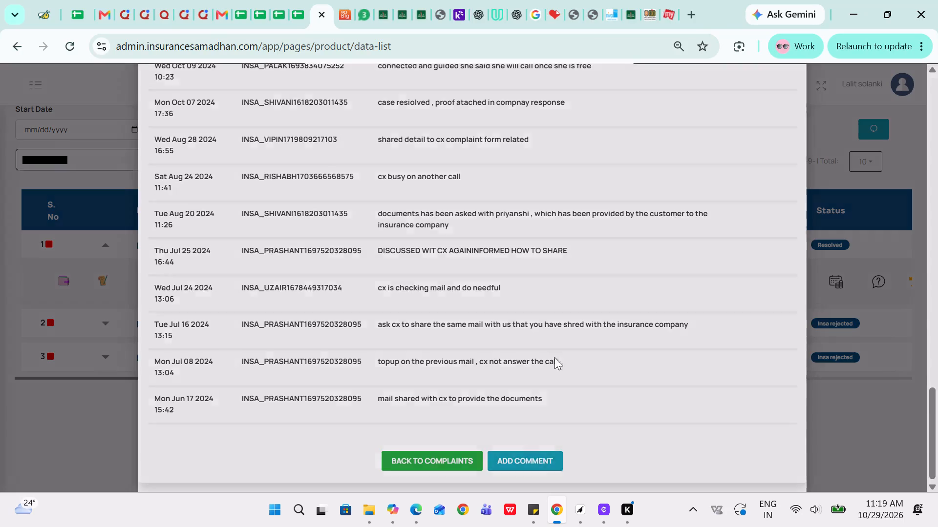
{"action": "left_click", "coordinate": [581, 326]}
{"action": "type", "text": "Not response."}
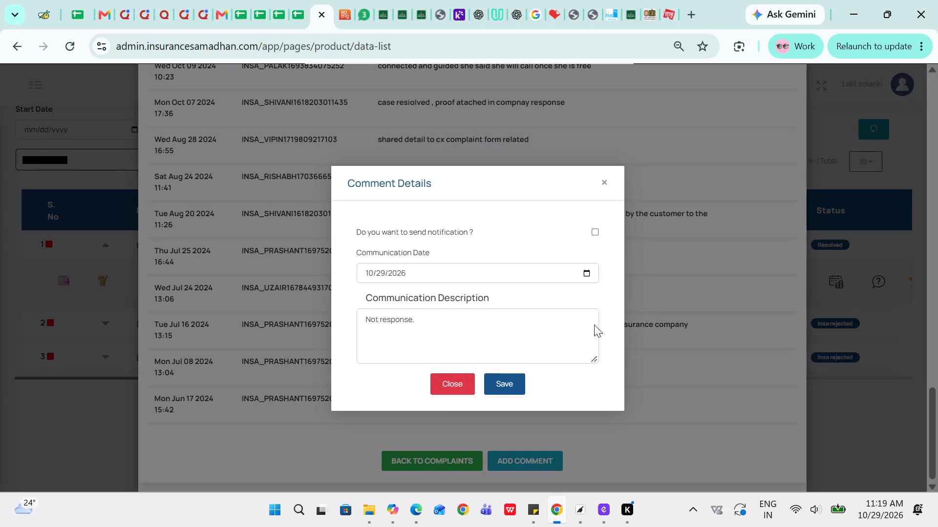
{"action": "left_click", "coordinate": [511, 382]}
{"action": "left_click", "coordinate": [37, 366]}
{"action": "left_click", "coordinate": [0, 345]}
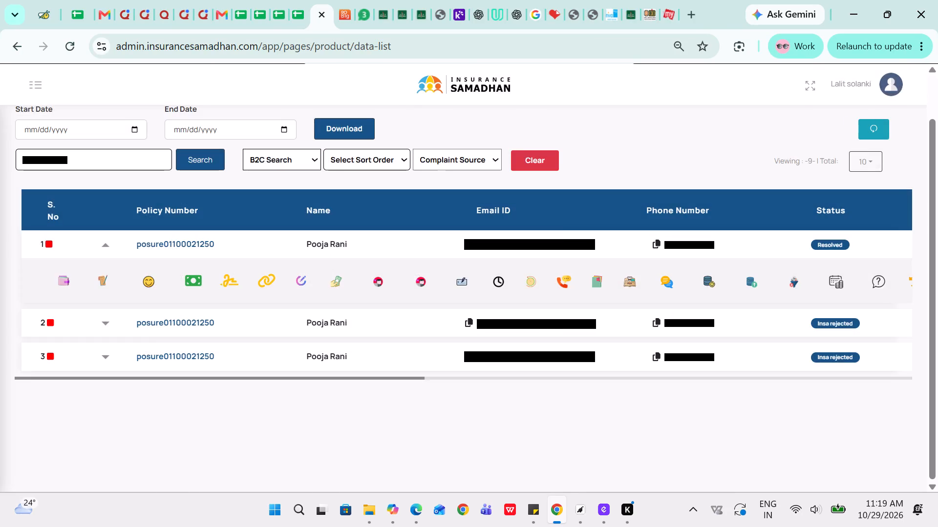
Set the complainant's status in row 84 of RESOLVED SHEET OCTOBER 2026 to "Not Answering".
{"action": "left_click", "coordinate": [347, 0]}
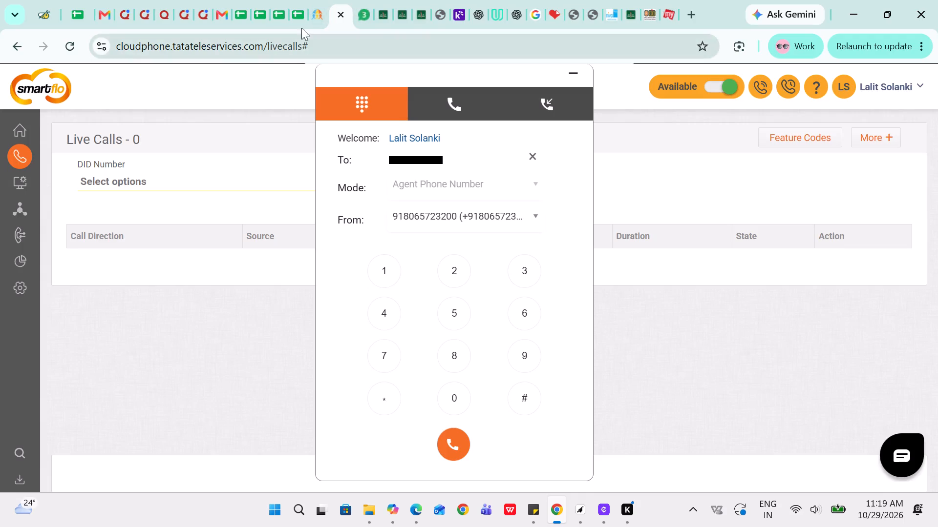
{"action": "left_click", "coordinate": [292, 0]}
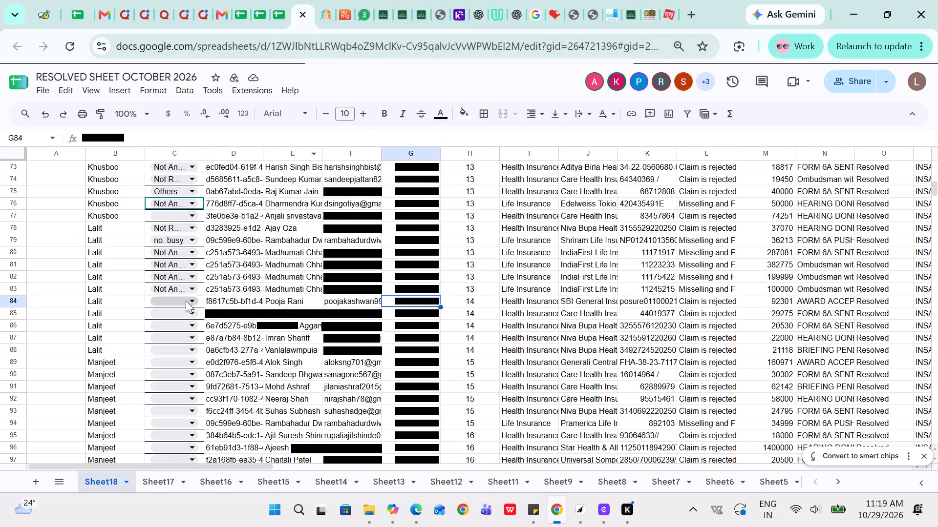
{"action": "left_click", "coordinate": [187, 299]}
{"action": "left_click", "coordinate": [198, 317]}
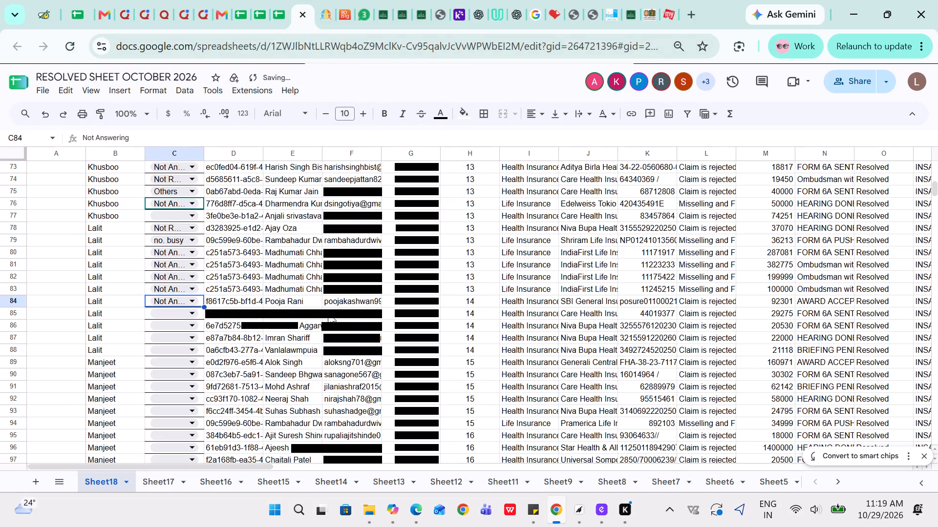
Copy the complainant phone number from row 85 of the resolved sheet and search the Insurance Samadhan complaints with it.
{"action": "left_click", "coordinate": [419, 319]}
{"action": "key", "text": "ctrl+c"}
{"action": "left_click", "coordinate": [329, 0]}
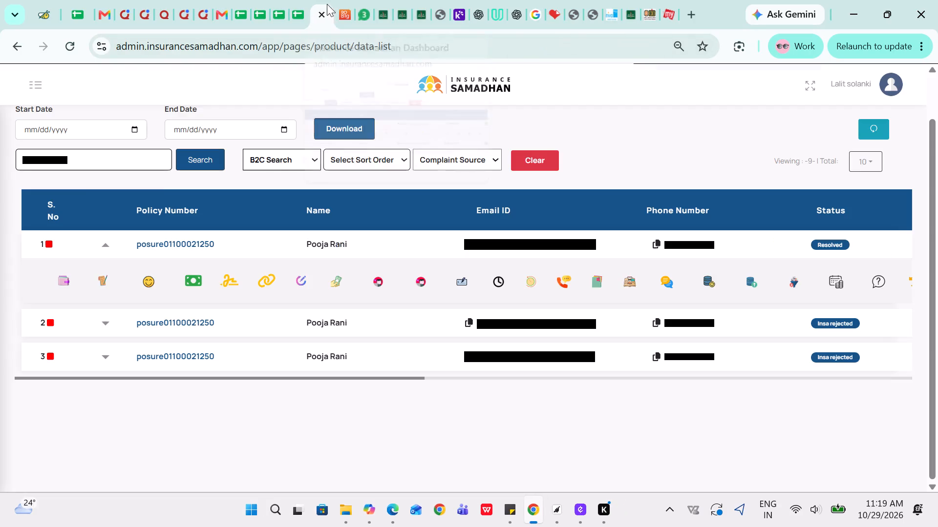
{"action": "left_click_drag", "start_coordinate": [97, 157], "coordinate": [0, 164]}
{"action": "key", "text": "ctrl+v"}
{"action": "left_click_drag", "start_coordinate": [200, 163], "coordinate": [215, 167]}
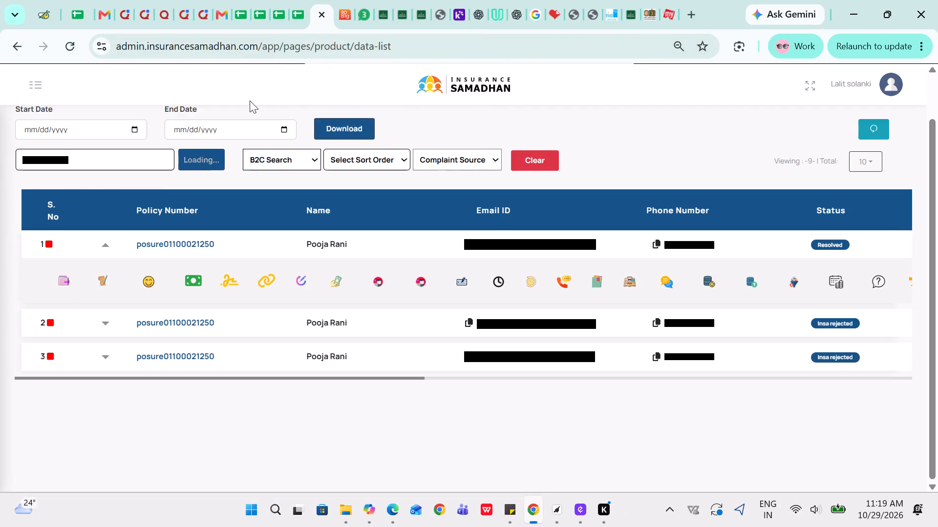
{"action": "left_click", "coordinate": [298, 0]}
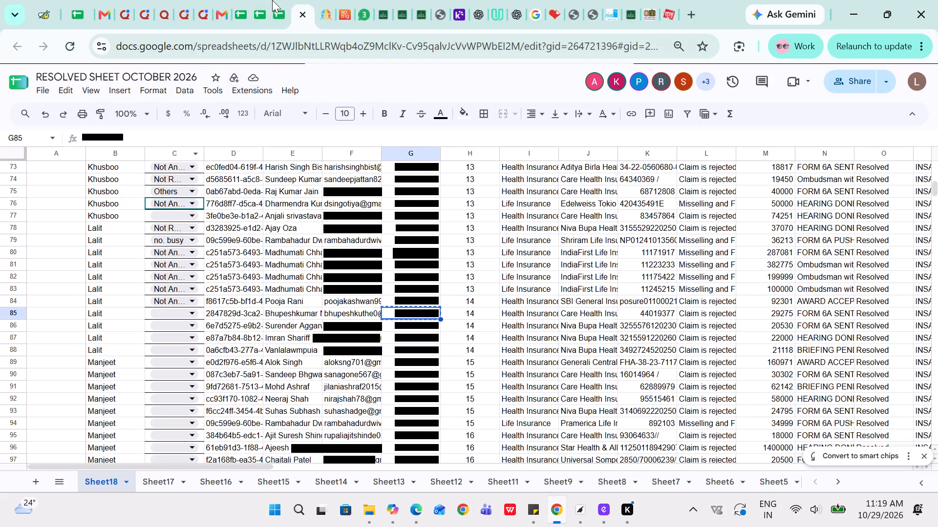
{"action": "left_click", "coordinate": [316, 0]}
{"action": "left_click", "coordinate": [332, 0]}
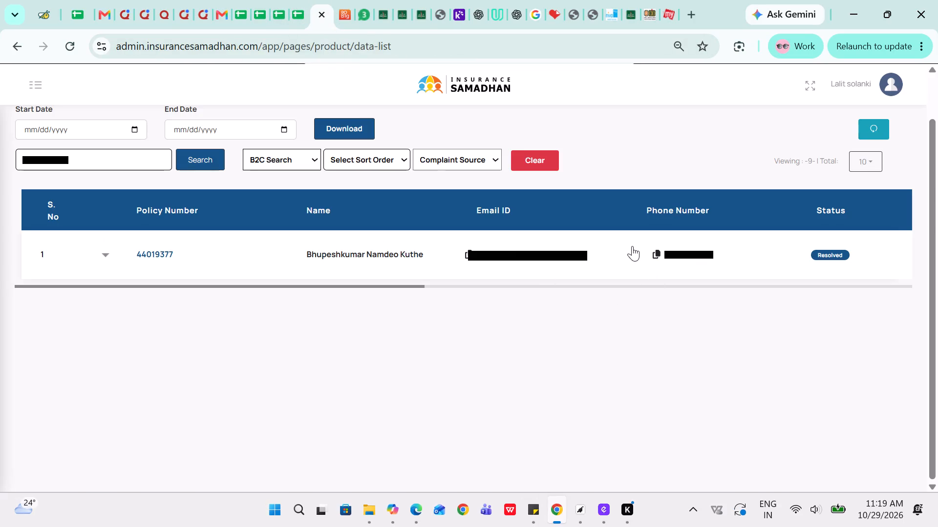
Check the found complaint's communication log, and call the complainant through Smartflo using the phone number copied from the complaint.
{"action": "left_click", "coordinate": [632, 243]}
{"action": "left_click", "coordinate": [665, 302]}
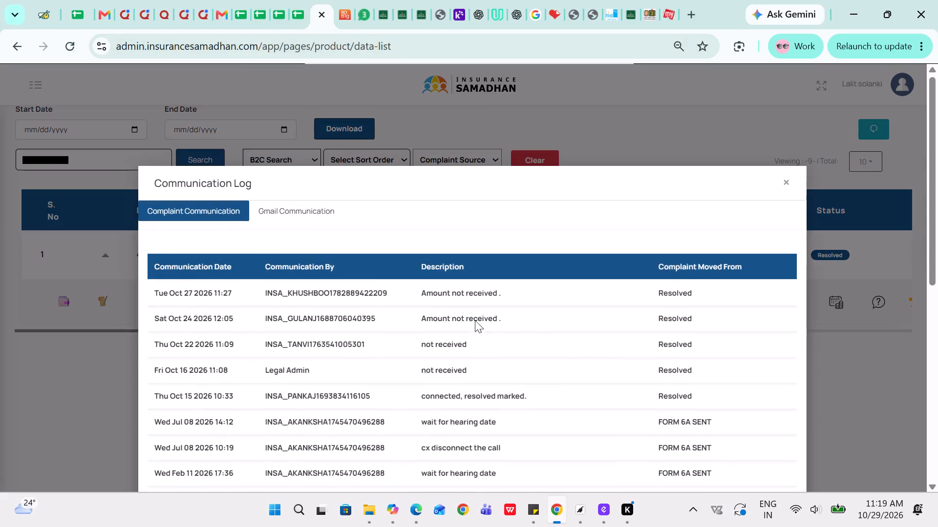
{"action": "left_click", "coordinate": [381, 122]}
{"action": "left_click", "coordinate": [657, 255]}
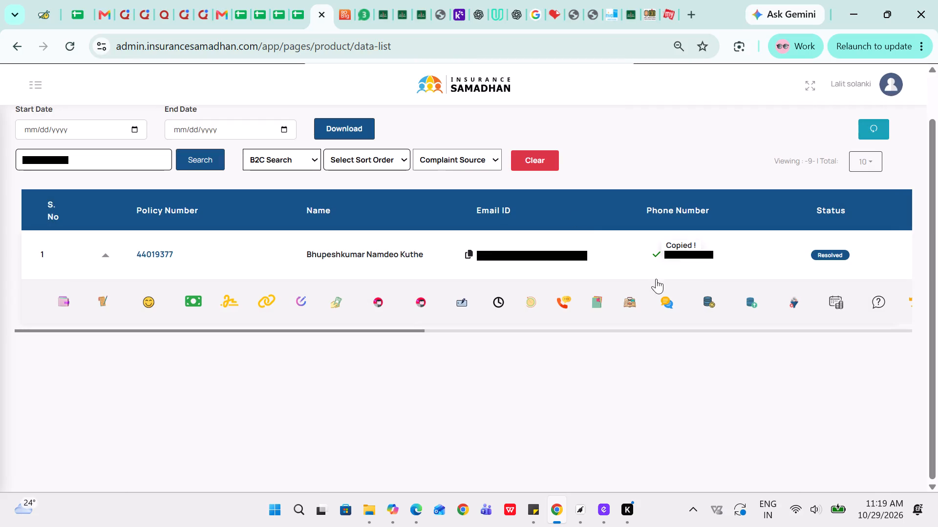
{"action": "left_click", "coordinate": [342, 0]}
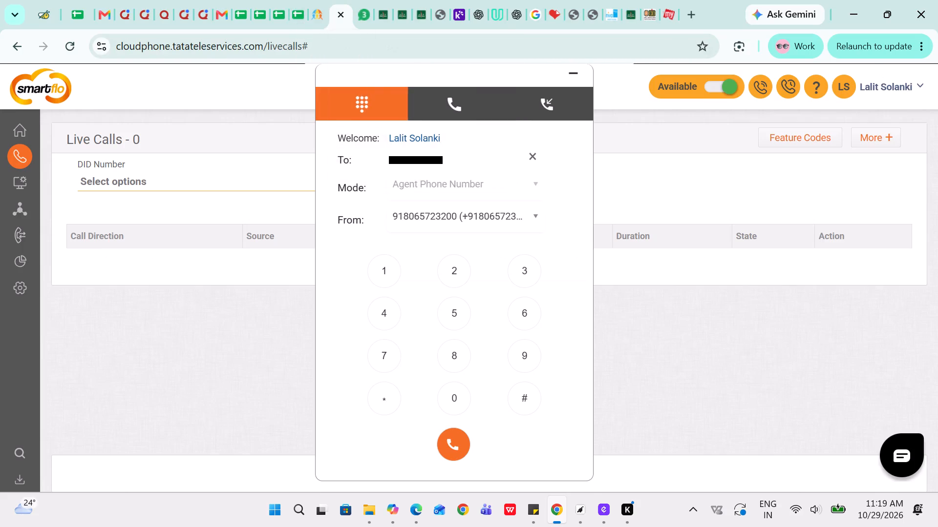
{"action": "double_click", "coordinate": [425, 157]}
{"action": "key", "text": "ctrl+v"}
{"action": "left_click", "coordinate": [459, 442]}
{"action": "left_click", "coordinate": [594, 399]}
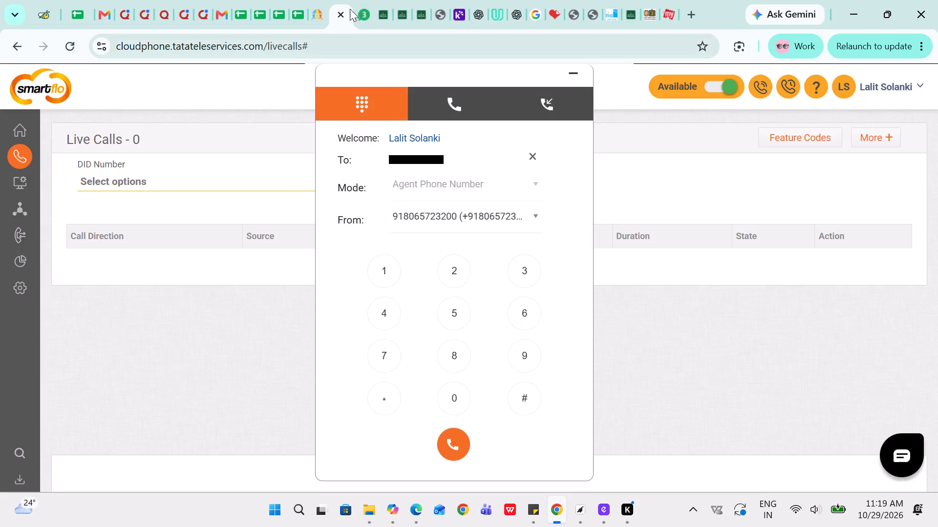
Add the comment "Amount not received." to the resolved complaint's communication log in Insurance Samadhan.
{"action": "left_click", "coordinate": [312, 0]}
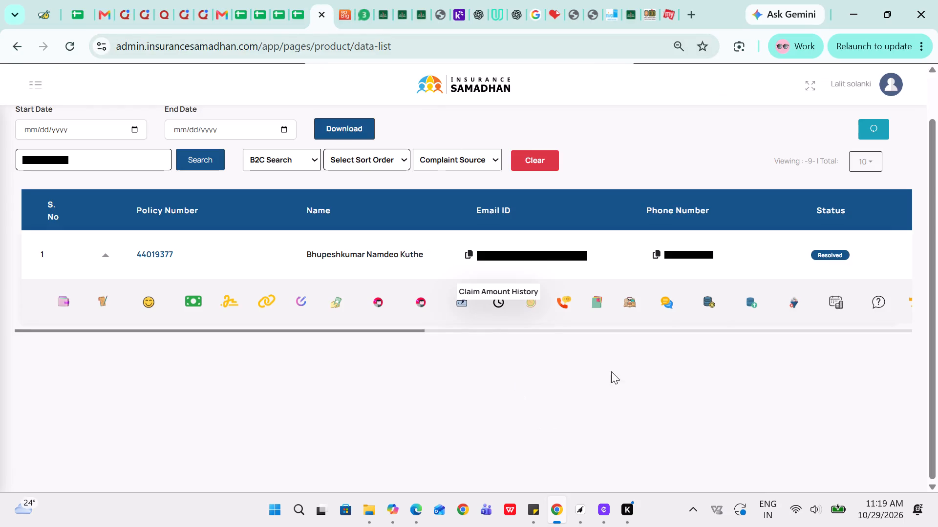
{"action": "left_click", "coordinate": [669, 304]}
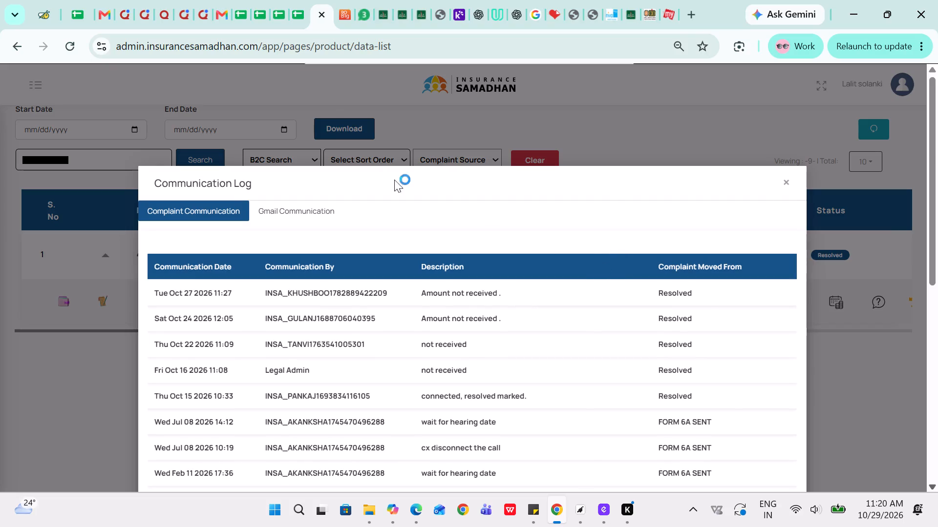
{"action": "left_click", "coordinate": [303, 94]}
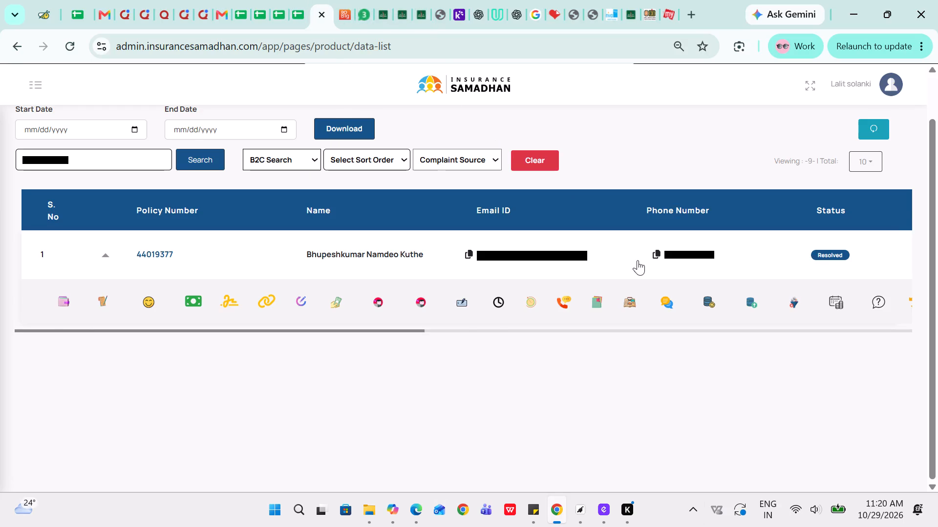
{"action": "scroll", "coordinate": [638, 260], "scroll_direction": "left", "scroll_amount": 2}
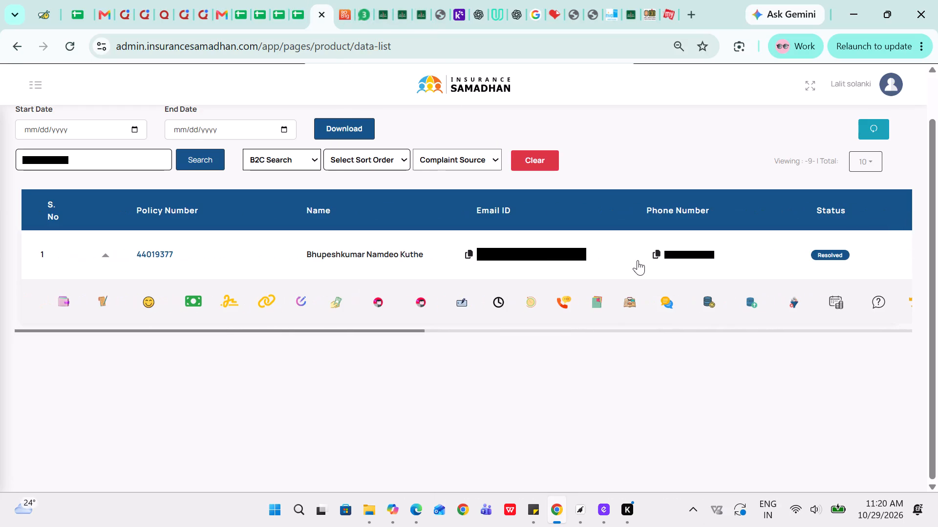
{"action": "left_click", "coordinate": [672, 309]}
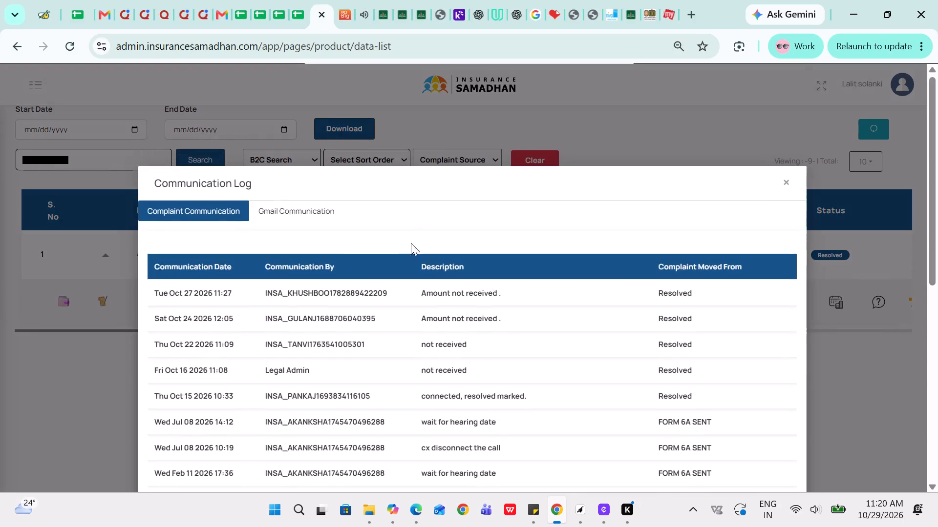
{"action": "scroll", "coordinate": [518, 385], "scroll_direction": "down", "scroll_amount": 4}
{"action": "scroll", "coordinate": [566, 352], "scroll_direction": "down", "scroll_amount": 5}
{"action": "scroll", "coordinate": [555, 446], "scroll_direction": "down", "scroll_amount": 5}
{"action": "left_click", "coordinate": [525, 463]}
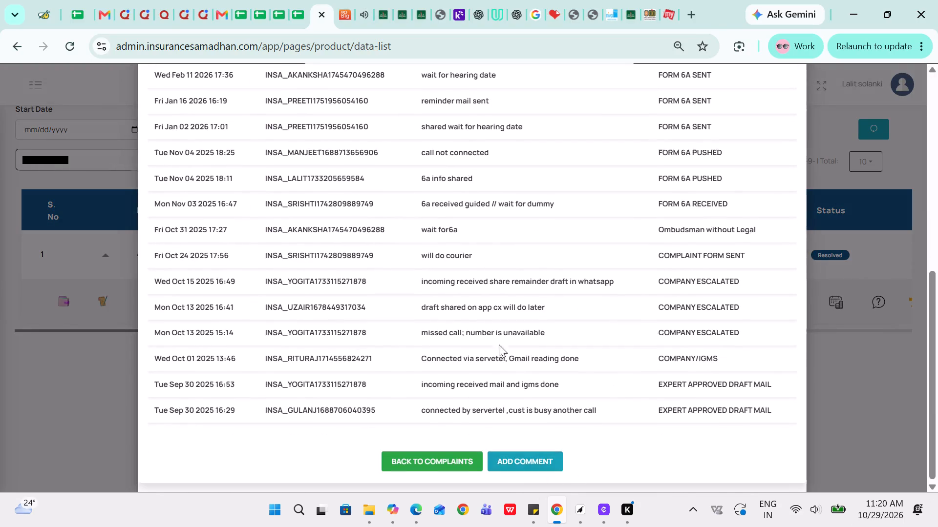
{"action": "left_click", "coordinate": [497, 301]}
{"action": "type", "text": "Amount not received."}
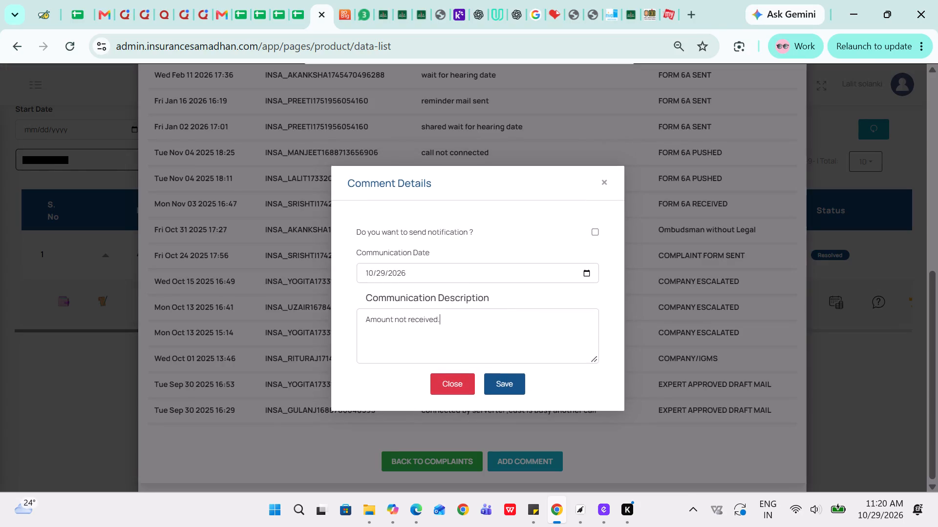
{"action": "left_click", "coordinate": [507, 383]}
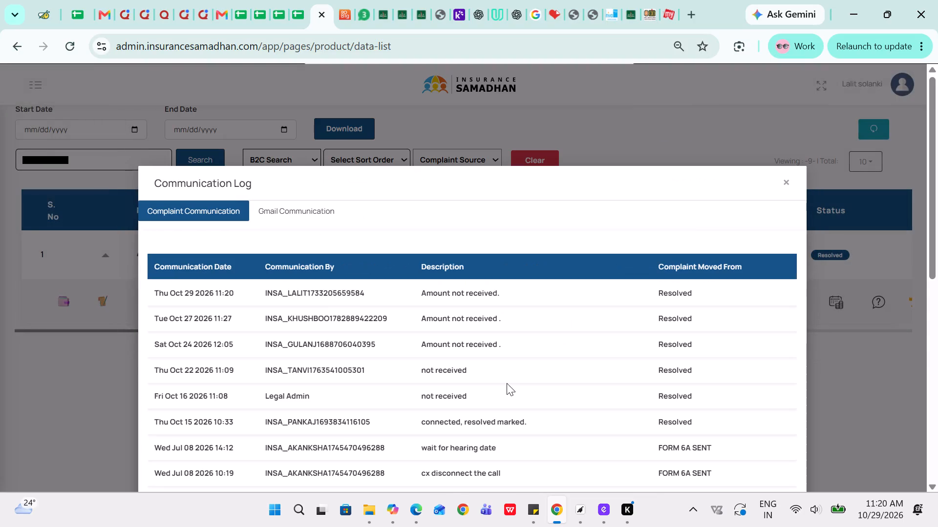
Set the complainant's status in row 85 of RESOLVED SHEET OCTOBER 2026 to "Not Recieved".
{"action": "left_click", "coordinate": [292, 0]}
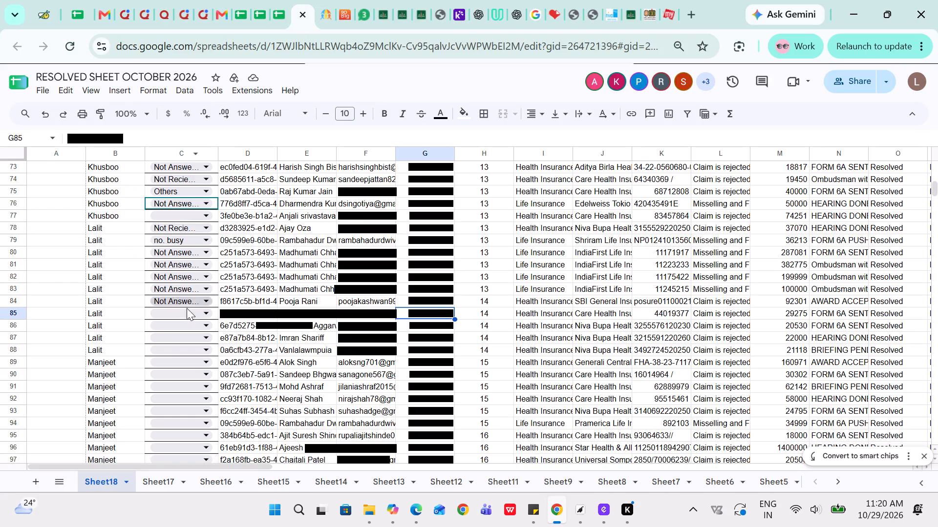
{"action": "left_click", "coordinate": [195, 317]}
{"action": "left_click", "coordinate": [183, 368]}
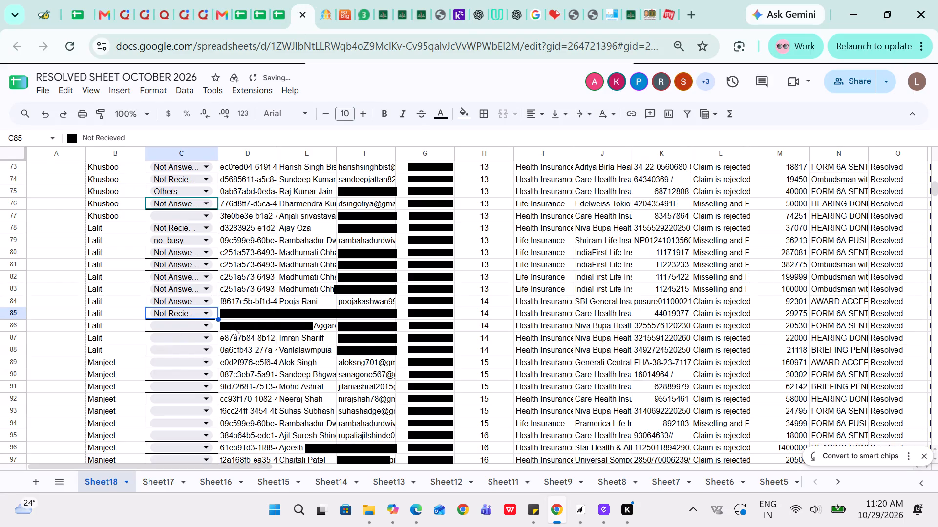
Copy the complainant phone number from row 86 of the resolved sheet and search the Insurance Samadhan complaints with it.
{"action": "left_click", "coordinate": [424, 325]}
{"action": "key", "text": "ctrl+c"}
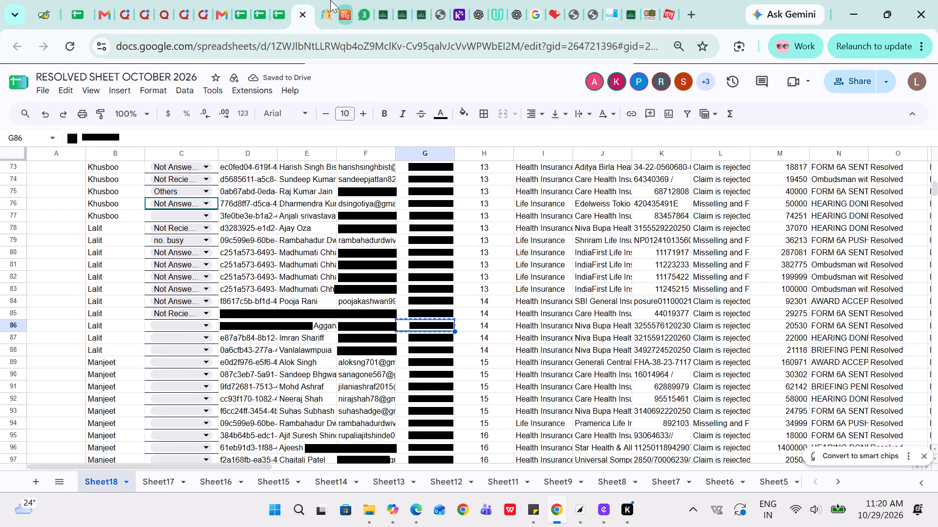
{"action": "left_click", "coordinate": [330, 0]}
{"action": "left_click", "coordinate": [99, 192]}
{"action": "left_click_drag", "start_coordinate": [97, 154], "coordinate": [0, 154]}
{"action": "key", "text": "ctrl+v"}
{"action": "left_click", "coordinate": [187, 154]}
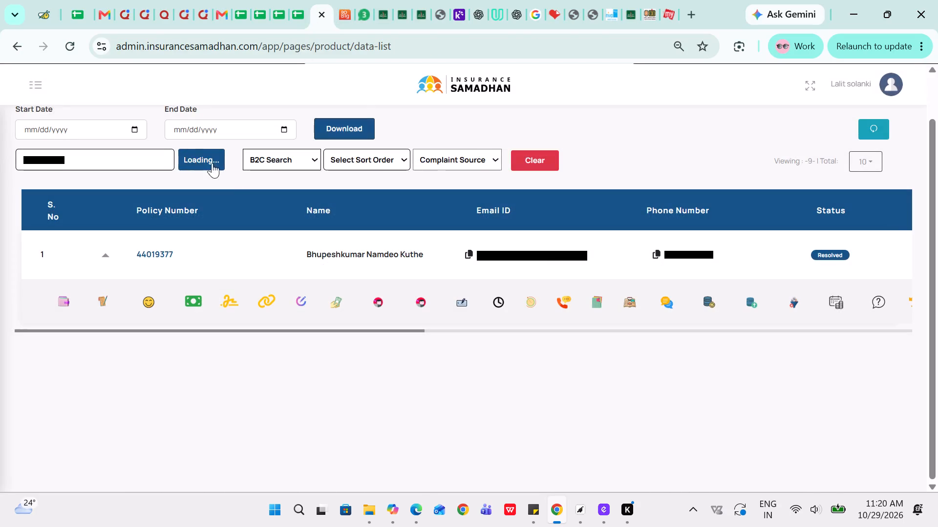
{"action": "left_click", "coordinate": [540, 392]}
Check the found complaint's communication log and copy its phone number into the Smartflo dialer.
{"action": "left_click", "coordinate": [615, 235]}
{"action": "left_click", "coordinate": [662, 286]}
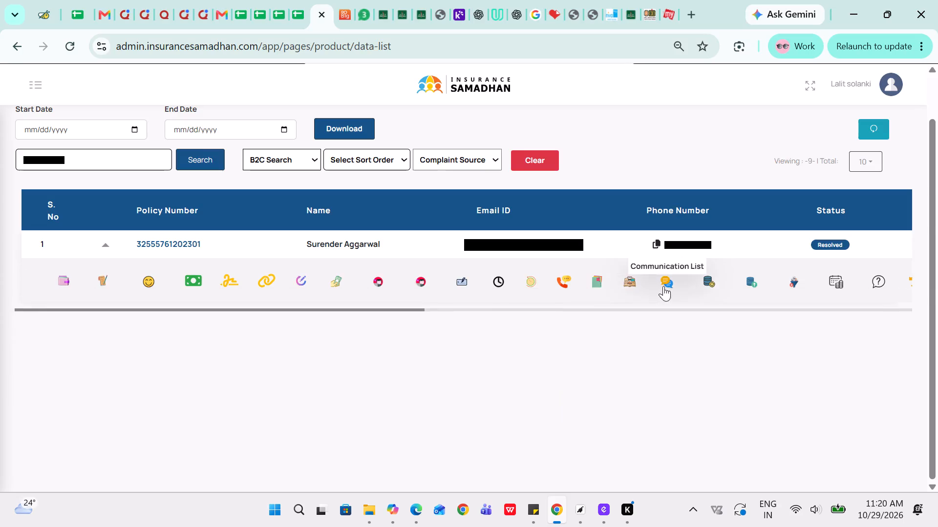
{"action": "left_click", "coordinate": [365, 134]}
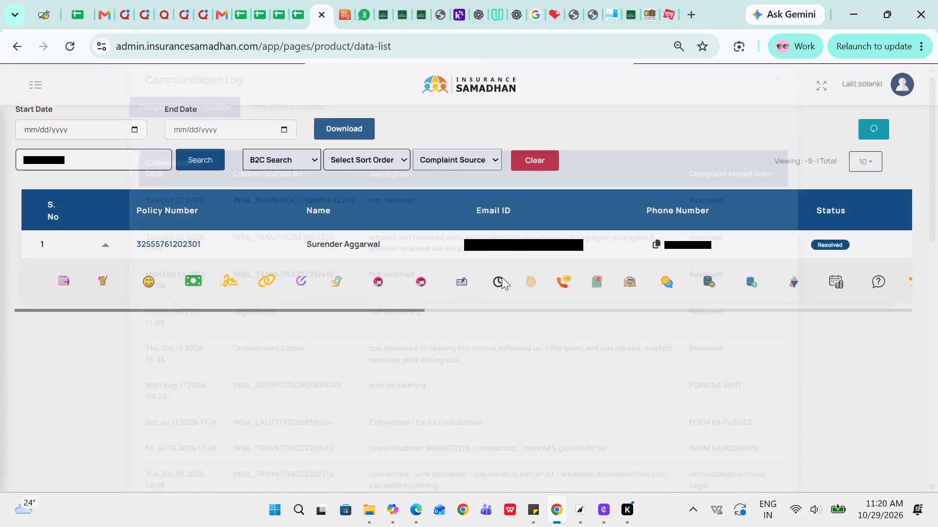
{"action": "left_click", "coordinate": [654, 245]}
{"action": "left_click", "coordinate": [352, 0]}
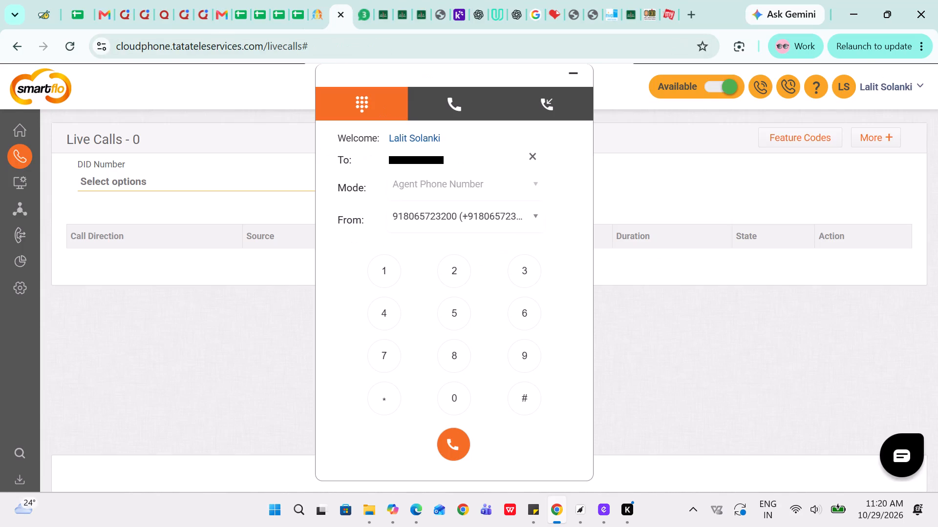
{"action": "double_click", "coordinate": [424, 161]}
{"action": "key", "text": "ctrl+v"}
Review the complaint's communication log in Insurance Samadhan, and call the complainant through Smartflo with the copied phone number.
{"action": "left_click", "coordinate": [315, 0]}
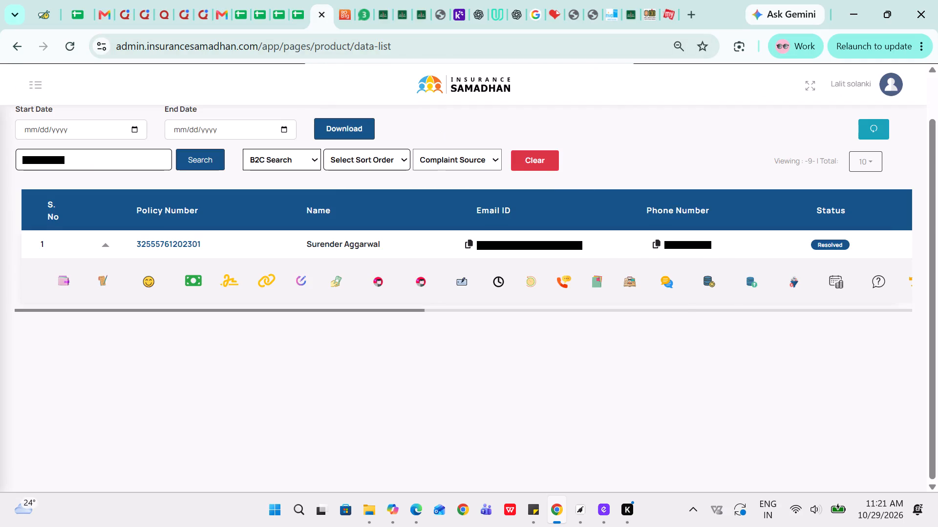
{"action": "left_click", "coordinate": [672, 283]}
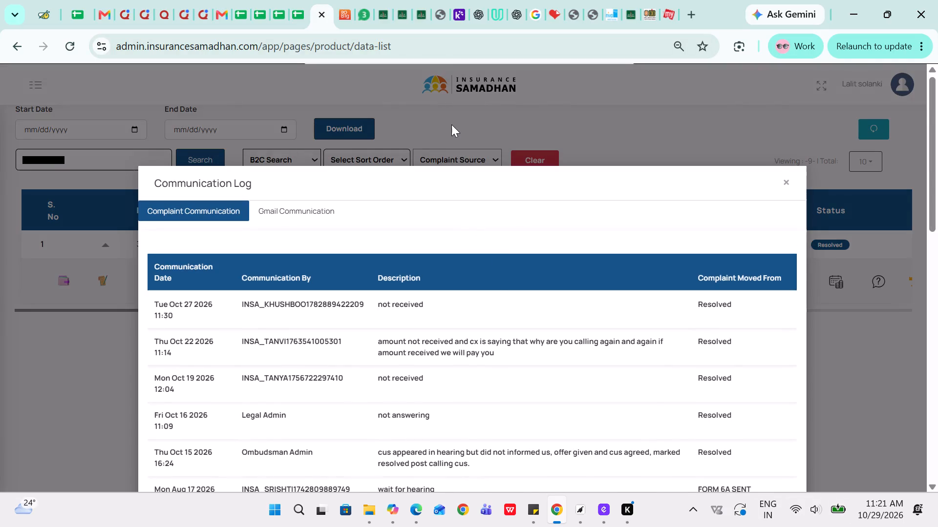
{"action": "left_click", "coordinate": [451, 124]}
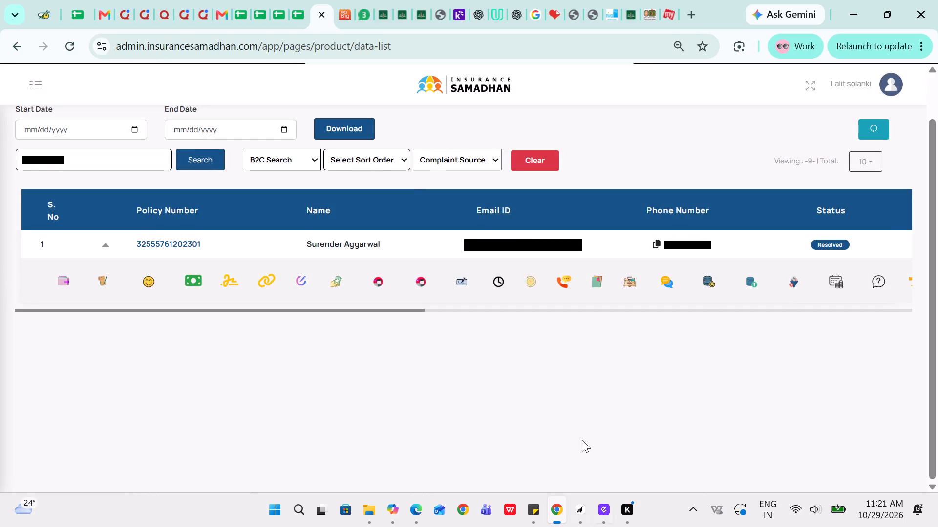
{"action": "left_click", "coordinate": [624, 244]}
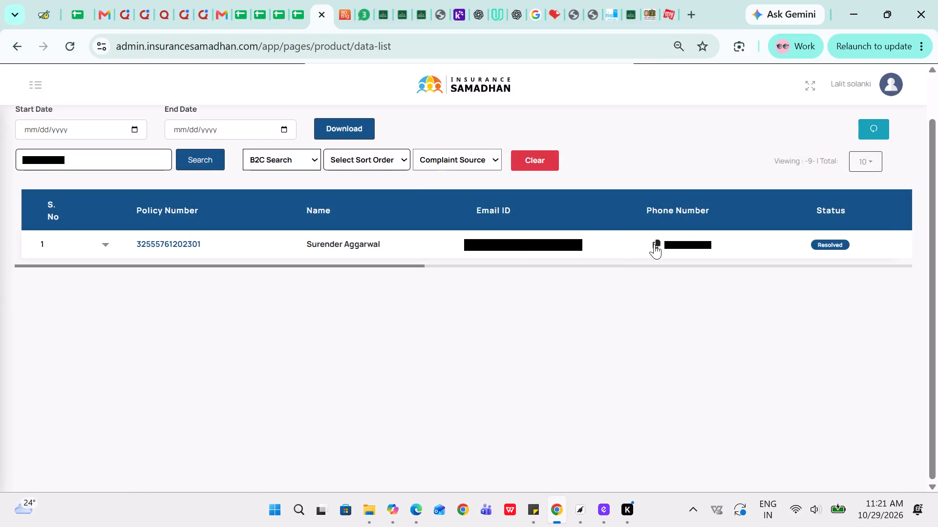
{"action": "left_click", "coordinate": [656, 244]}
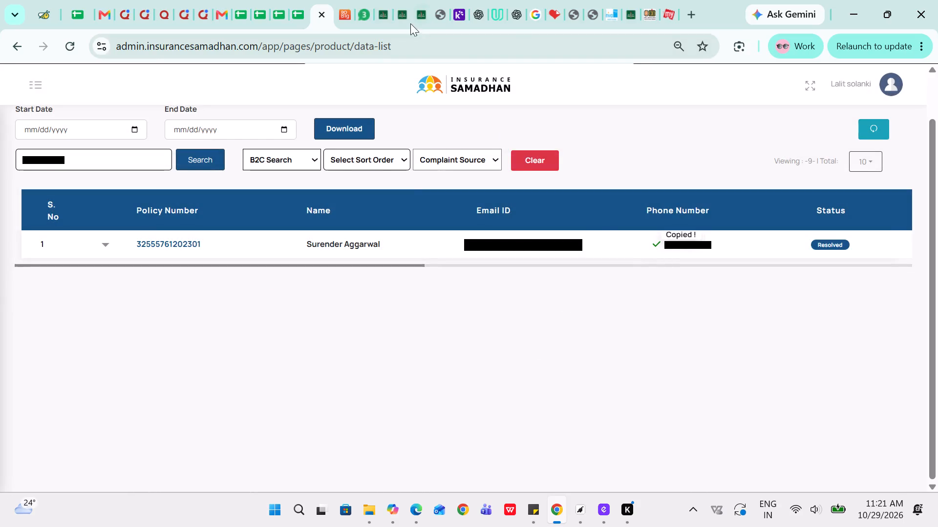
{"action": "left_click", "coordinate": [353, 0]}
{"action": "double_click", "coordinate": [424, 160]}
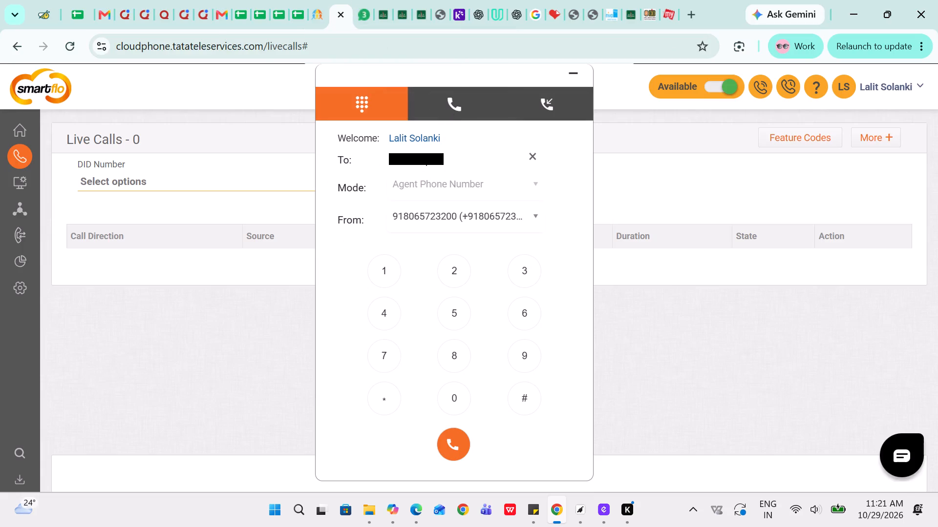
{"action": "key", "text": "ctrl+v"}
{"action": "left_click", "coordinate": [456, 449]}
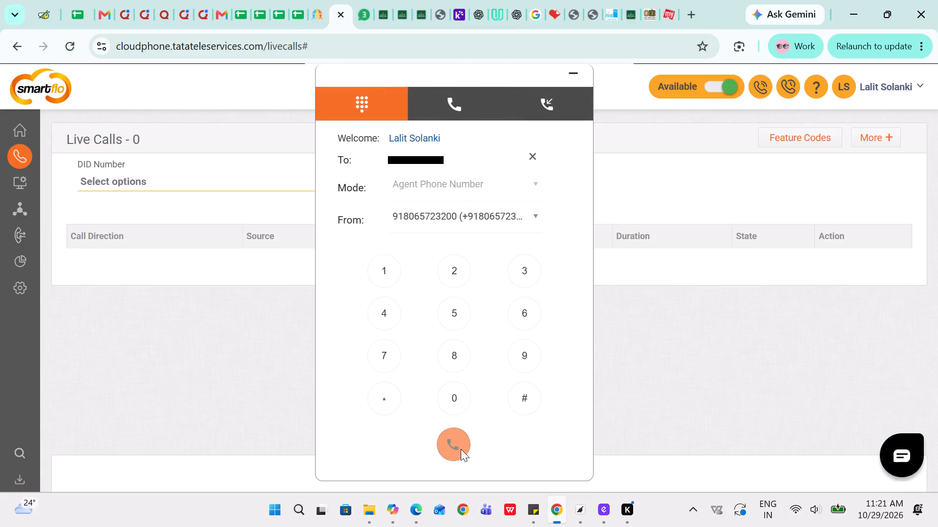
{"action": "left_click", "coordinate": [681, 395]}
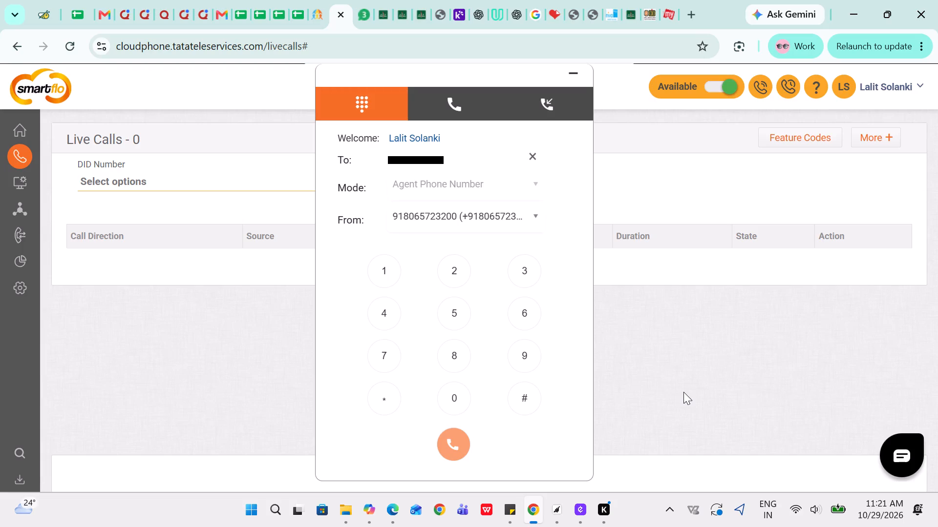
Switch back to Insurance Samadhan and review the found complaint's communication log.
{"action": "left_click", "coordinate": [320, 6]}
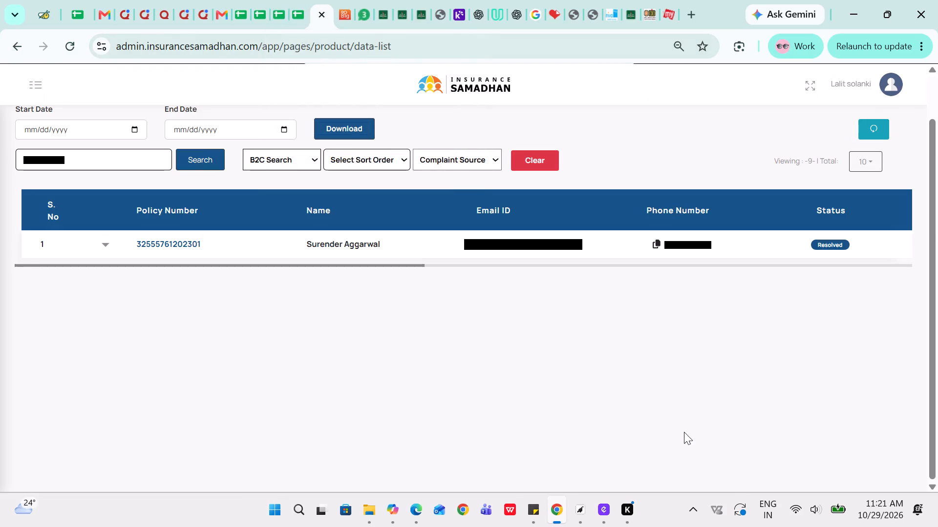
{"action": "left_click", "coordinate": [684, 432]}
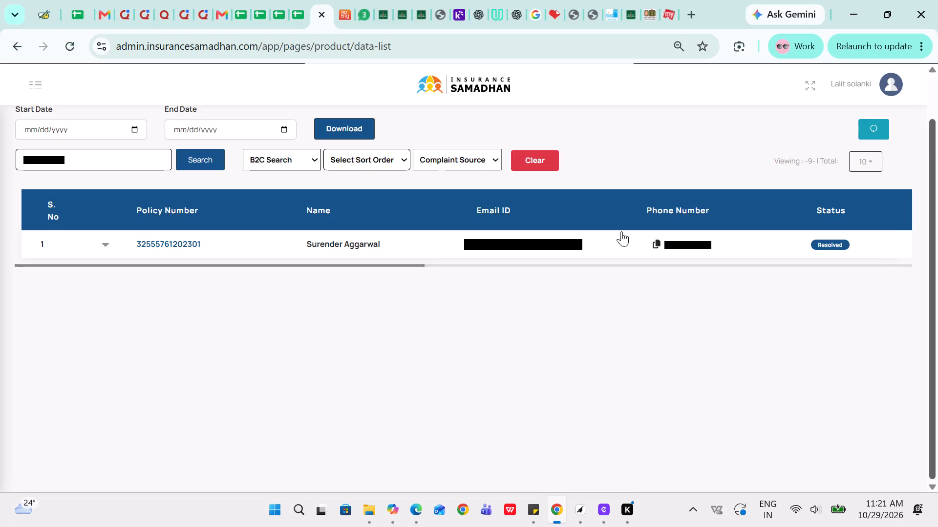
{"action": "left_click", "coordinate": [627, 248]}
{"action": "left_click", "coordinate": [667, 286]}
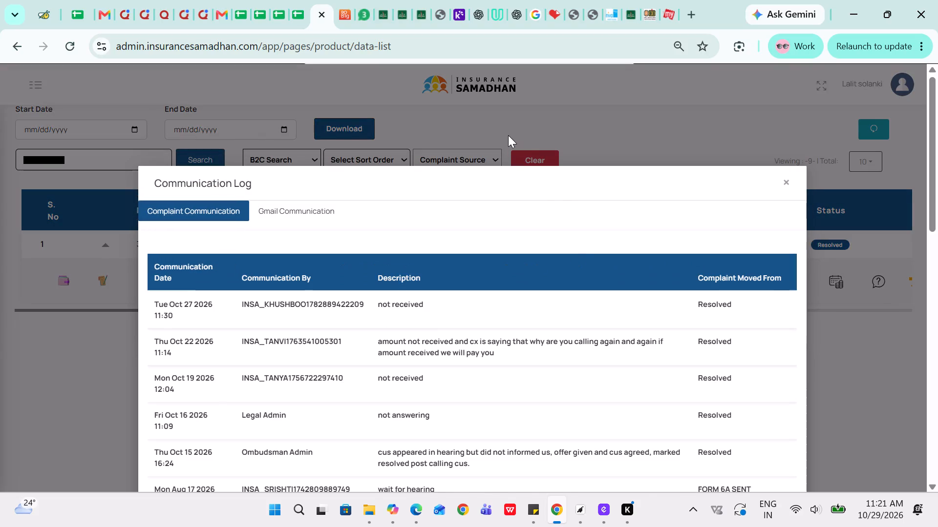
{"action": "left_click", "coordinate": [514, 110]}
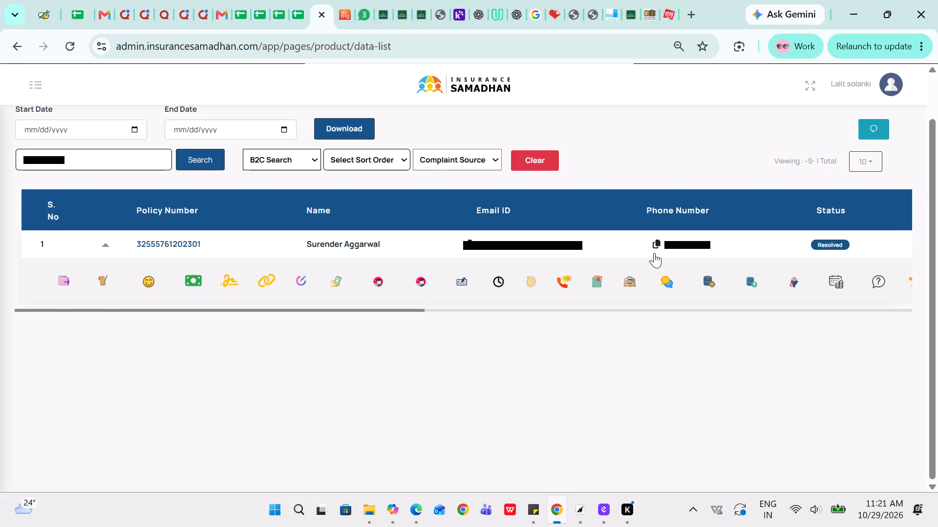
Examine the complaint's row in the results table, including its status, hearing date, insurance company, claim amount and complaint type.
{"action": "scroll", "coordinate": [654, 253], "scroll_direction": "left", "scroll_amount": 3}
{"action": "scroll", "coordinate": [654, 253], "scroll_direction": "right", "scroll_amount": 1}
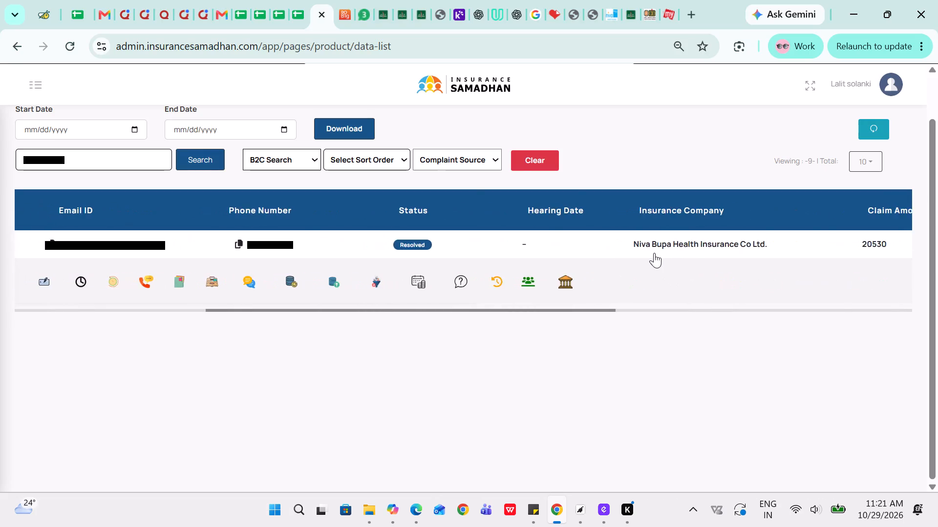
{"action": "scroll", "coordinate": [654, 253], "scroll_direction": "right", "scroll_amount": 1}
{"action": "scroll", "coordinate": [654, 253], "scroll_direction": "left", "scroll_amount": 2}
{"action": "scroll", "coordinate": [654, 253], "scroll_direction": "right", "scroll_amount": 2}
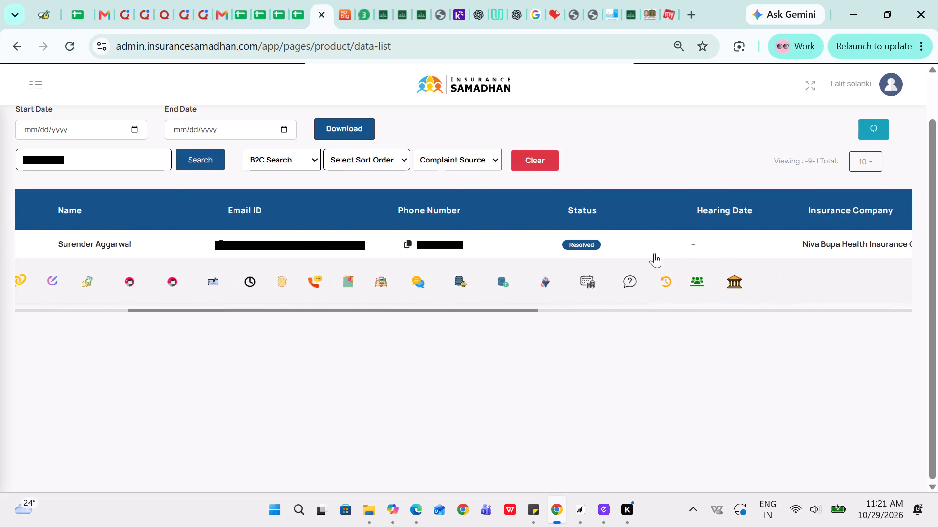
{"action": "scroll", "coordinate": [654, 253], "scroll_direction": "right", "scroll_amount": 2}
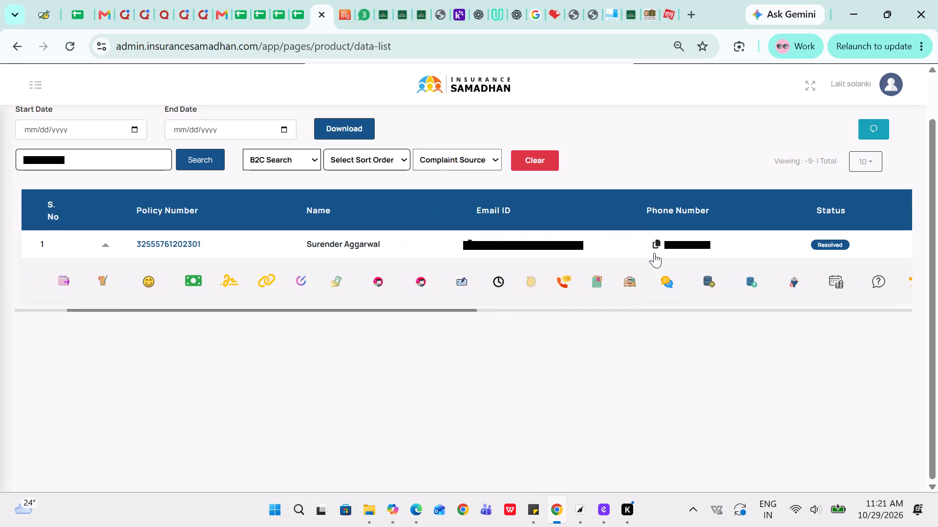
{"action": "scroll", "coordinate": [654, 253], "scroll_direction": "left", "scroll_amount": 5}
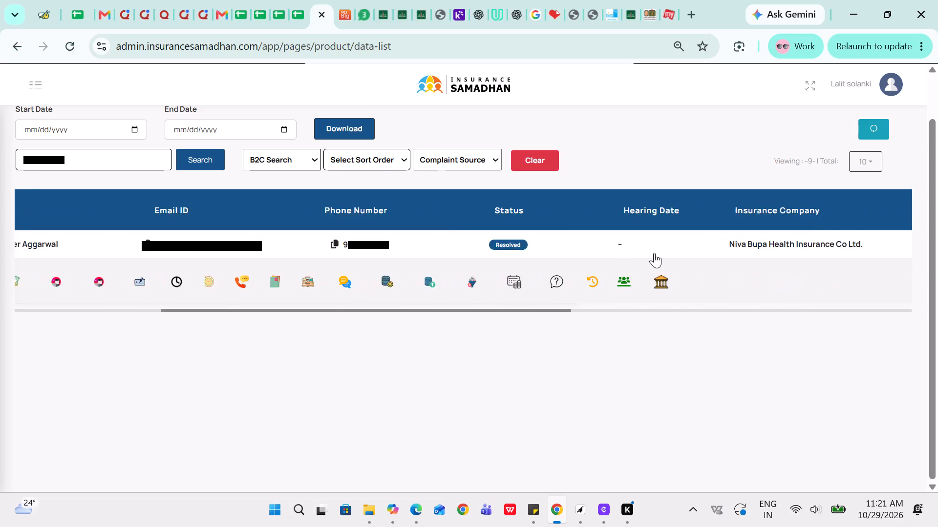
{"action": "scroll", "coordinate": [654, 253], "scroll_direction": "left", "scroll_amount": 1}
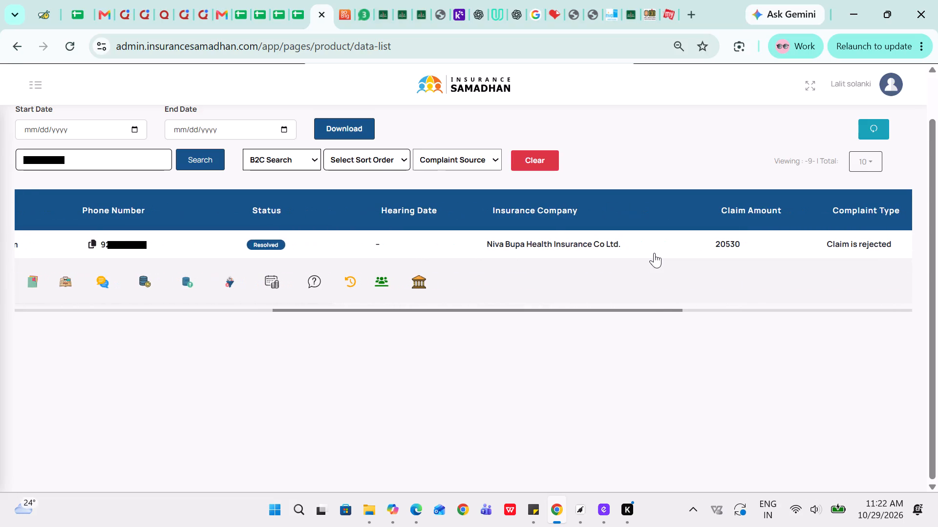
{"action": "scroll", "coordinate": [654, 253], "scroll_direction": "left", "scroll_amount": 6}
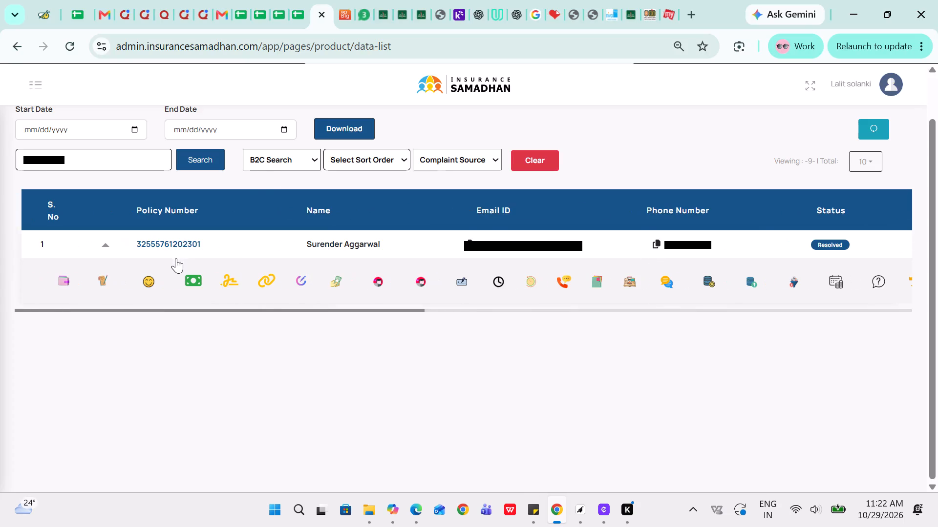
Open the complaint's details from its policy number and review the Complaint Details Form, including contact, policy, assignment and claim fields.
{"action": "left_click", "coordinate": [176, 240]}
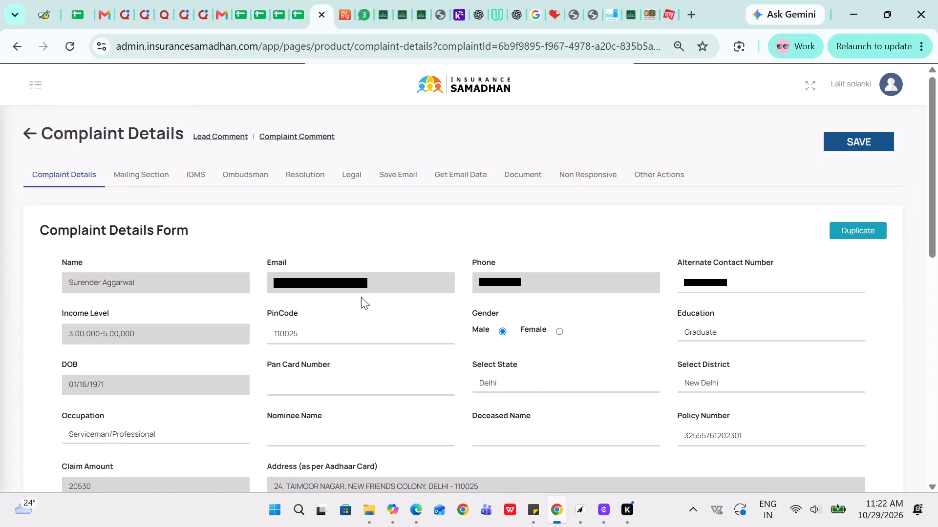
{"action": "scroll", "coordinate": [371, 302], "scroll_direction": "down", "scroll_amount": 1}
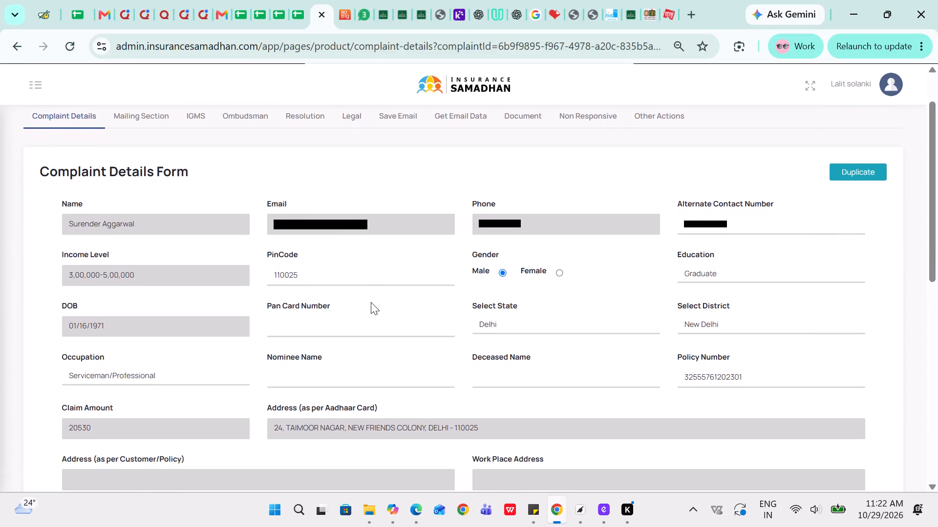
{"action": "scroll", "coordinate": [371, 302], "scroll_direction": "down", "scroll_amount": 1}
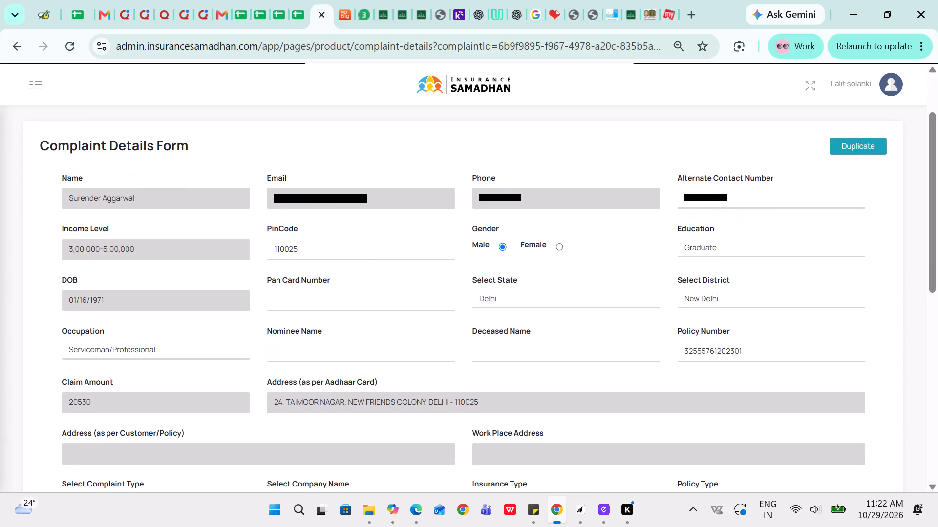
{"action": "scroll", "coordinate": [371, 302], "scroll_direction": "down", "scroll_amount": 1}
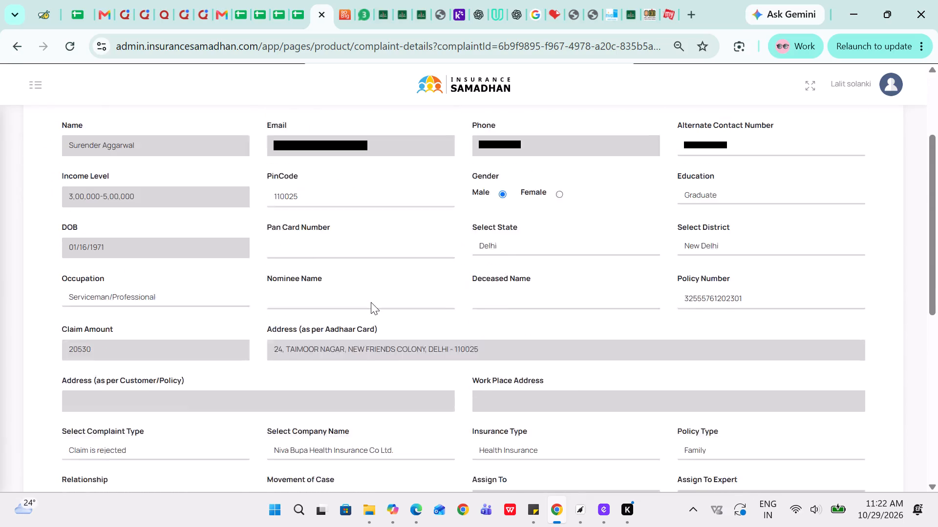
{"action": "scroll", "coordinate": [371, 302], "scroll_direction": "down", "scroll_amount": 3}
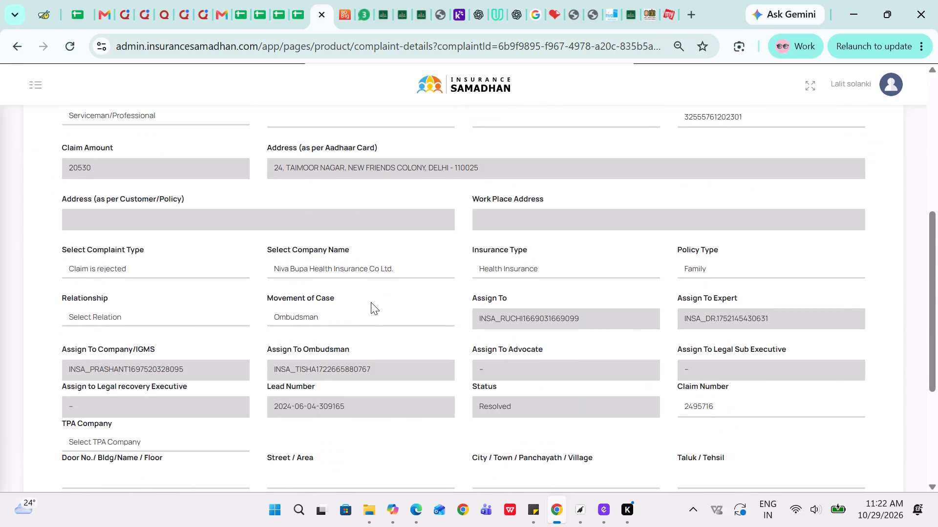
{"action": "scroll", "coordinate": [371, 302], "scroll_direction": "up", "scroll_amount": 2}
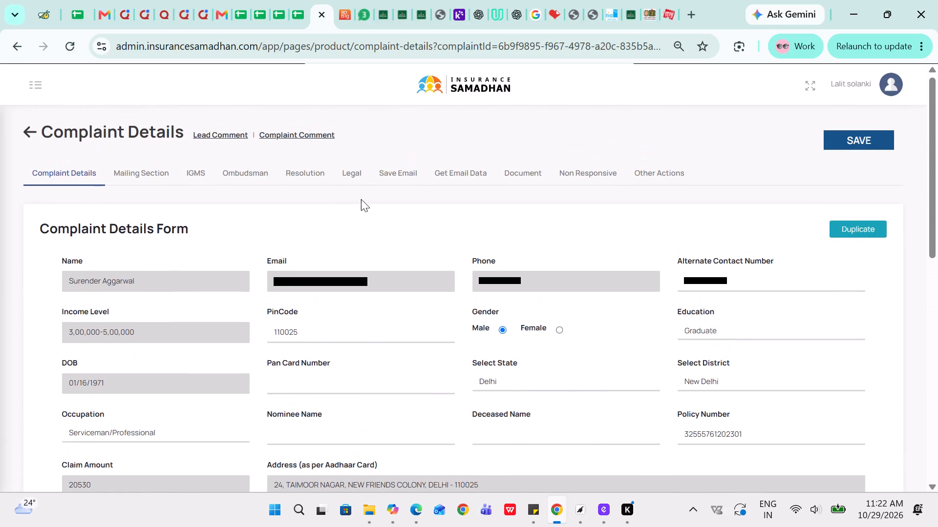
{"action": "left_click", "coordinate": [397, 130]}
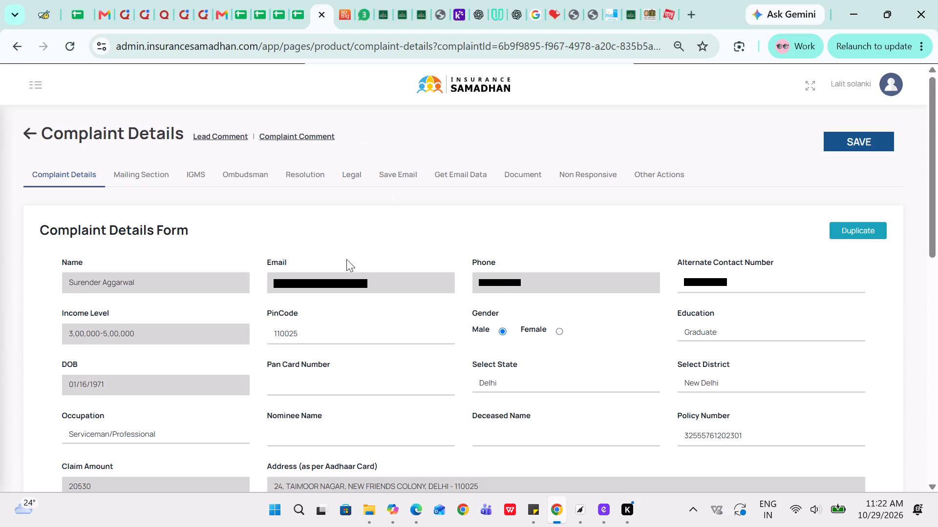
Set the complainant's status in row 86 of RESOLVED SHEET OCTOBER 2026 to "no. busy".
{"action": "left_click", "coordinate": [300, 10]}
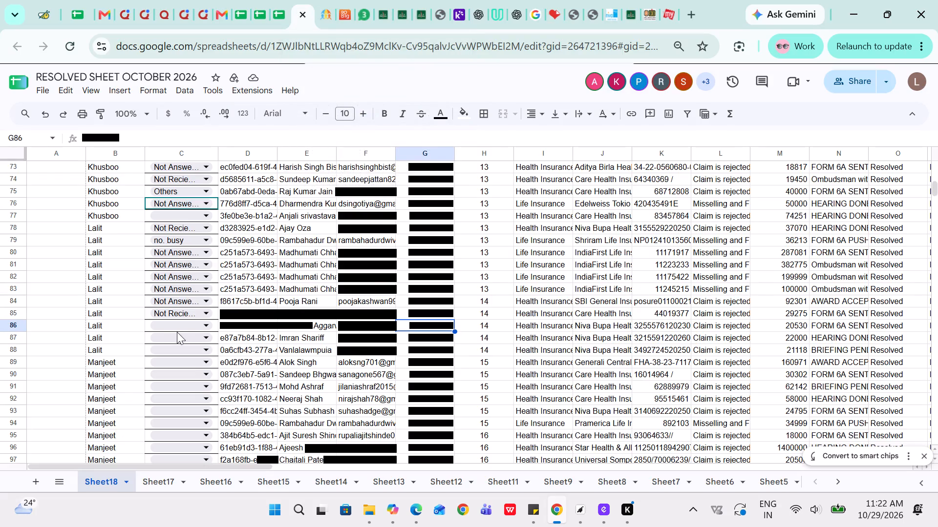
{"action": "left_click", "coordinate": [192, 327]}
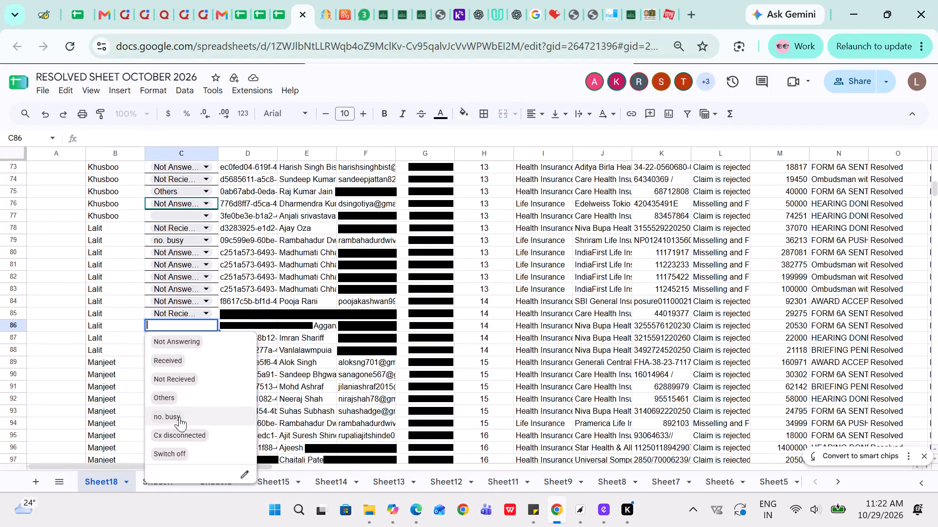
{"action": "left_click", "coordinate": [175, 339]}
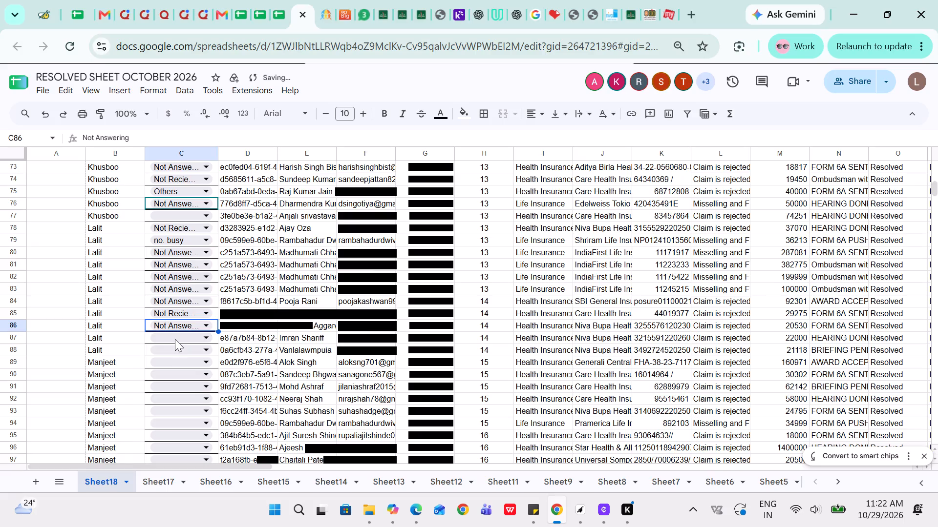
{"action": "left_click", "coordinate": [192, 329]}
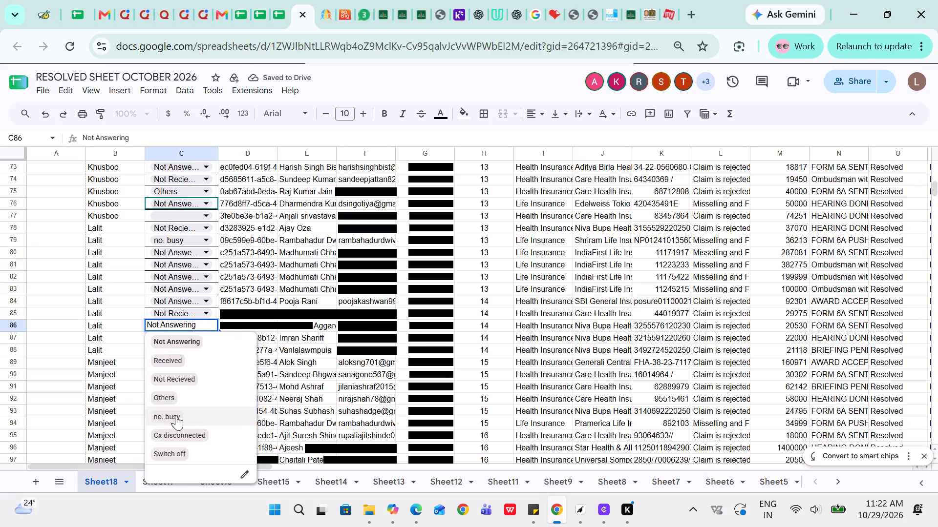
{"action": "left_click", "coordinate": [176, 416]}
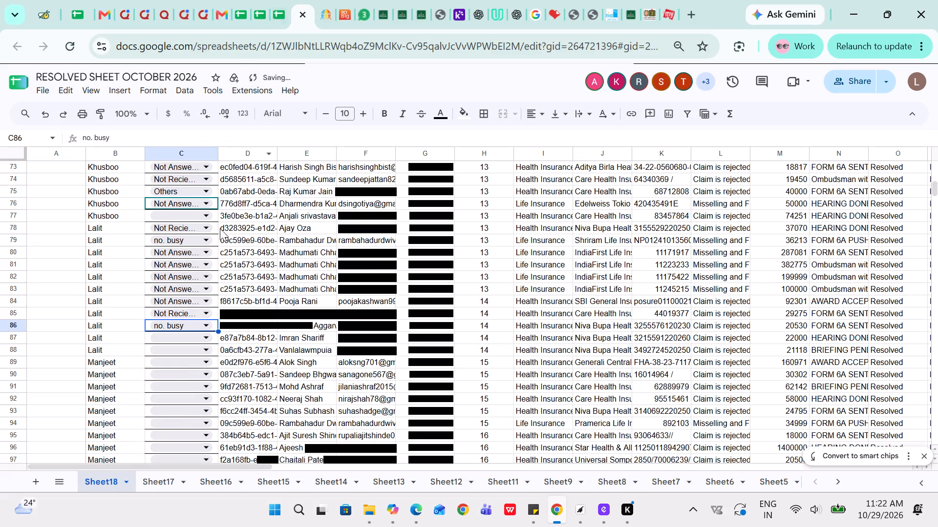
Review the complaint's full communication log in Insurance Samadhan for earlier call notes, then close the log.
{"action": "left_click", "coordinate": [328, 0]}
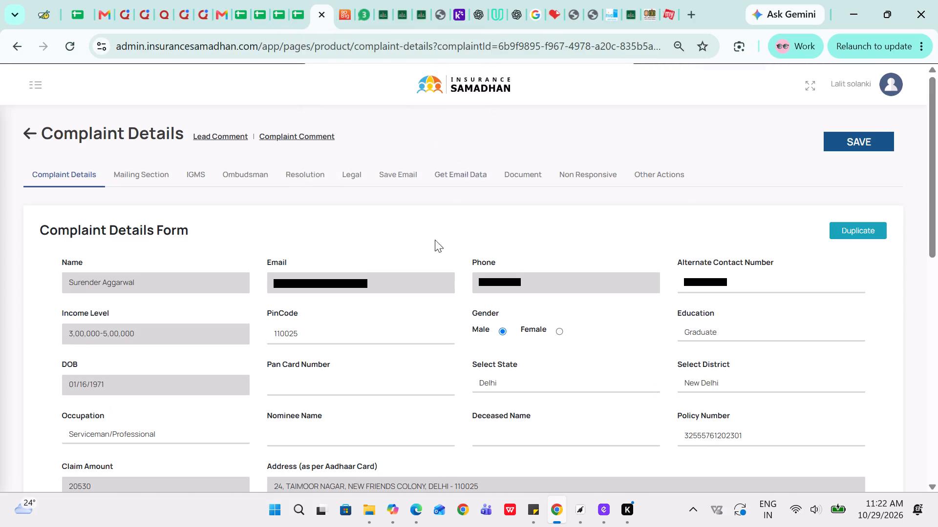
{"action": "left_click", "coordinate": [323, 135]}
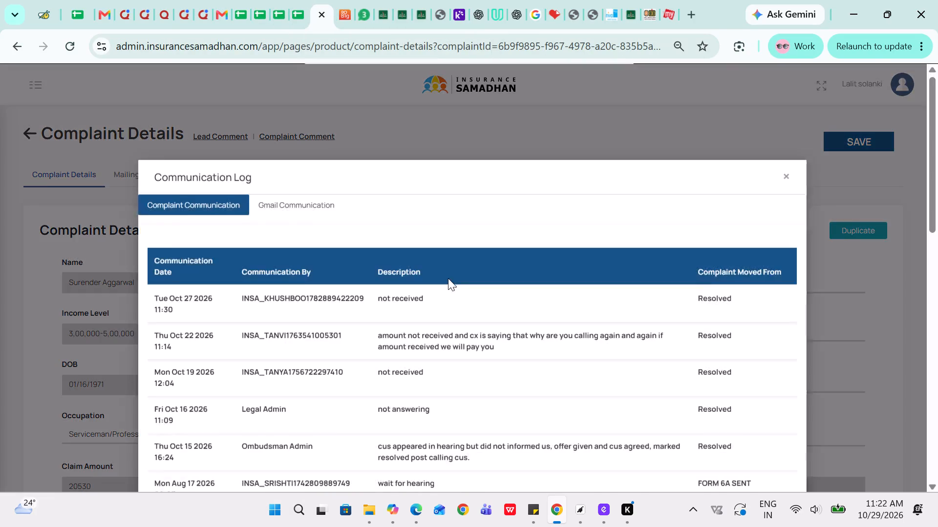
{"action": "scroll", "coordinate": [484, 388], "scroll_direction": "down", "scroll_amount": 6}
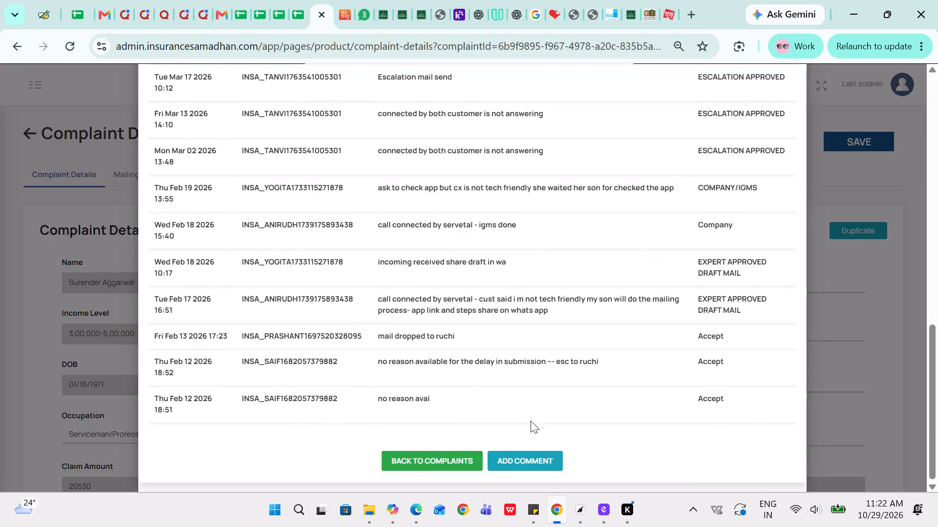
{"action": "scroll", "coordinate": [515, 348], "scroll_direction": "up", "scroll_amount": 1}
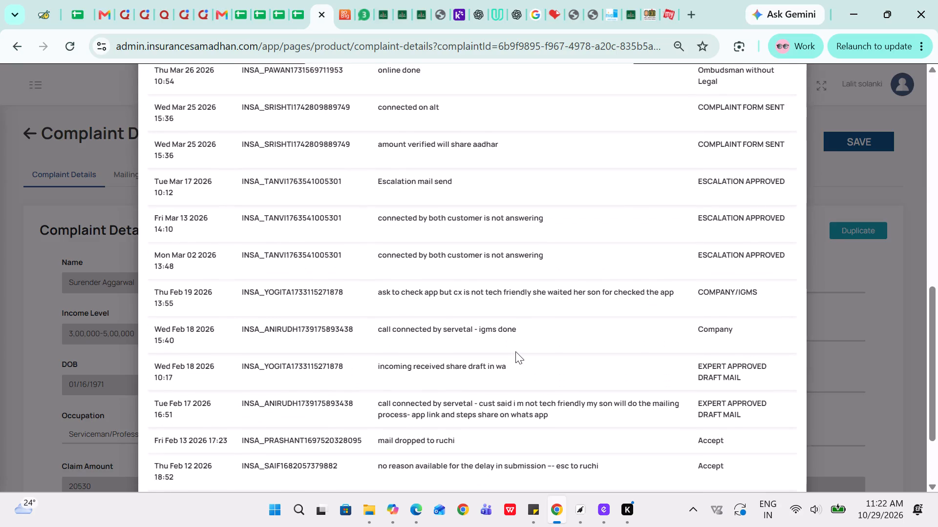
{"action": "scroll", "coordinate": [563, 301], "scroll_direction": "up", "scroll_amount": 2}
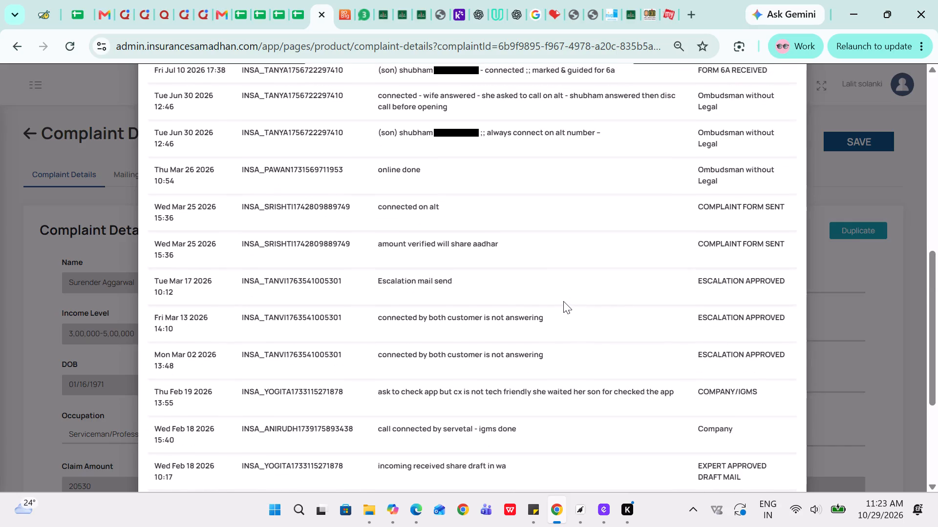
{"action": "scroll", "coordinate": [563, 301], "scroll_direction": "up", "scroll_amount": 3}
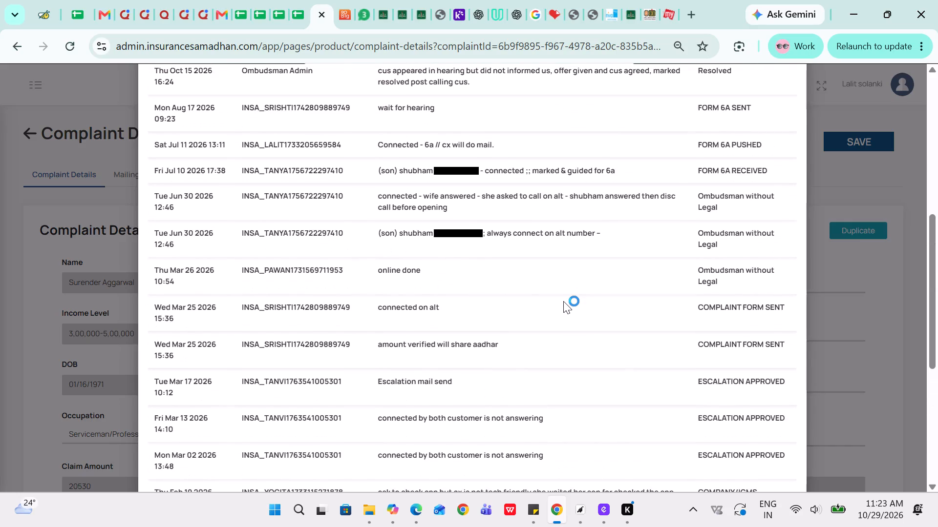
{"action": "scroll", "coordinate": [563, 301], "scroll_direction": "up", "scroll_amount": 2}
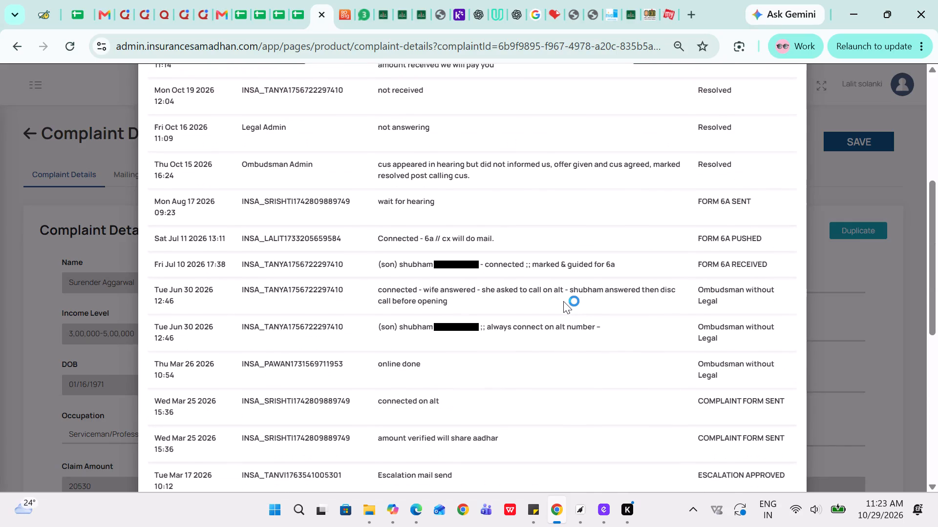
{"action": "scroll", "coordinate": [563, 301], "scroll_direction": "up", "scroll_amount": 4}
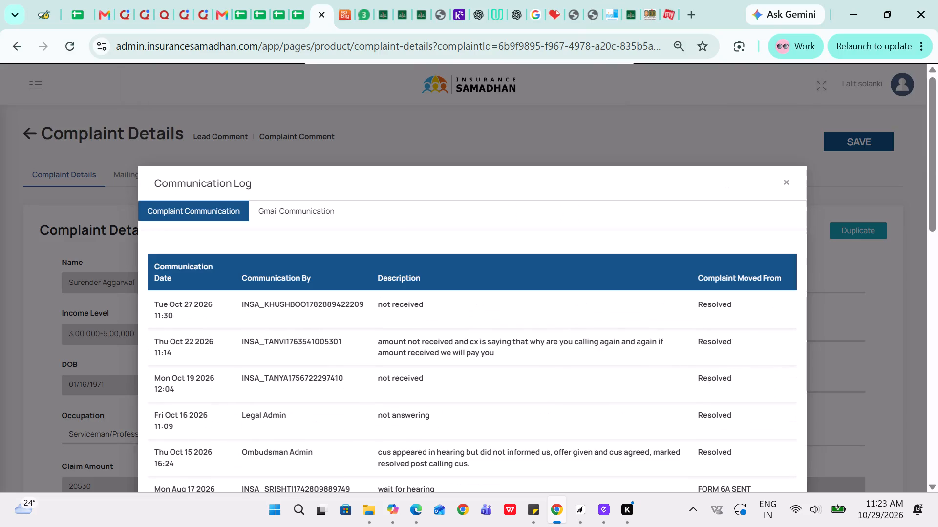
{"action": "left_click", "coordinate": [380, 98]}
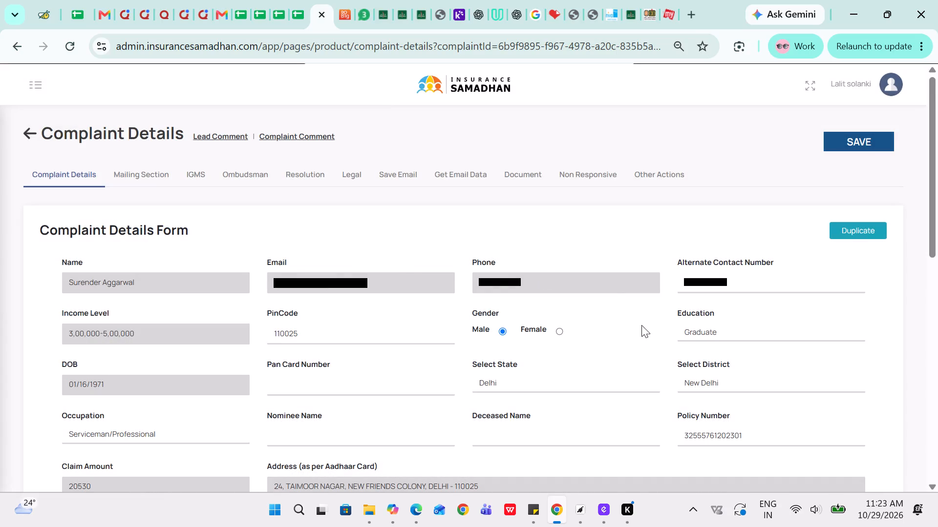
Copy the complaint's alternate contact number into the Smartflo dialer and place the call.
{"action": "left_click_drag", "start_coordinate": [738, 286], "coordinate": [612, 291]}
{"action": "key", "text": "ctrl+c"}
{"action": "key", "text": "ctrl+c"}
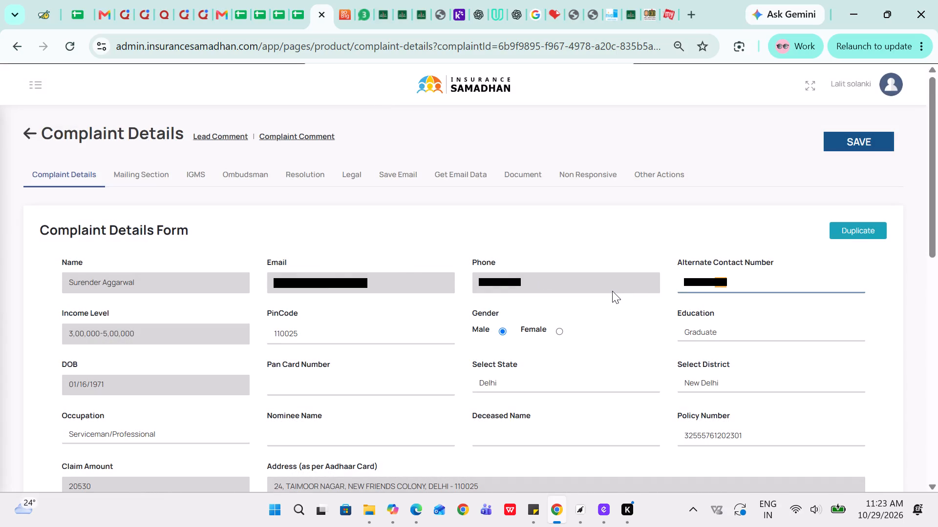
{"action": "key", "text": "ctrl+c"}
{"action": "key", "text": "ctrl+c"}
{"action": "left_click", "coordinate": [353, 0]}
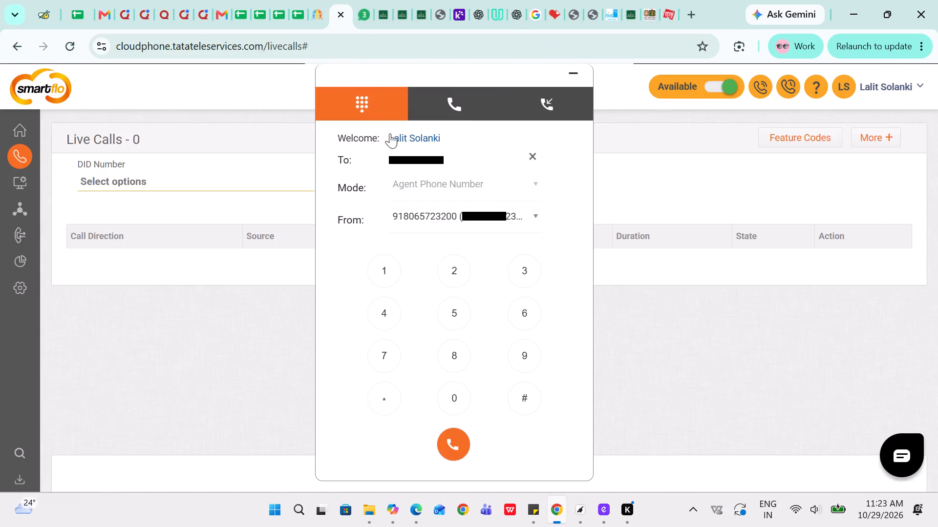
{"action": "triple_click", "coordinate": [409, 156]}
{"action": "key", "text": "ctrl+v"}
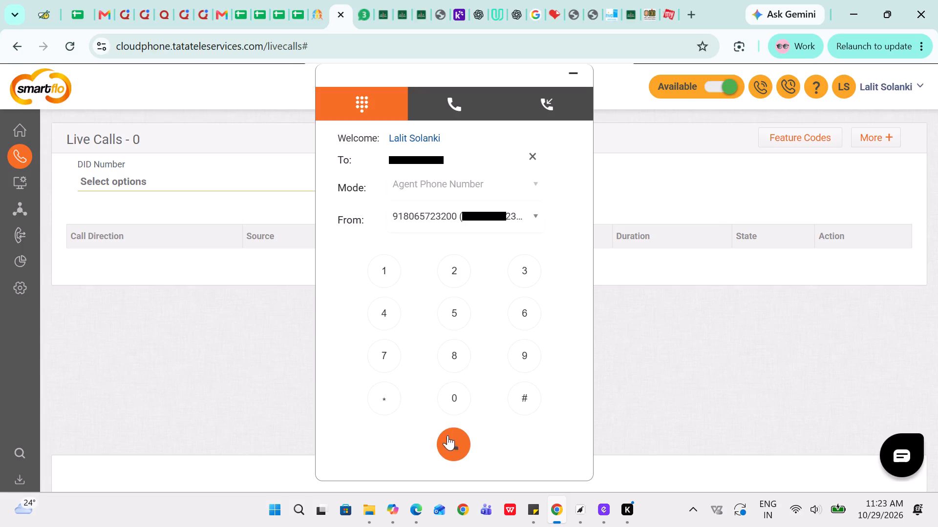
{"action": "left_click", "coordinate": [448, 436]}
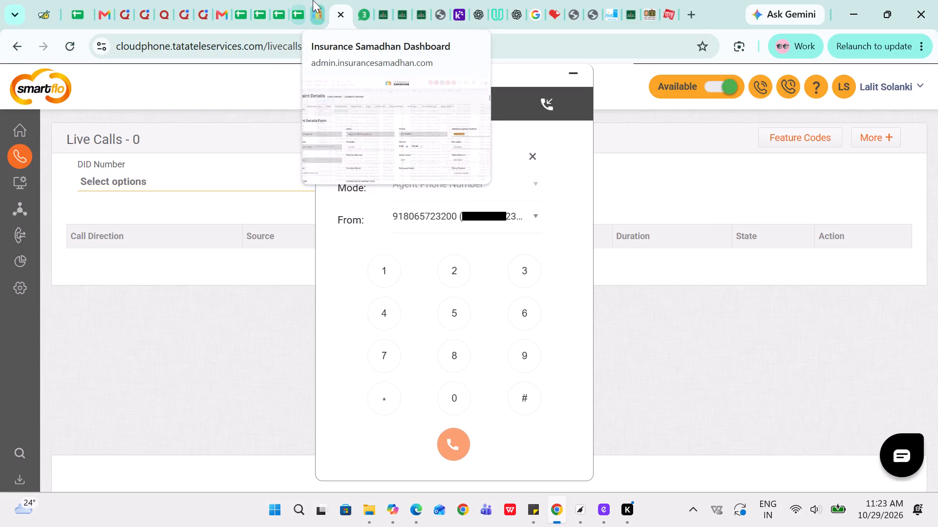
Return to the complaint in Insurance Samadhan and examine its Company/IGMS and Ombudsman assignees and the complainant's name and email fields.
{"action": "left_click", "coordinate": [313, 0]}
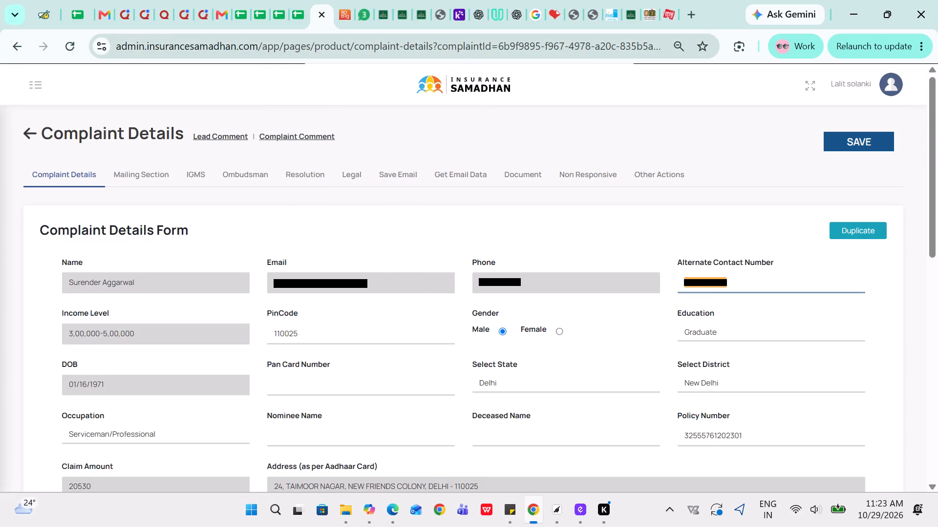
{"action": "left_click", "coordinate": [305, 42]}
{"action": "left_click", "coordinate": [305, 42]}
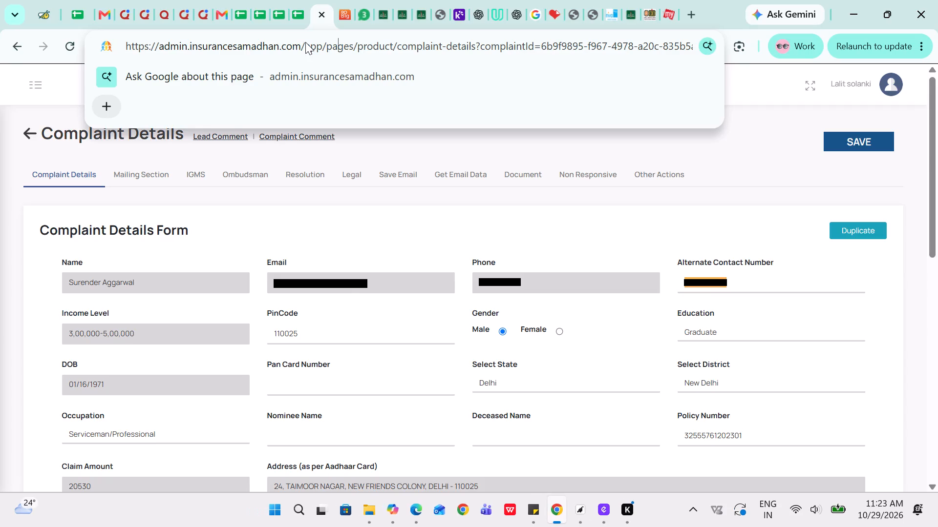
{"action": "left_click", "coordinate": [356, 226]}
{"action": "left_click", "coordinate": [533, 119]}
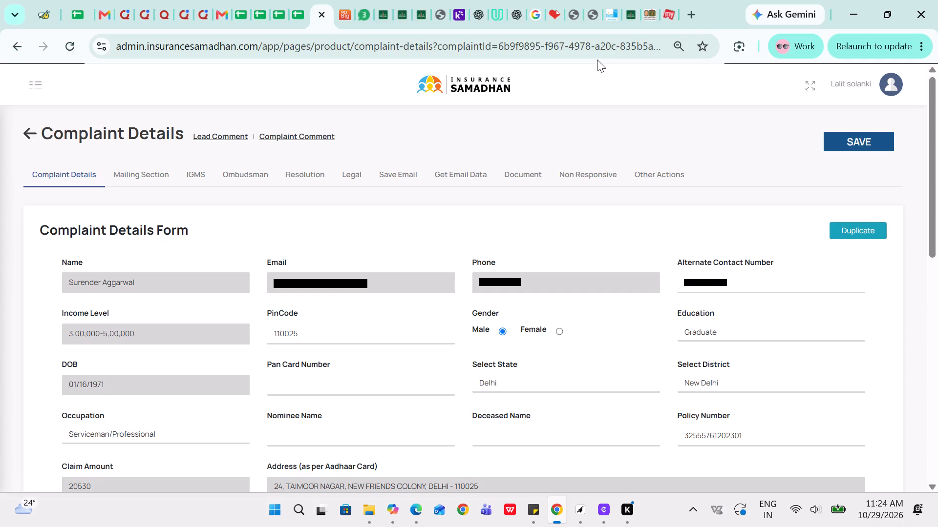
{"action": "left_click", "coordinate": [296, 178]}
{"action": "left_click", "coordinate": [48, 174]}
{"action": "scroll", "coordinate": [224, 218], "scroll_direction": "down", "scroll_amount": 1}
{"action": "scroll", "coordinate": [224, 218], "scroll_direction": "up", "scroll_amount": 1}
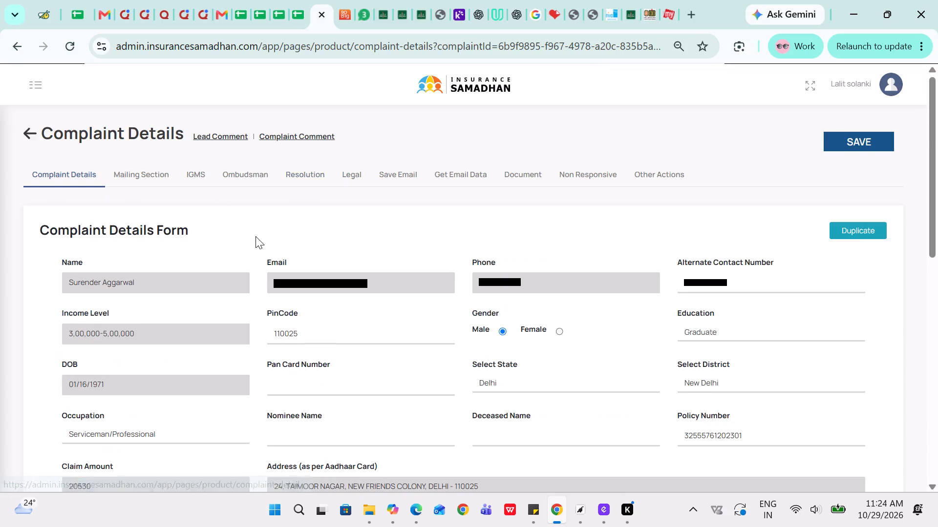
{"action": "scroll", "coordinate": [257, 242], "scroll_direction": "down", "scroll_amount": 4}
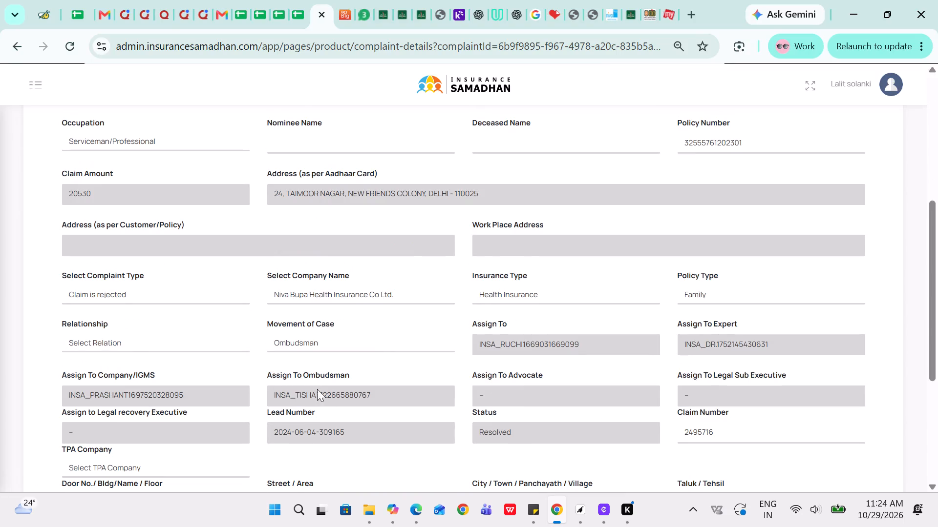
{"action": "left_click_drag", "start_coordinate": [268, 399], "coordinate": [384, 394]}
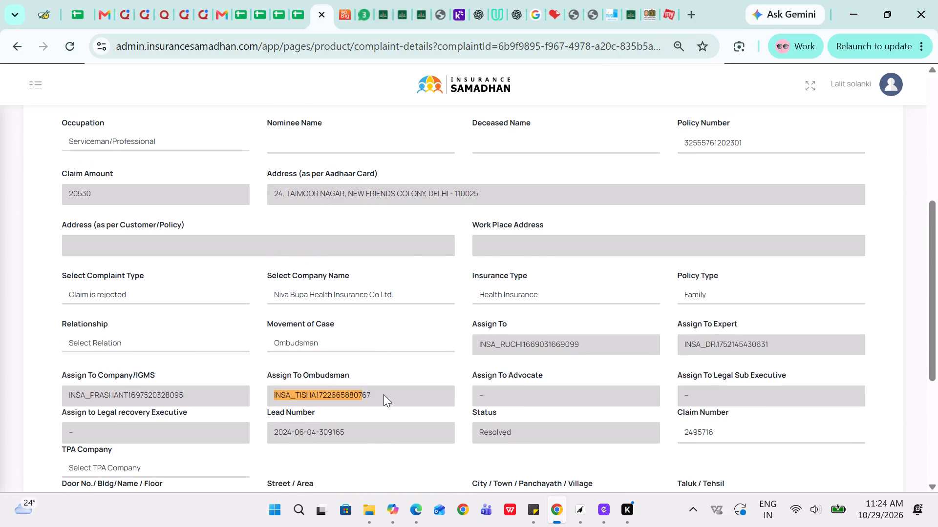
{"action": "left_click_drag", "start_coordinate": [193, 395], "coordinate": [56, 397]}
{"action": "left_click", "coordinate": [107, 398]}
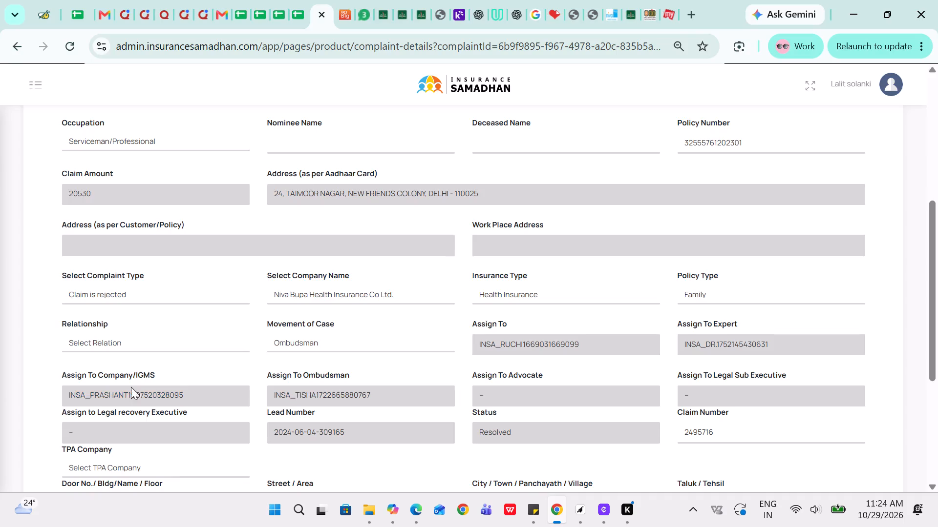
{"action": "scroll", "coordinate": [267, 310], "scroll_direction": "up", "scroll_amount": 3}
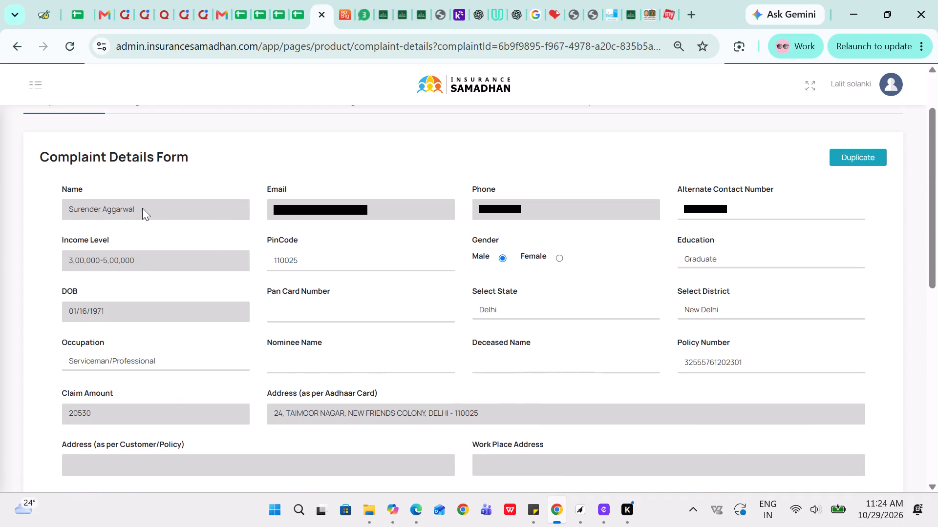
{"action": "left_click_drag", "start_coordinate": [142, 208], "coordinate": [61, 197]}
{"action": "left_click_drag", "start_coordinate": [273, 214], "coordinate": [377, 210]}
Examine the complainant's email and Aadhaar Card address fields in the Complaint Details Form.
{"action": "left_click_drag", "start_coordinate": [377, 210], "coordinate": [378, 210]}
{"action": "left_click_drag", "start_coordinate": [270, 412], "coordinate": [519, 408]}
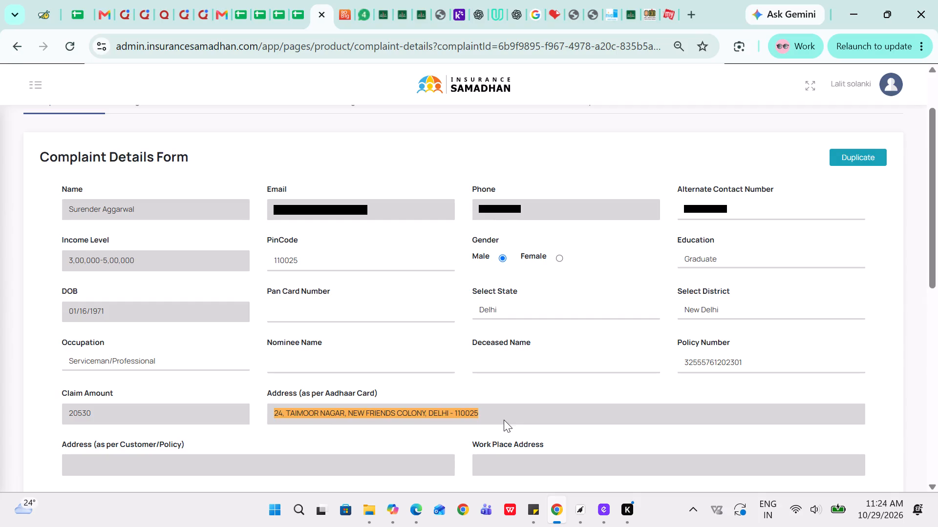
{"action": "left_click", "coordinate": [504, 417]}
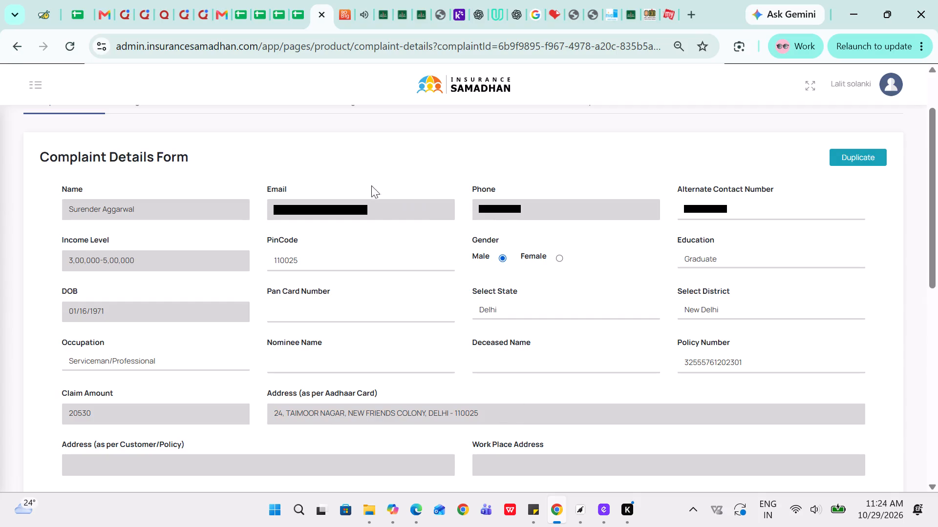
{"action": "left_click_drag", "start_coordinate": [381, 213], "coordinate": [251, 219]}
{"action": "left_click", "coordinate": [350, 192]}
{"action": "scroll", "coordinate": [351, 192], "scroll_direction": "up", "scroll_amount": 7}
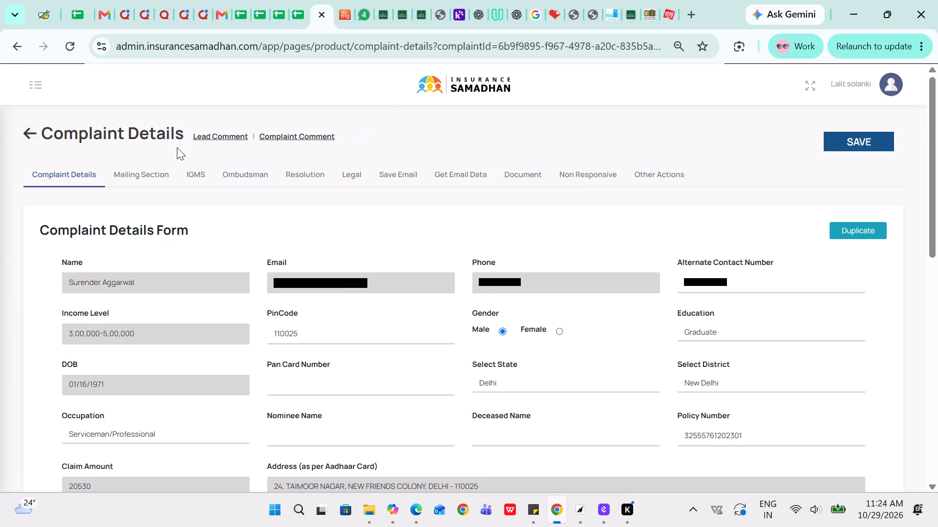
{"action": "left_click", "coordinate": [299, 143]}
{"action": "left_click", "coordinate": [312, 136]}
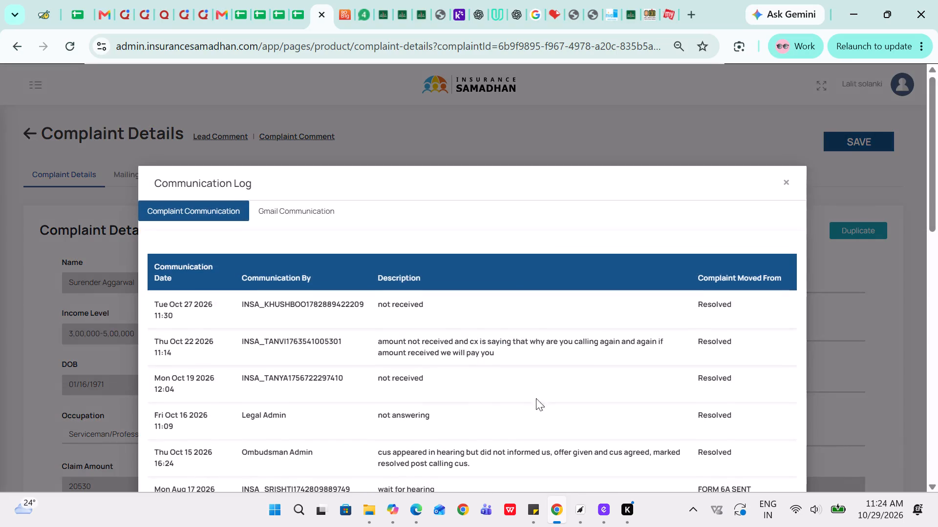
{"action": "scroll", "coordinate": [554, 374], "scroll_direction": "down", "scroll_amount": 1}
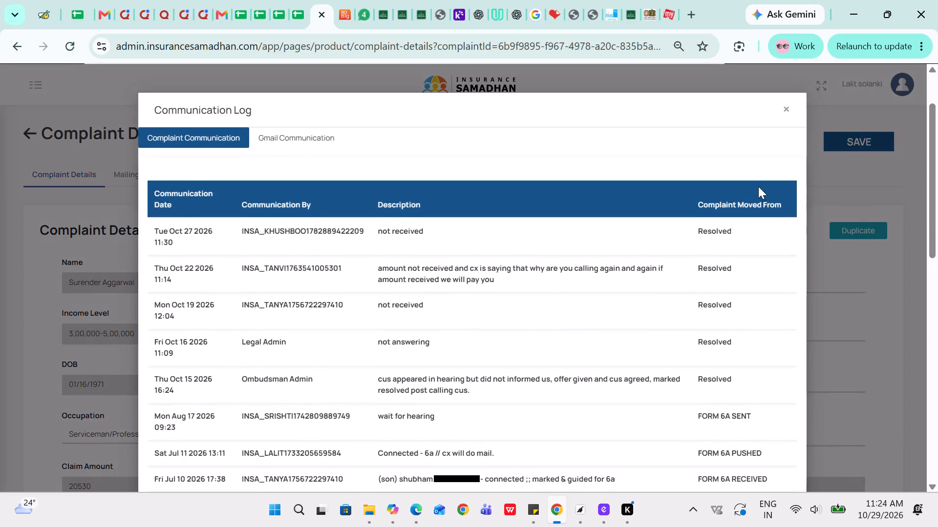
{"action": "scroll", "coordinate": [644, 314], "scroll_direction": "down", "scroll_amount": 5}
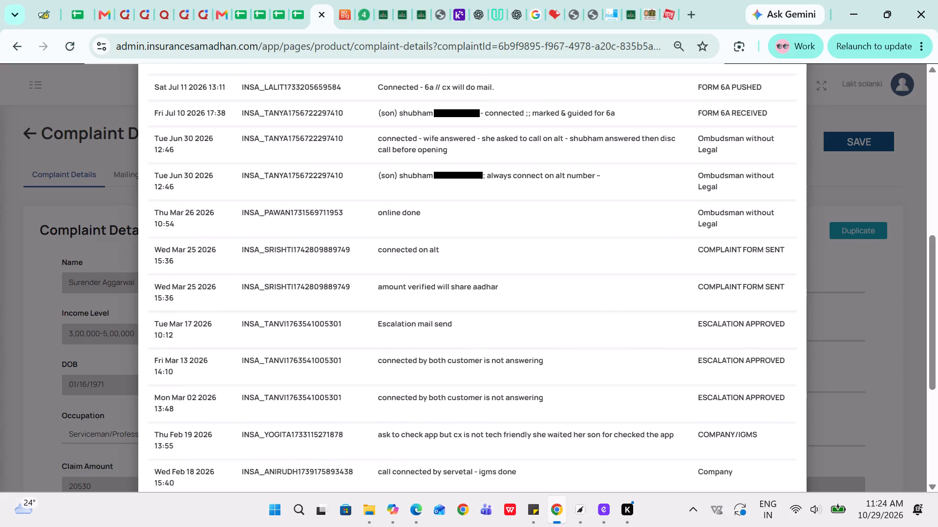
{"action": "scroll", "coordinate": [588, 216], "scroll_direction": "up", "scroll_amount": 8}
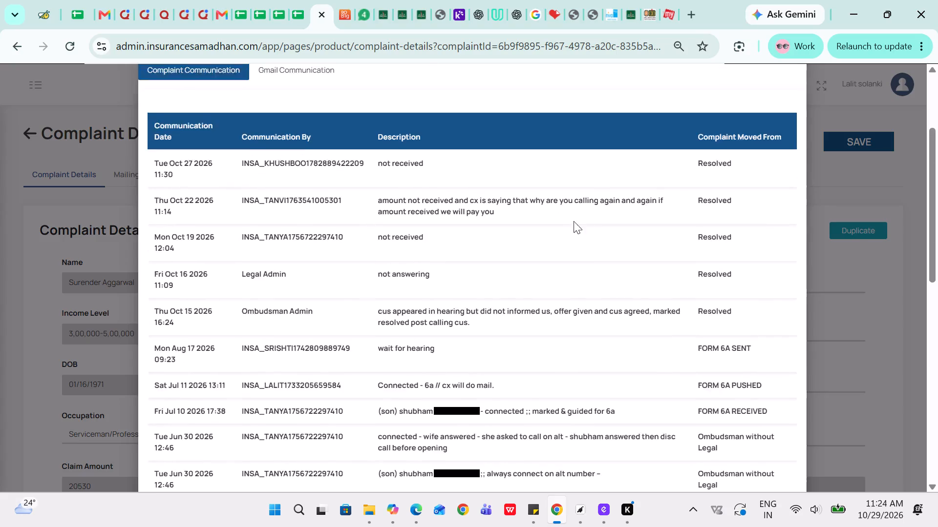
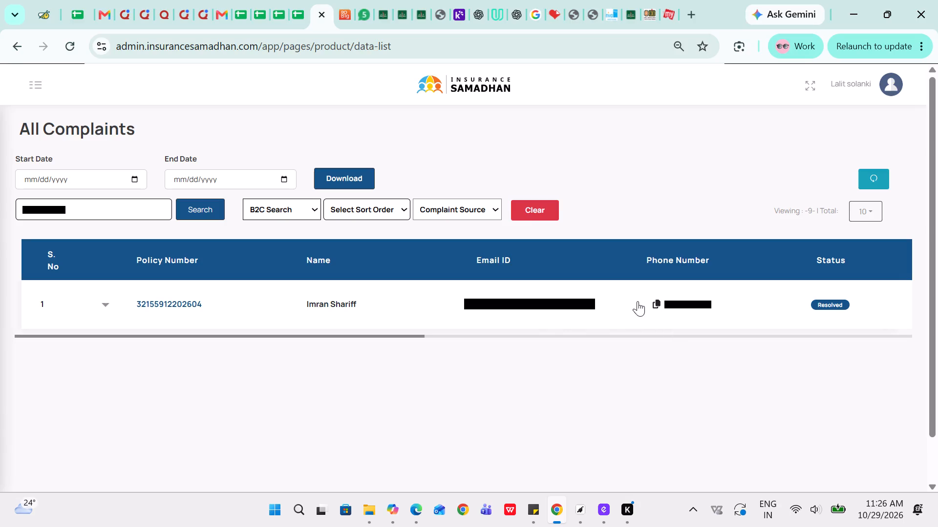
{"action": "scroll", "coordinate": [638, 301], "scroll_direction": "left", "scroll_amount": 3}
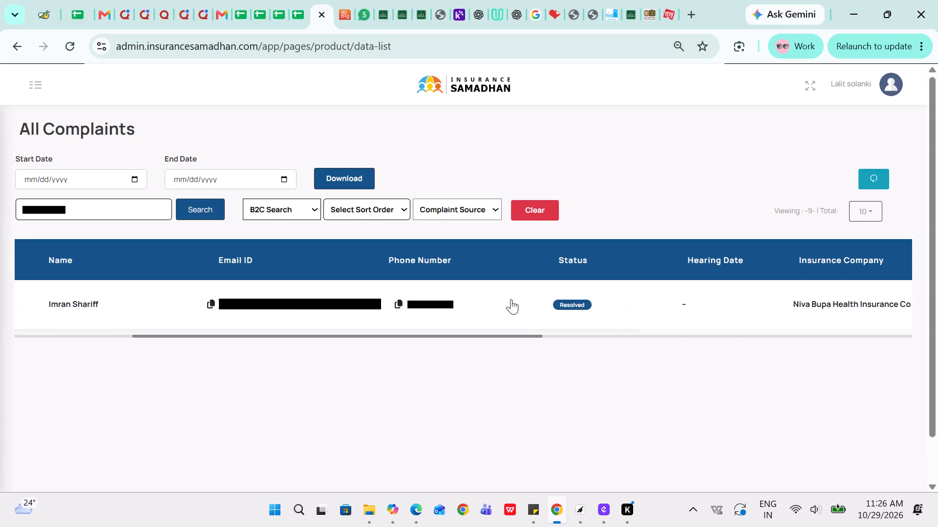
In the October 2026 resolved sheet, set the call outcome in row 87 to "Cx disconnected".
{"action": "left_click", "coordinate": [299, 0]}
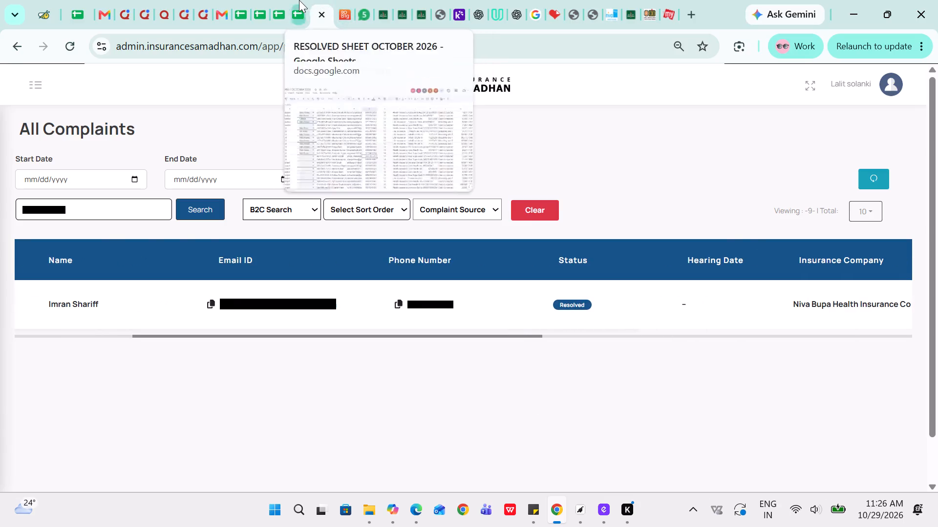
{"action": "left_click", "coordinate": [191, 337]}
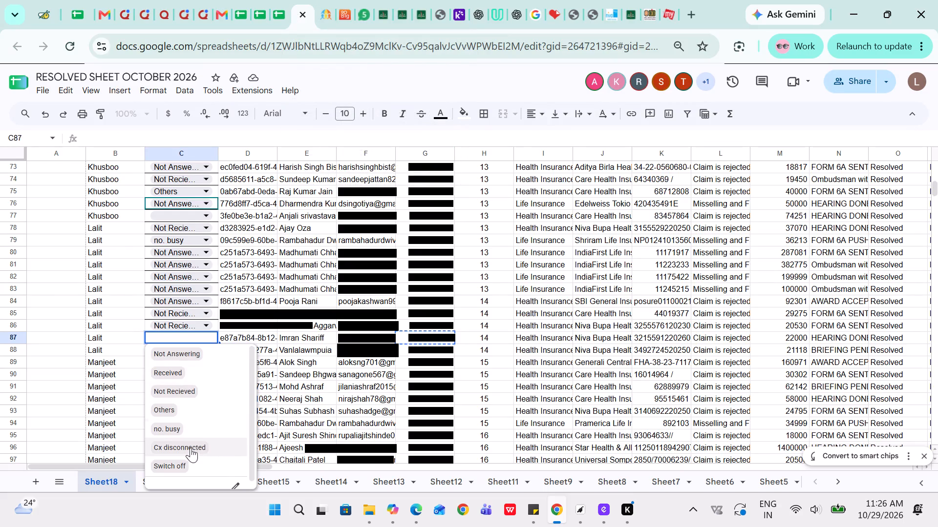
{"action": "left_click", "coordinate": [192, 449]}
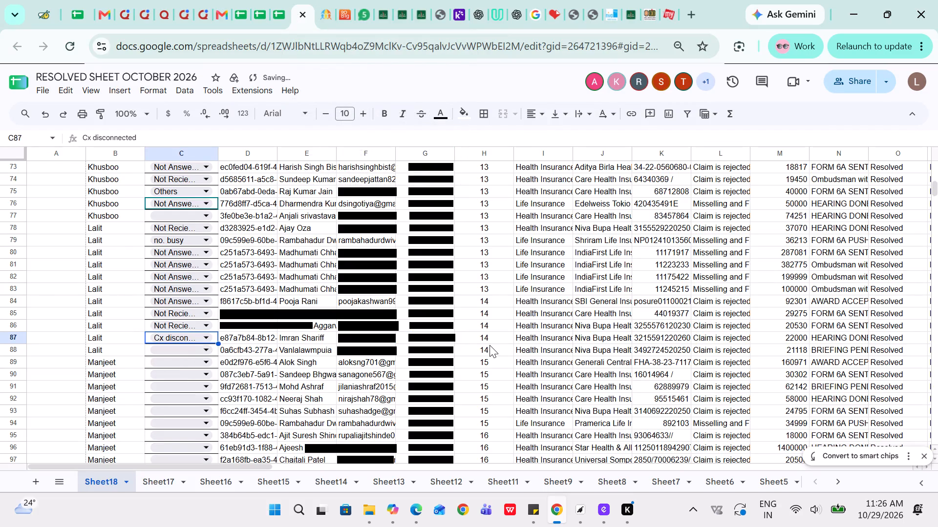
Copy the contact number from row 88 of the resolved sheet.
{"action": "left_click", "coordinate": [441, 346]}
{"action": "key", "text": "ctrl+c"}
In Insurance Samadhan, add the comment "Call disc by cx" to the row 87 complainant's communication log.
{"action": "left_click", "coordinate": [317, 0]}
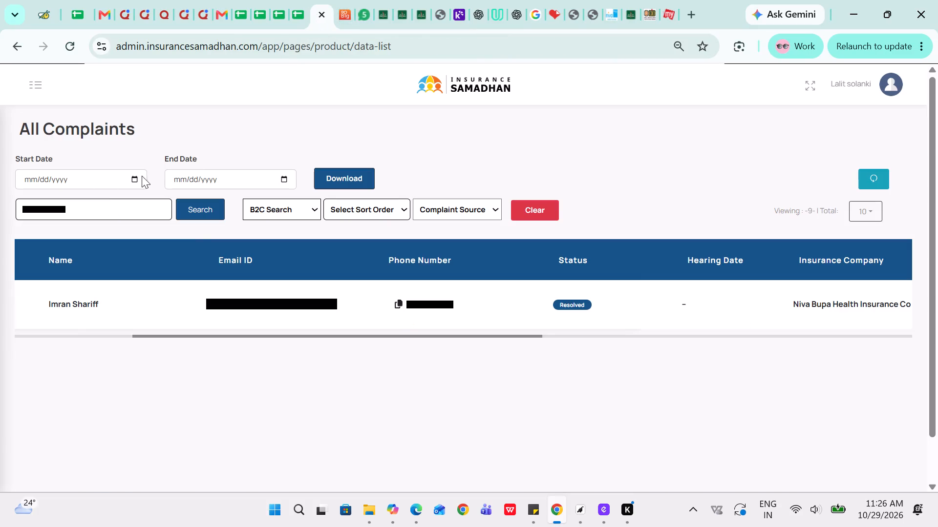
{"action": "left_click", "coordinate": [503, 302]}
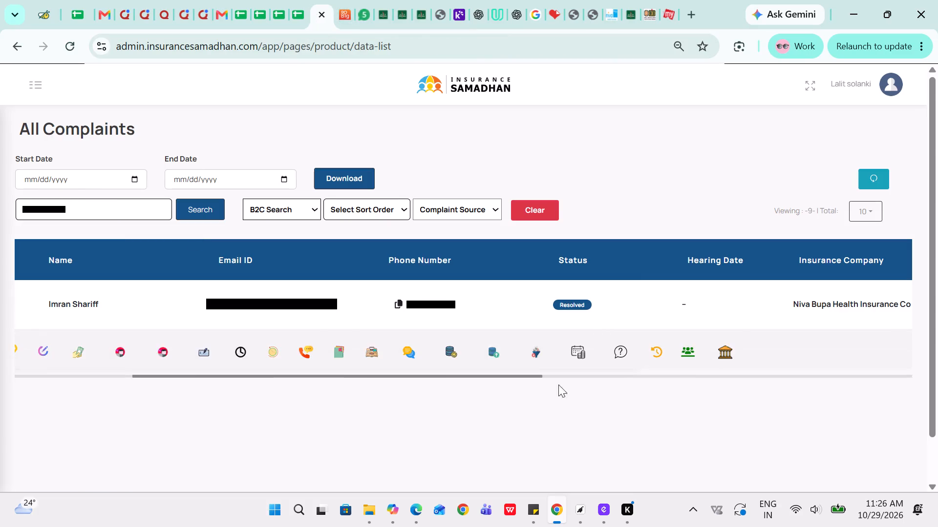
{"action": "left_click", "coordinate": [412, 352]}
{"action": "scroll", "coordinate": [448, 310], "scroll_direction": "down", "scroll_amount": 11}
{"action": "left_click", "coordinate": [535, 469]}
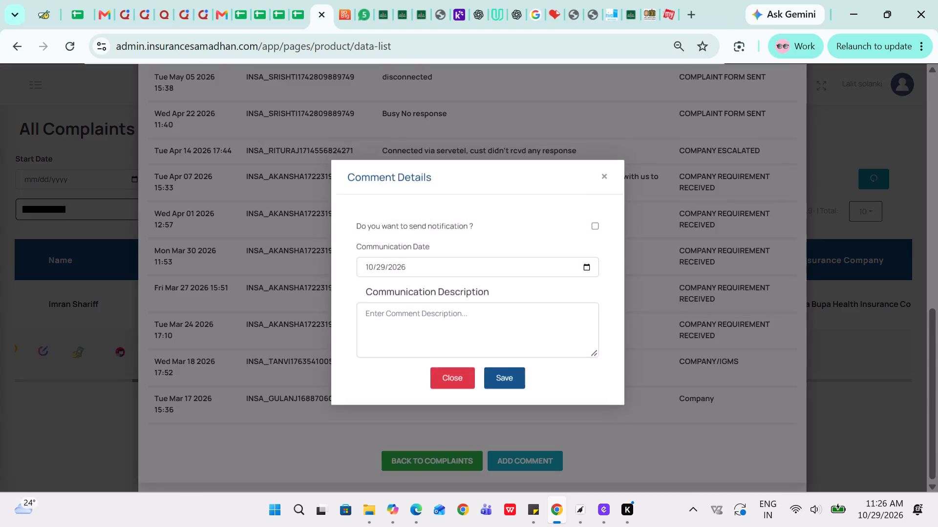
{"action": "left_click", "coordinate": [508, 353]}
{"action": "type", "text": "Call disc by cx"}
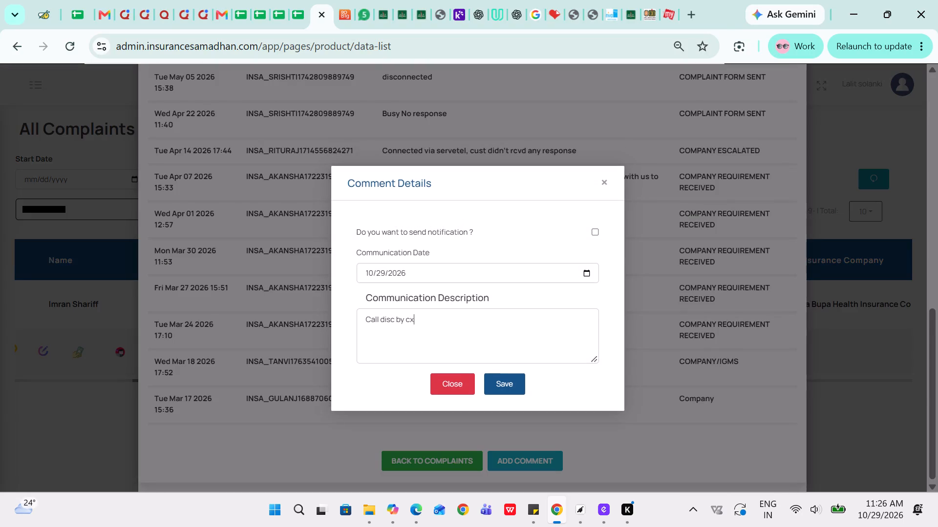
{"action": "left_click", "coordinate": [518, 386]}
{"action": "left_click", "coordinate": [163, 298]}
{"action": "left_click", "coordinate": [5, 255]}
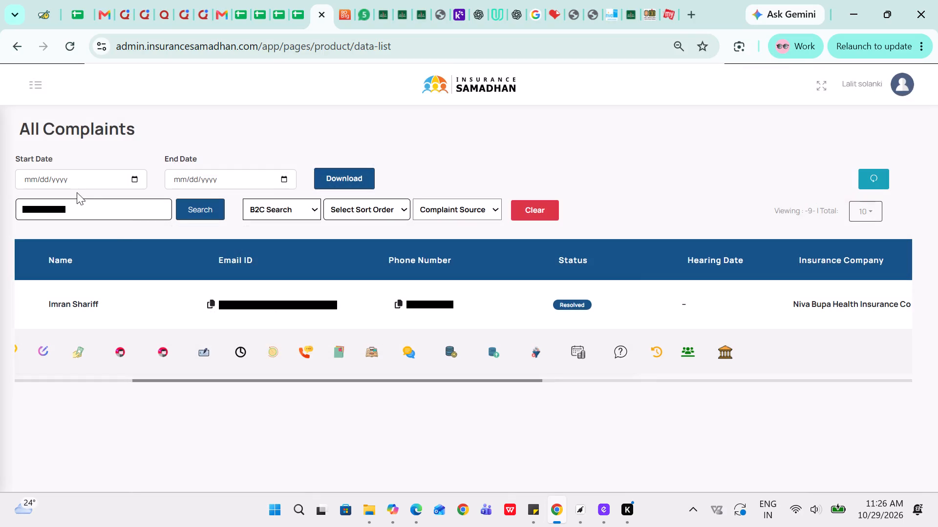
Search Insurance Samadhan for the copied row 88 contact number and review that complaint's latest communication log comments.
{"action": "left_click_drag", "start_coordinate": [95, 211], "coordinate": [0, 211]}
{"action": "key", "text": "ctrl+v"}
{"action": "left_click", "coordinate": [204, 205]}
{"action": "left_click", "coordinate": [546, 434]}
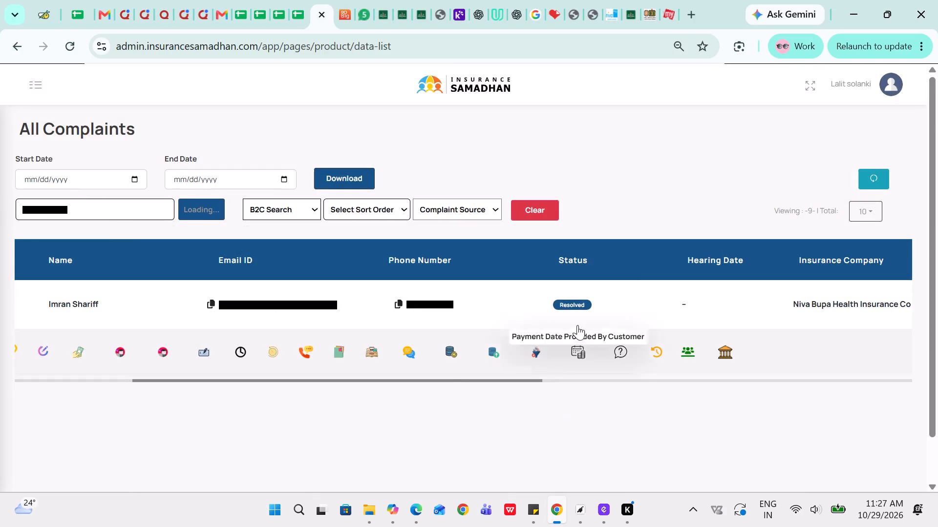
{"action": "left_click", "coordinate": [533, 305]}
{"action": "scroll", "coordinate": [533, 307], "scroll_direction": "right", "scroll_amount": 8}
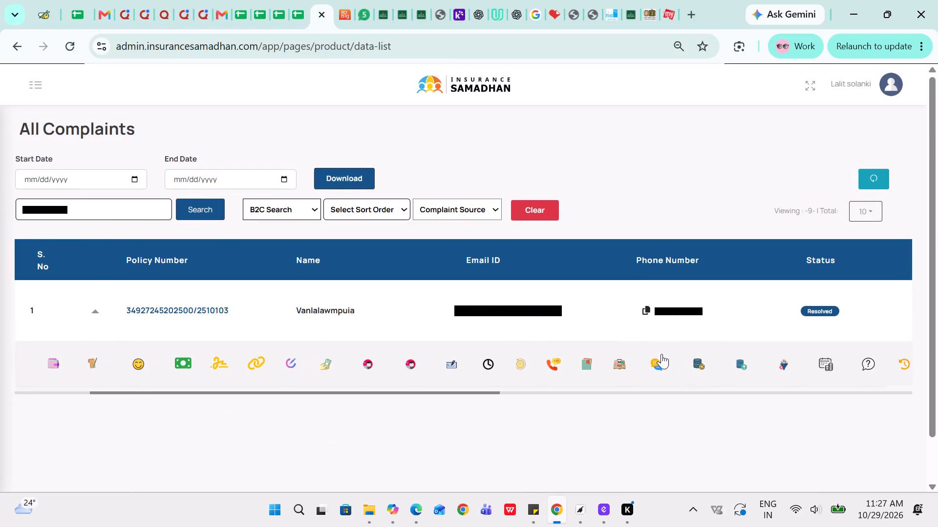
{"action": "left_click", "coordinate": [664, 369]}
{"action": "left_click_drag", "start_coordinate": [439, 306], "coordinate": [284, 281]}
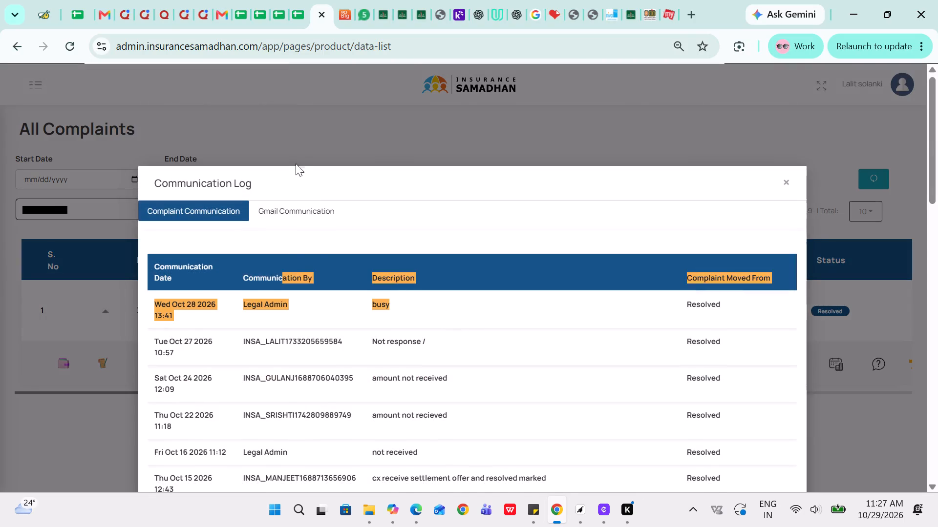
{"action": "left_click", "coordinate": [298, 159]}
Copy the row 88 complainant's phone number and call it through Smartflo.
{"action": "left_click", "coordinate": [652, 309]}
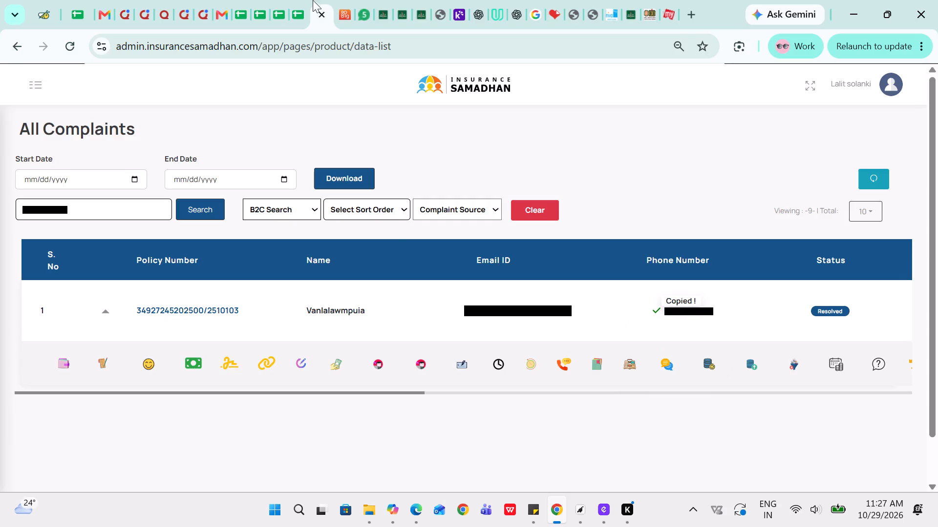
{"action": "left_click", "coordinate": [343, 0]}
{"action": "double_click", "coordinate": [422, 156]}
{"action": "key", "text": "ctrl+v"}
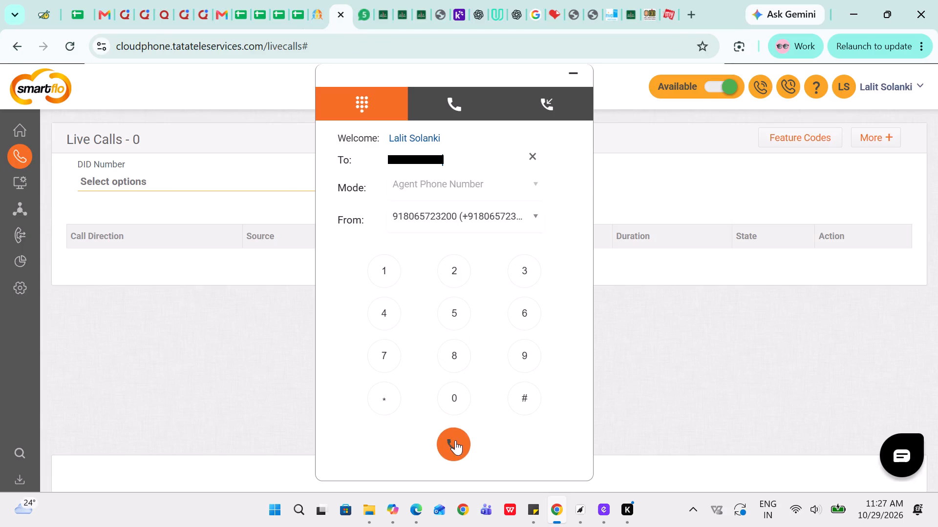
{"action": "left_click", "coordinate": [457, 444]}
Back in Insurance Samadhan, recheck the complaint's communication log and examine its status and insurance company in the complaint row.
{"action": "left_click", "coordinate": [318, 0]}
{"action": "left_click", "coordinate": [486, 136]}
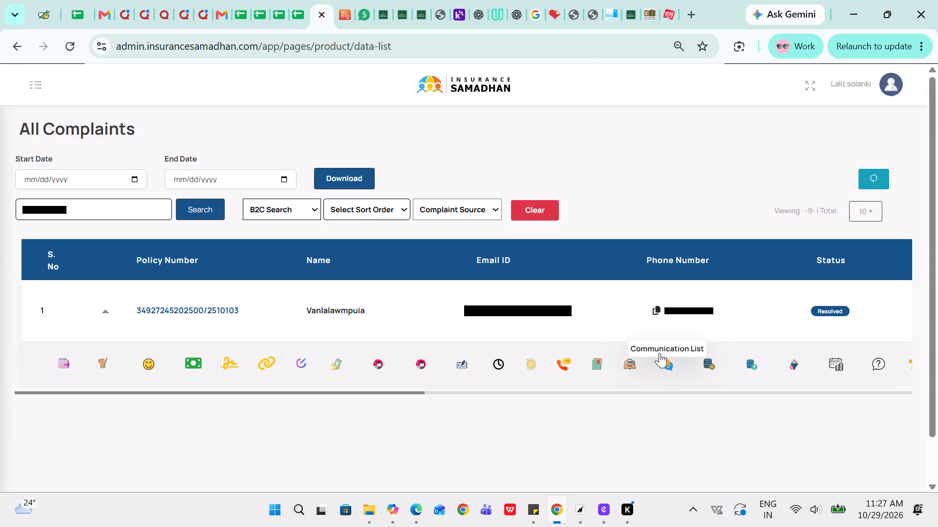
{"action": "left_click", "coordinate": [667, 369]}
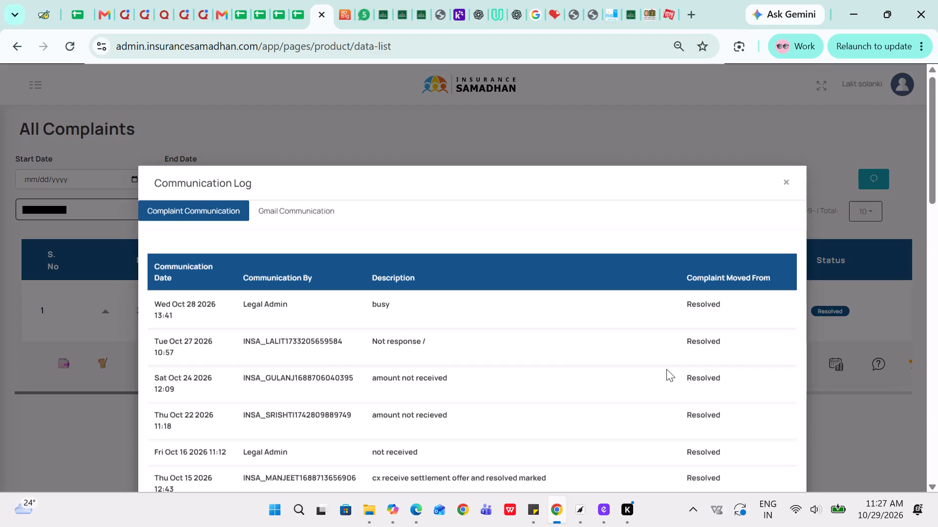
{"action": "left_click", "coordinate": [522, 75]}
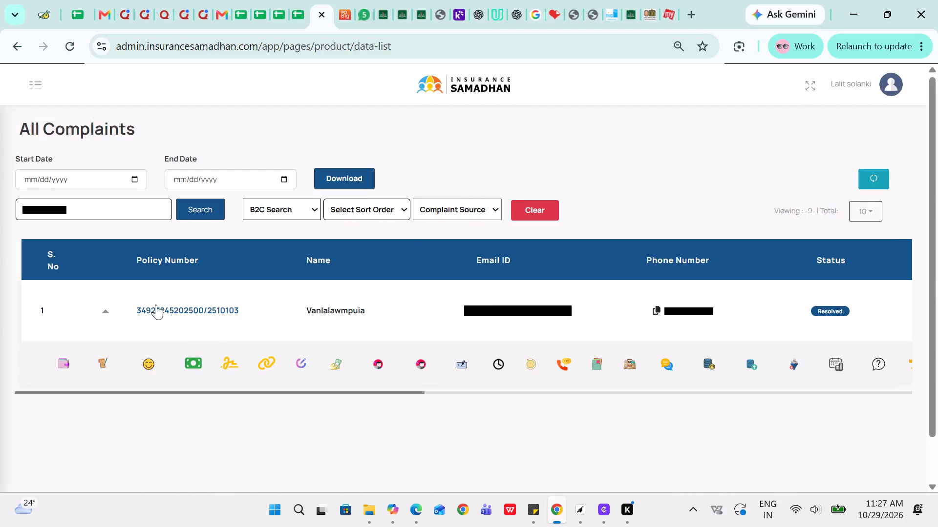
{"action": "left_click", "coordinate": [113, 312]}
{"action": "left_click", "coordinate": [435, 410]}
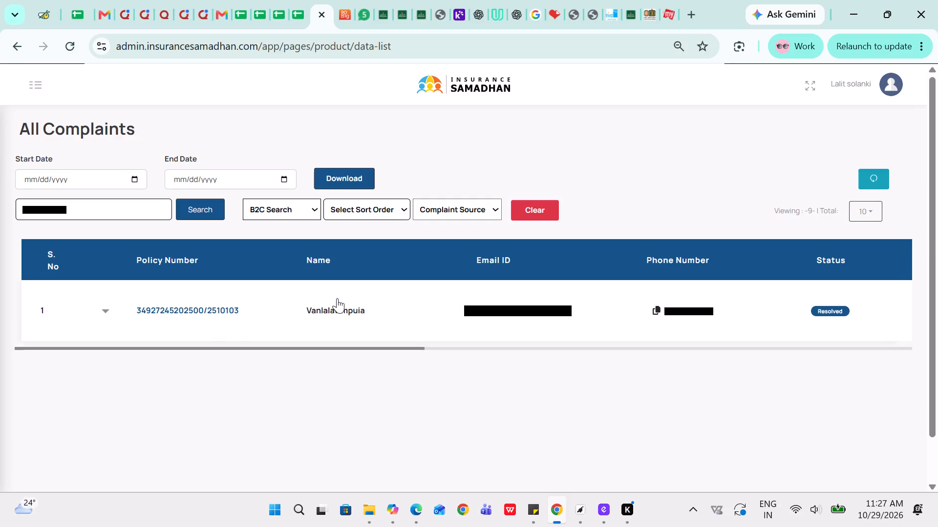
{"action": "scroll", "coordinate": [436, 299], "scroll_direction": "left", "scroll_amount": 3}
{"action": "scroll", "coordinate": [436, 299], "scroll_direction": "right", "scroll_amount": 1}
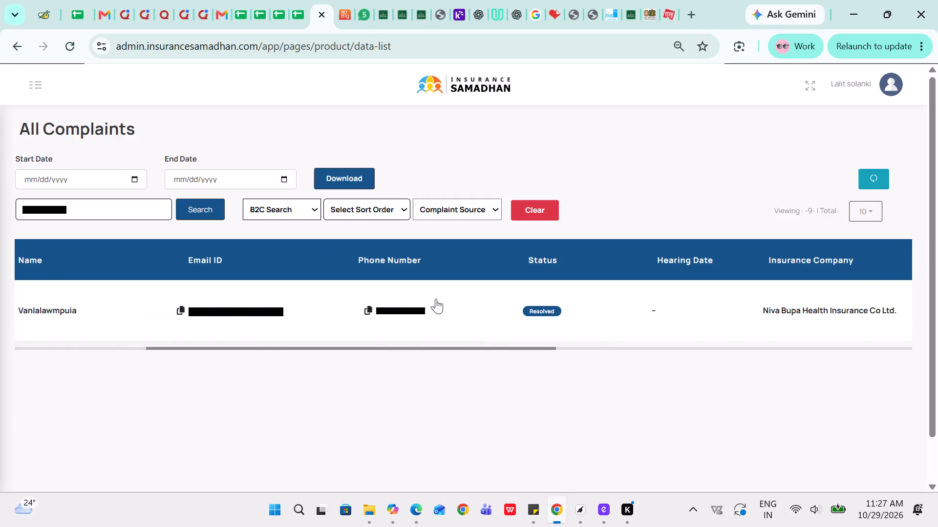
{"action": "scroll", "coordinate": [436, 299], "scroll_direction": "right", "scroll_amount": 2}
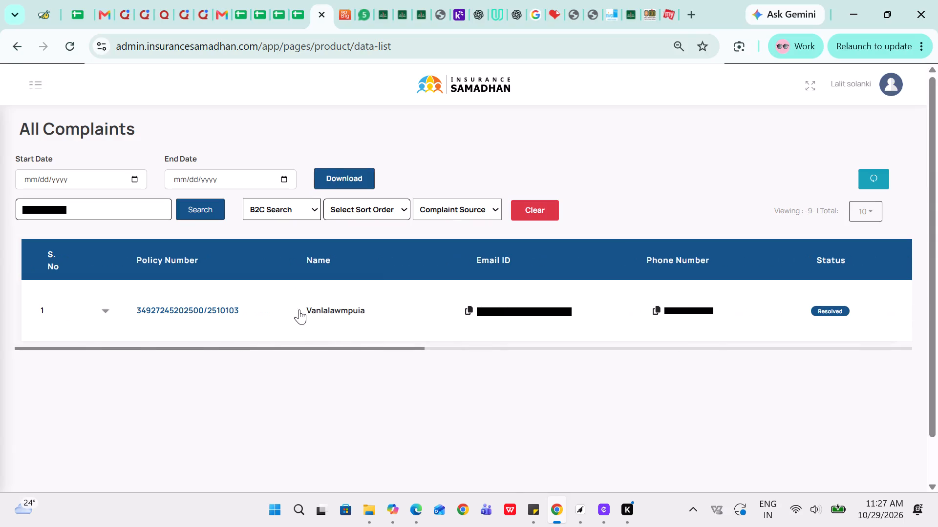
Open the complaint's details from its policy number and examine the form and the Resolution section, including the resolution level.
{"action": "left_click", "coordinate": [220, 306]}
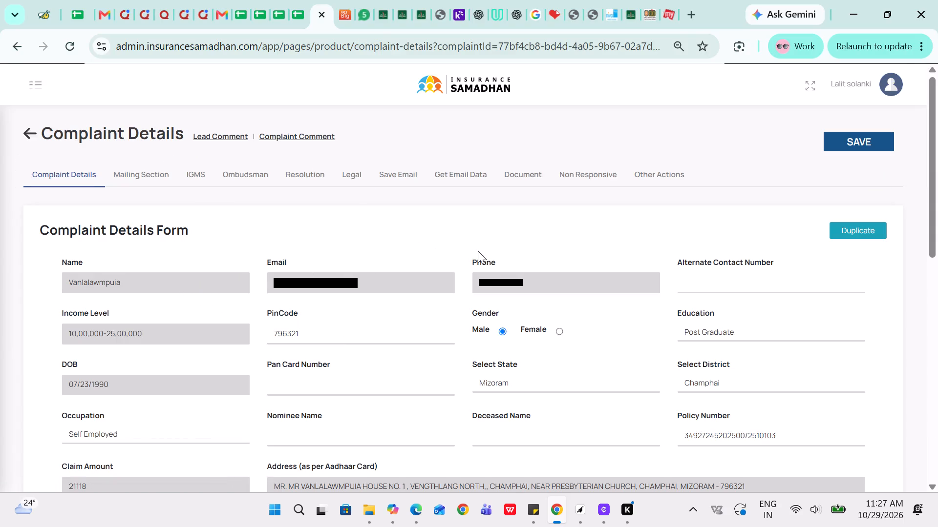
{"action": "scroll", "coordinate": [438, 240], "scroll_direction": "down", "scroll_amount": 2}
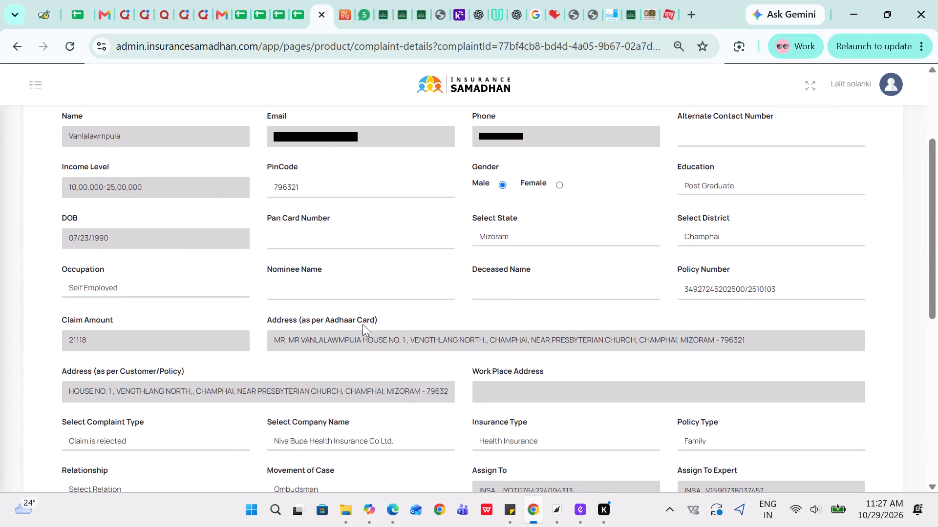
{"action": "scroll", "coordinate": [362, 324], "scroll_direction": "up", "scroll_amount": 1}
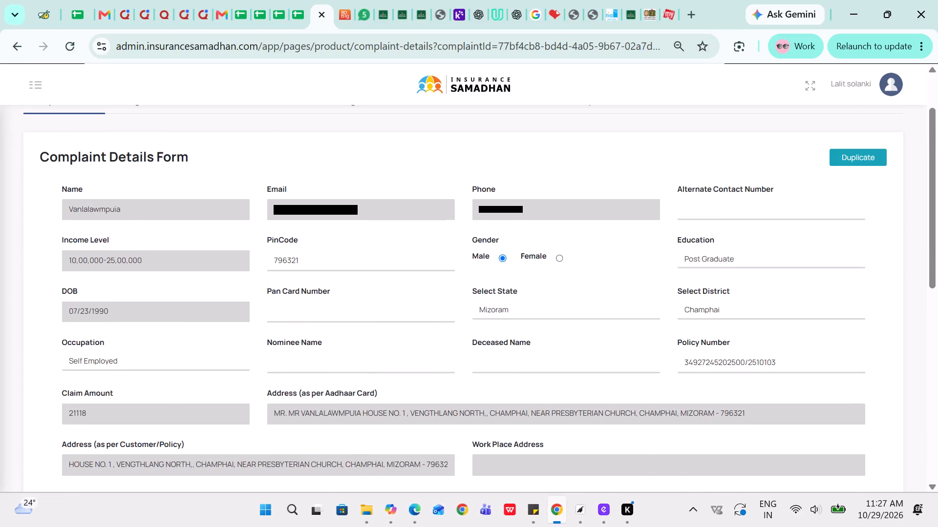
{"action": "scroll", "coordinate": [366, 322], "scroll_direction": "up", "scroll_amount": 4}
{"action": "left_click", "coordinate": [306, 178]}
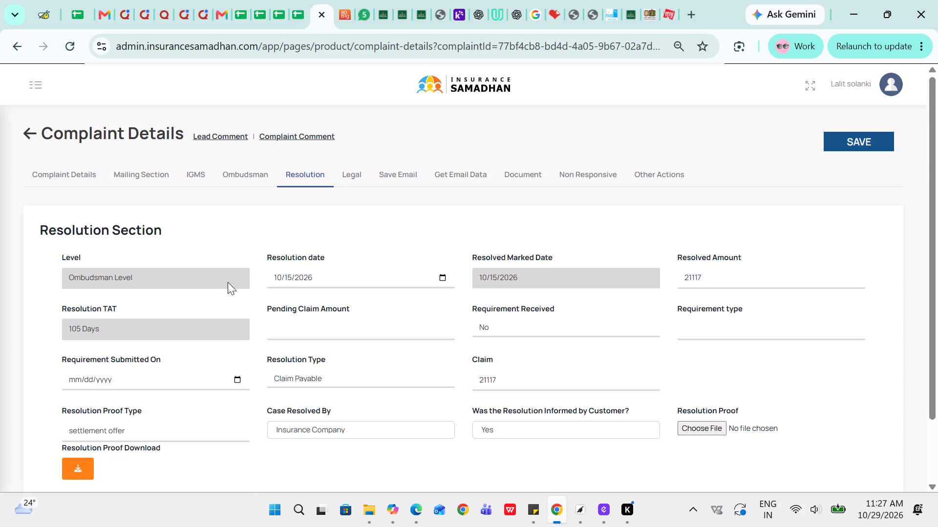
{"action": "left_click_drag", "start_coordinate": [159, 280], "coordinate": [71, 280]}
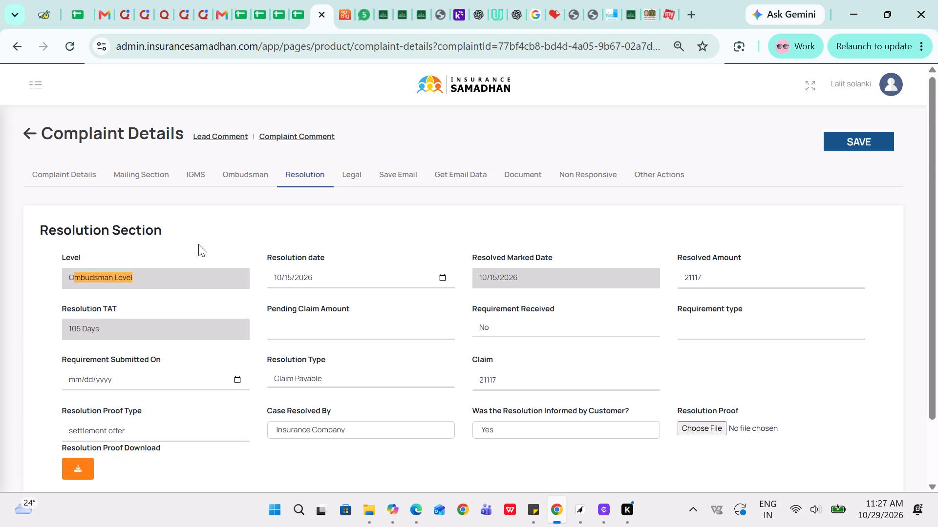
Return to the Complaint Details form and examine the complainant's registered email and phone number.
{"action": "left_click", "coordinate": [321, 243]}
{"action": "left_click", "coordinate": [80, 176]}
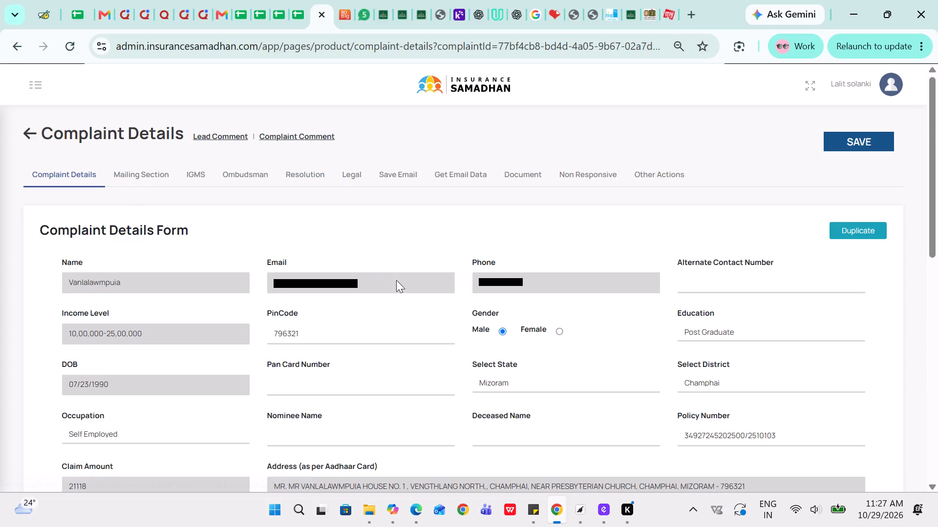
{"action": "left_click_drag", "start_coordinate": [397, 283], "coordinate": [214, 284]}
{"action": "left_click", "coordinate": [322, 254]}
{"action": "left_click_drag", "start_coordinate": [618, 283], "coordinate": [428, 283]}
{"action": "left_click", "coordinate": [509, 260]}
{"action": "left_click_drag", "start_coordinate": [587, 281], "coordinate": [369, 278]}
{"action": "left_click", "coordinate": [429, 245]}
{"action": "left_click", "coordinate": [493, 246]}
{"action": "left_click_drag", "start_coordinate": [564, 281], "coordinate": [398, 284]}
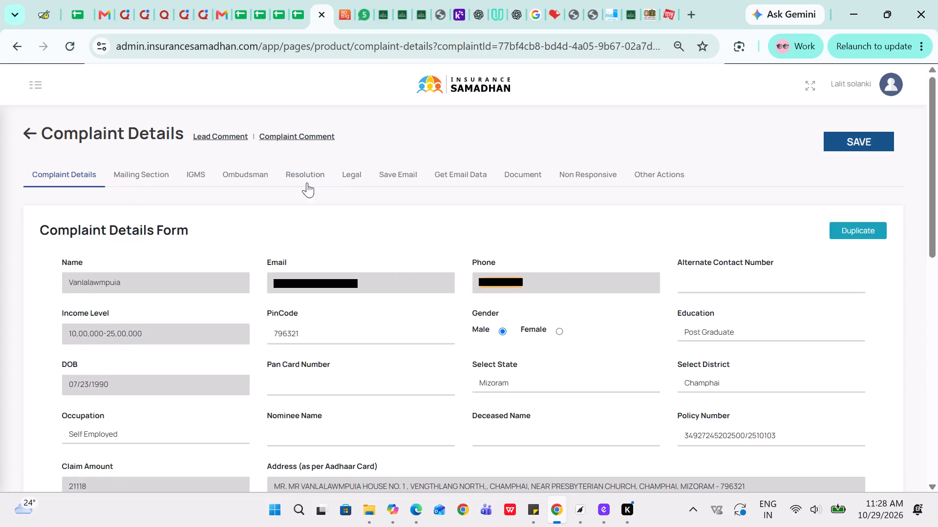
Open the complaint's Resolution section and check its Resolved Marked Date.
{"action": "left_click", "coordinate": [306, 182]}
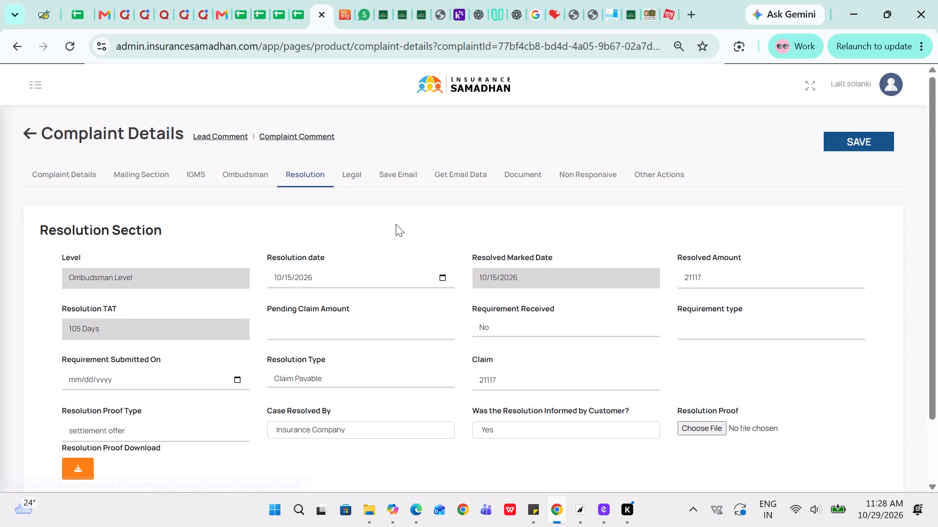
{"action": "left_click_drag", "start_coordinate": [534, 277], "coordinate": [441, 276]}
{"action": "left_click_drag", "start_coordinate": [556, 281], "coordinate": [549, 281]}
{"action": "left_click_drag", "start_coordinate": [549, 281], "coordinate": [432, 283]}
{"action": "left_click_drag", "start_coordinate": [467, 260], "coordinate": [577, 259]}
{"action": "left_click", "coordinate": [597, 261]}
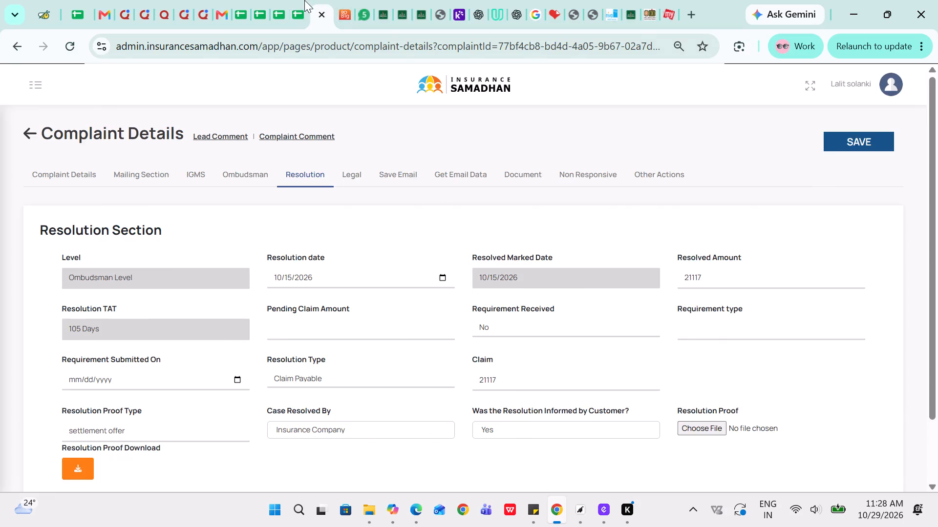
In the October 2026 resolved sheet, set the row 88 call status to "Not Recieved".
{"action": "left_click", "coordinate": [304, 0]}
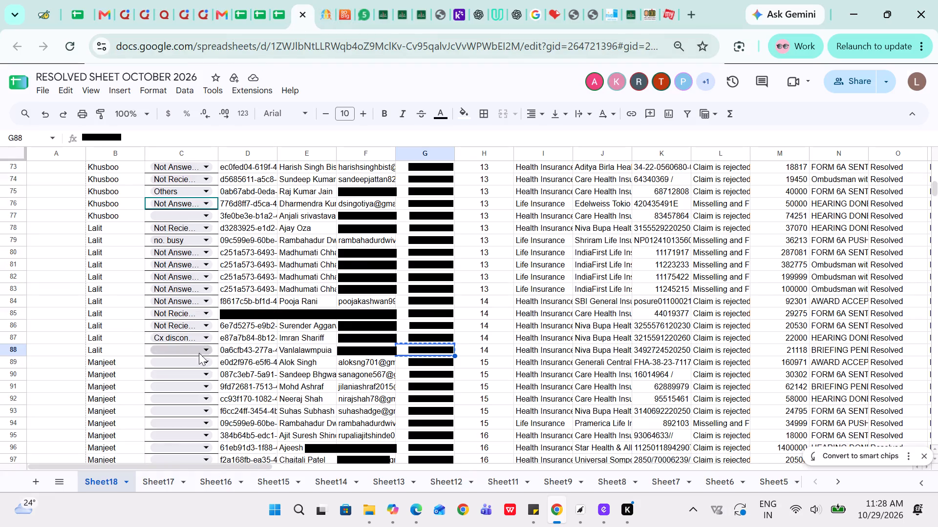
{"action": "left_click", "coordinate": [199, 353]}
{"action": "left_click", "coordinate": [188, 401]}
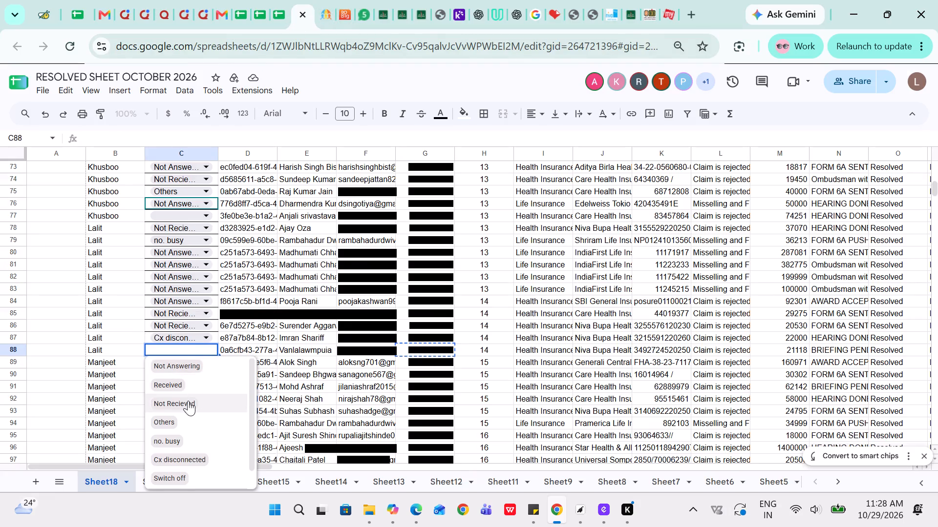
Back in the Insurance Samadhan complaint, recheck the registered email and phone, and the Resolved Marked Date in the Resolution section.
{"action": "left_click", "coordinate": [277, 0]}
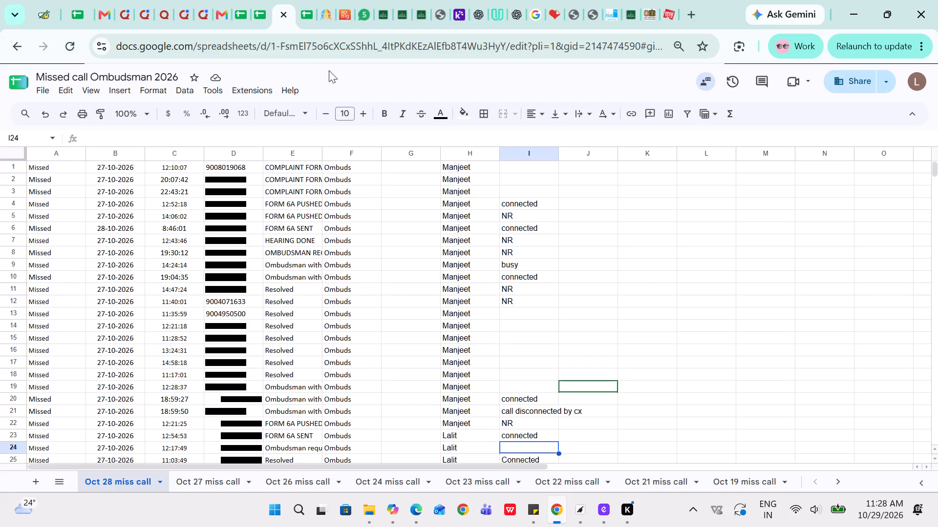
{"action": "left_click", "coordinate": [327, 0]}
{"action": "scroll", "coordinate": [368, 232], "scroll_direction": "up", "scroll_amount": 5}
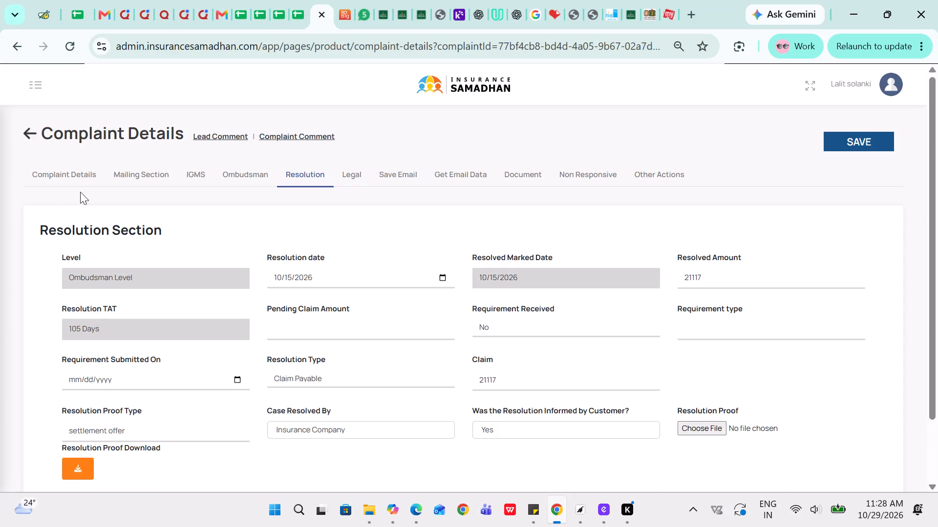
{"action": "left_click", "coordinate": [59, 175]}
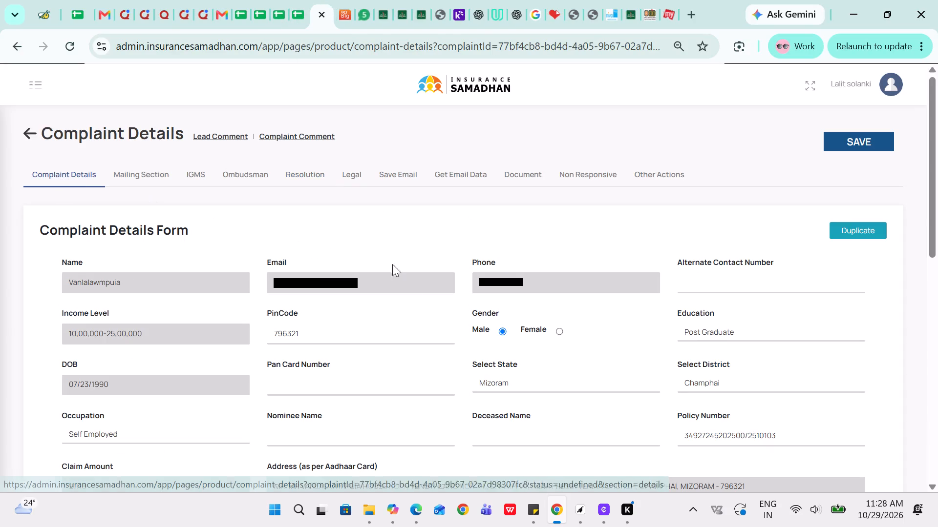
{"action": "left_click_drag", "start_coordinate": [420, 283], "coordinate": [228, 284]}
{"action": "left_click", "coordinate": [322, 259]}
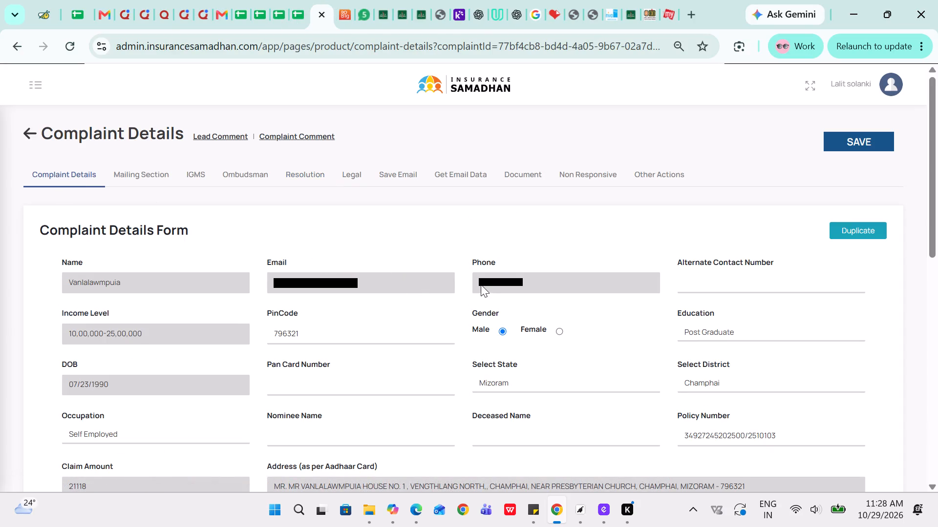
{"action": "left_click_drag", "start_coordinate": [475, 283], "coordinate": [598, 282]}
{"action": "left_click", "coordinate": [603, 282]}
{"action": "left_click", "coordinate": [309, 173]}
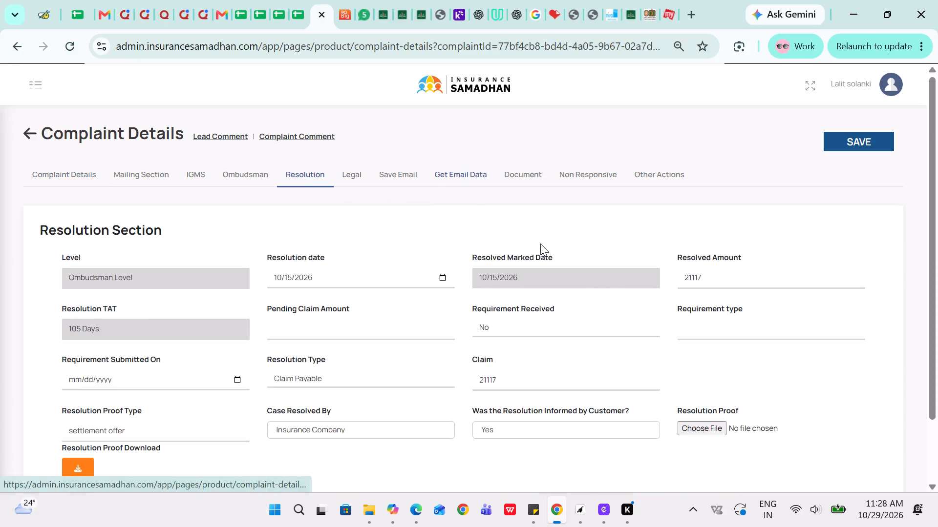
{"action": "left_click_drag", "start_coordinate": [579, 276], "coordinate": [427, 261]}
{"action": "left_click", "coordinate": [539, 254]}
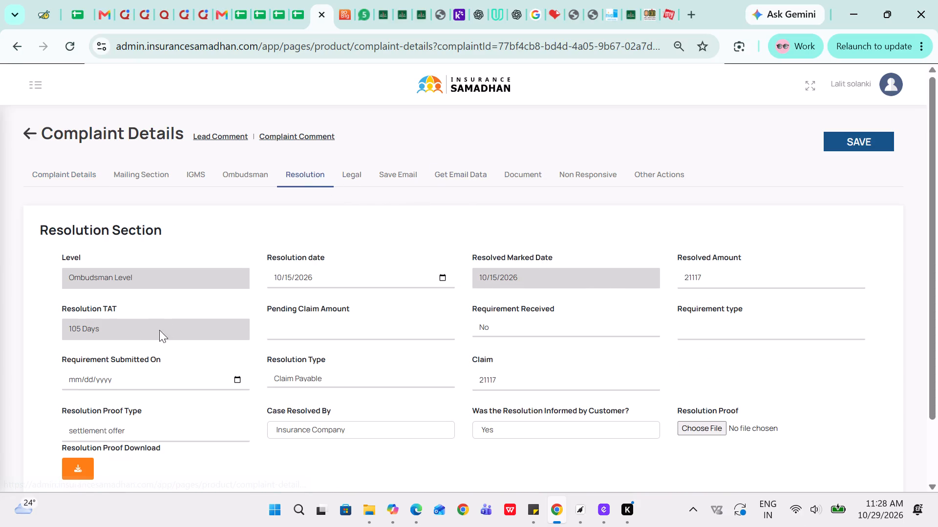
Open the complaint's resolution proof document and examine the Insurance Ombudsman office's contact details in the forwarded email.
{"action": "left_click", "coordinate": [74, 466]}
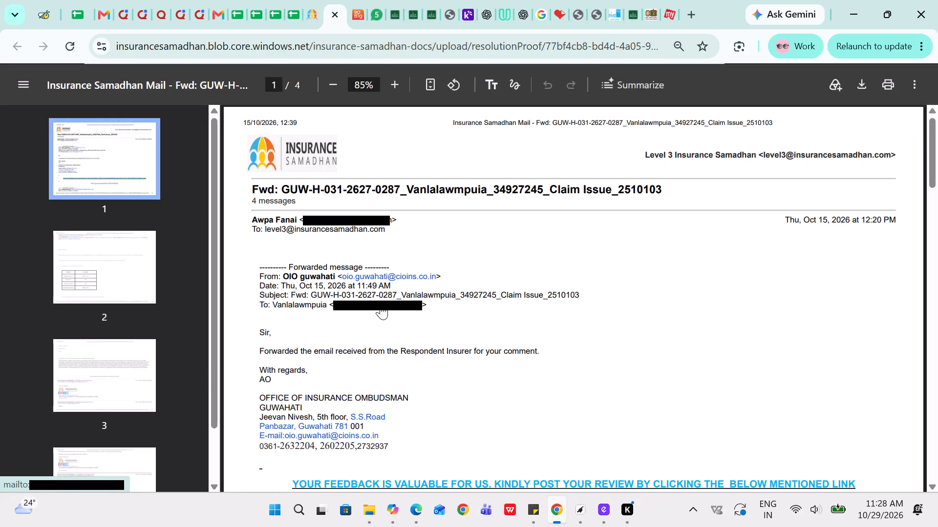
{"action": "left_click_drag", "start_coordinate": [400, 445], "coordinate": [285, 434]}
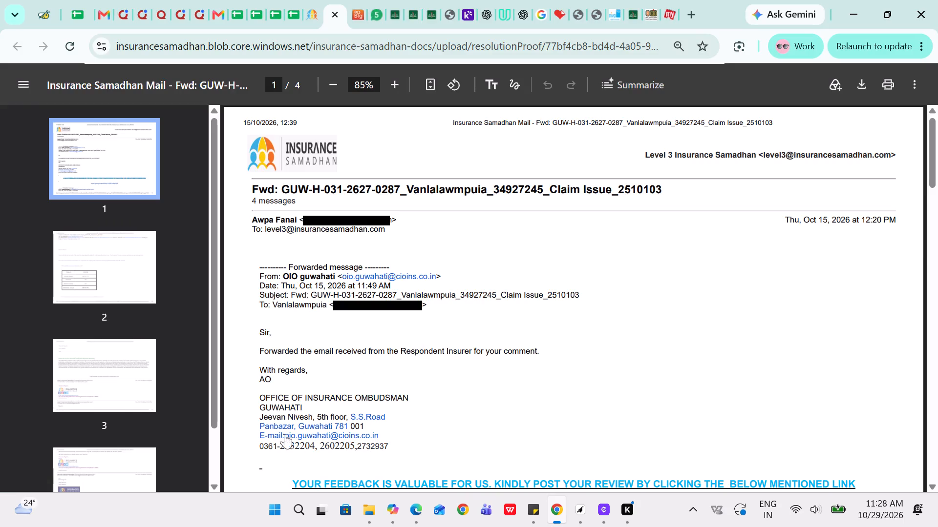
{"action": "left_click_drag", "start_coordinate": [285, 434], "coordinate": [245, 377]}
Read through the forwarded email in the resolution proof, including the insurer's settlement terms and payable amount chart for the claim.
{"action": "left_click_drag", "start_coordinate": [392, 446], "coordinate": [280, 343]}
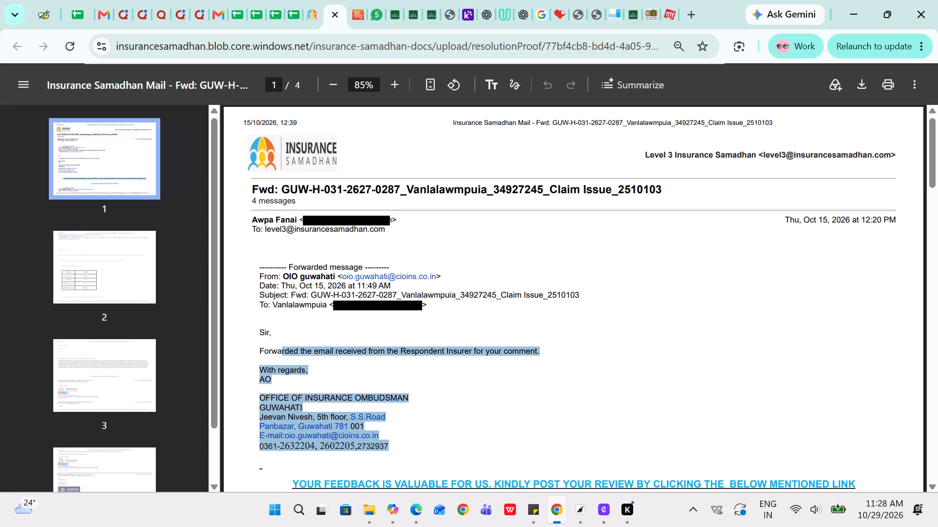
{"action": "left_click_drag", "start_coordinate": [280, 343], "coordinate": [280, 343]}
{"action": "scroll", "coordinate": [516, 351], "scroll_direction": "down", "scroll_amount": 2}
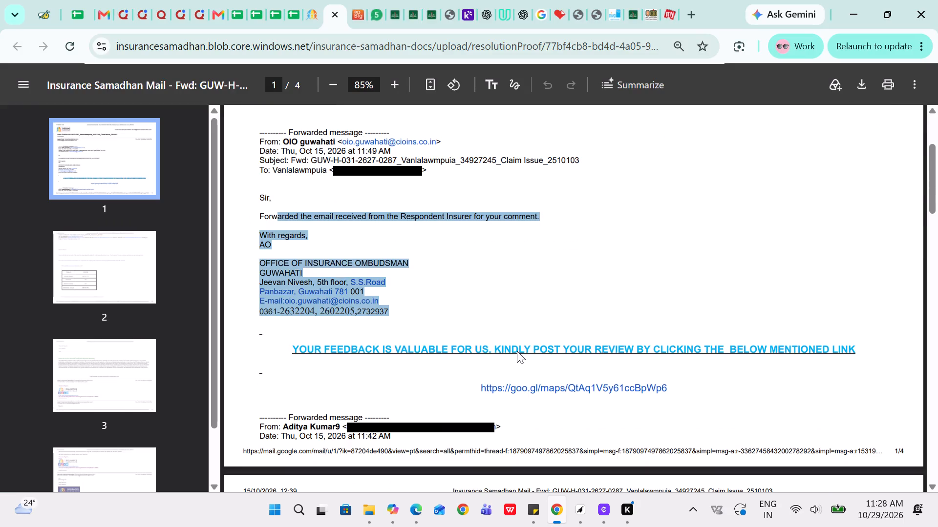
{"action": "scroll", "coordinate": [517, 351], "scroll_direction": "down", "scroll_amount": 3}
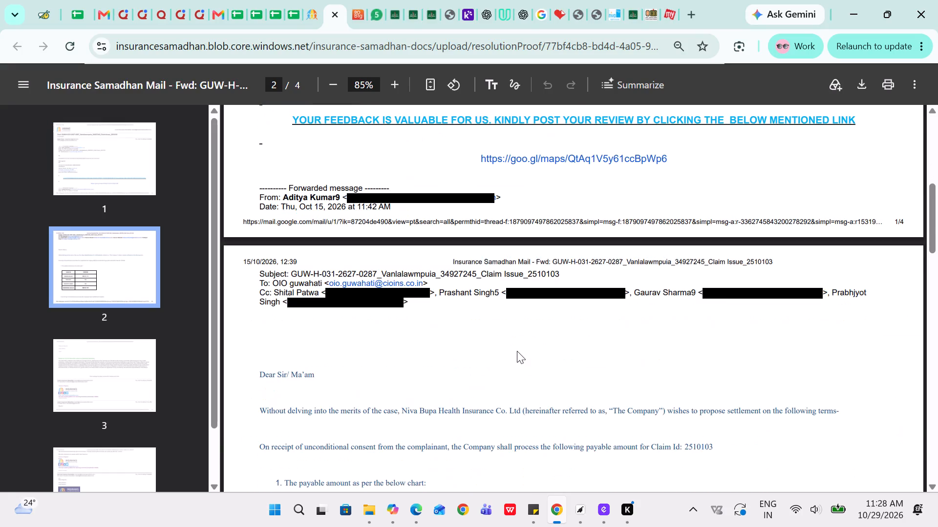
{"action": "scroll", "coordinate": [517, 351], "scroll_direction": "down", "scroll_amount": 4}
{"action": "scroll", "coordinate": [564, 342], "scroll_direction": "up", "scroll_amount": 2}
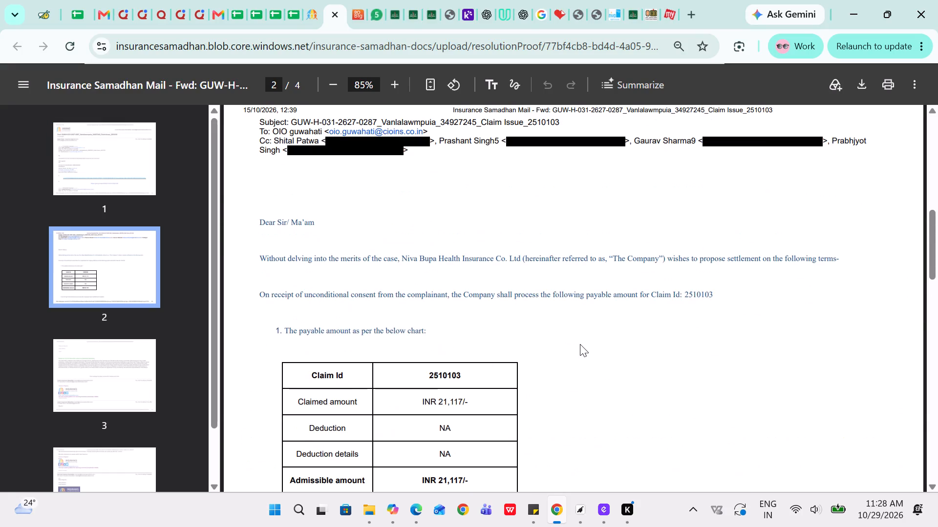
Back in the complaint, review the complaint comment log and add a new comment reading "Amount not received.".
{"action": "left_click", "coordinate": [312, 0]}
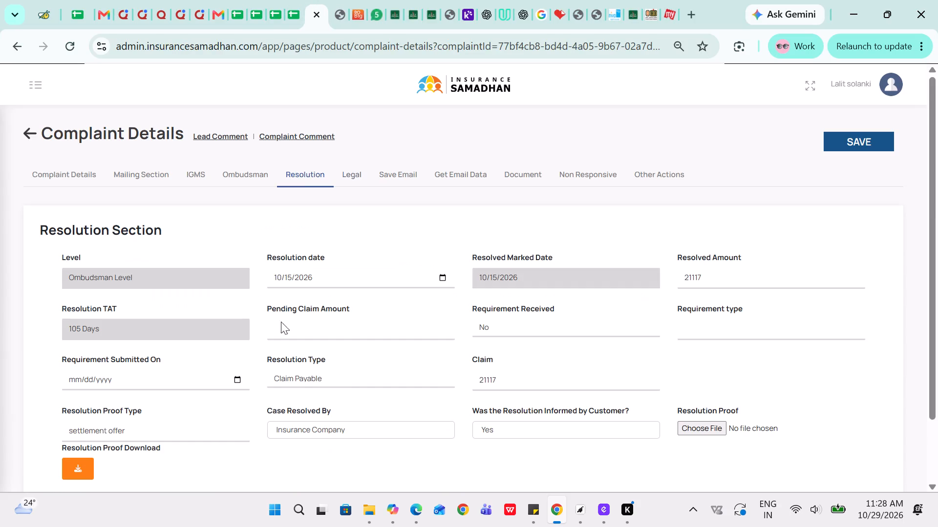
{"action": "left_click", "coordinate": [303, 139]}
{"action": "scroll", "coordinate": [507, 350], "scroll_direction": "down", "scroll_amount": 7}
{"action": "scroll", "coordinate": [519, 366], "scroll_direction": "up", "scroll_amount": 1}
{"action": "scroll", "coordinate": [519, 371], "scroll_direction": "down", "scroll_amount": 1}
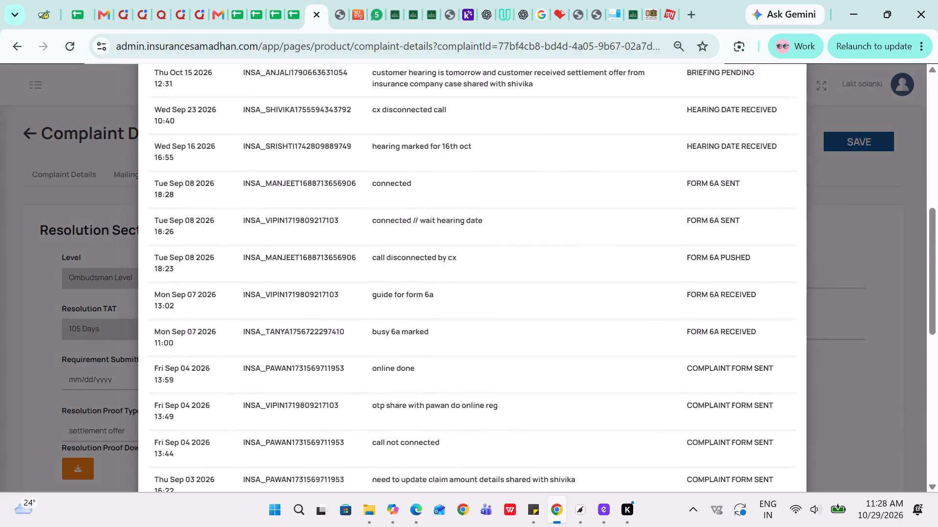
{"action": "scroll", "coordinate": [514, 439], "scroll_direction": "down", "scroll_amount": 12}
{"action": "left_click", "coordinate": [514, 458]}
{"action": "left_click", "coordinate": [495, 334]}
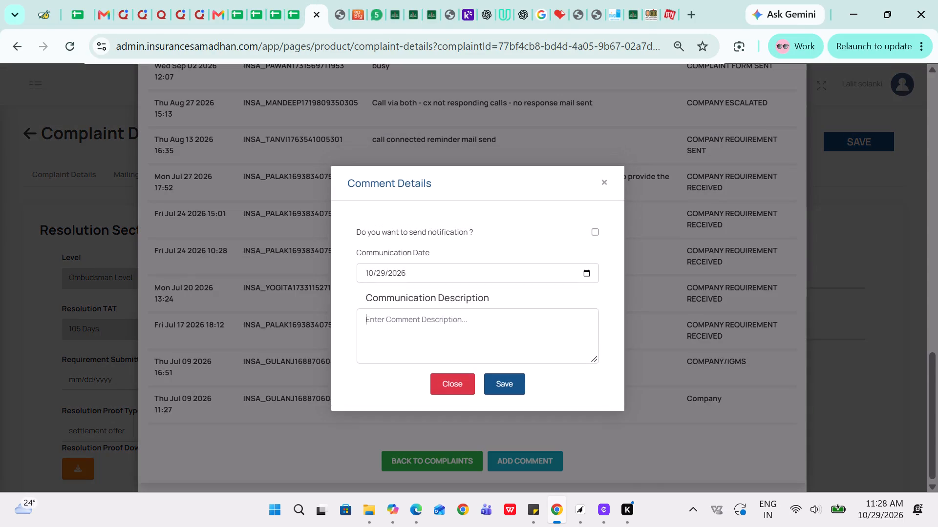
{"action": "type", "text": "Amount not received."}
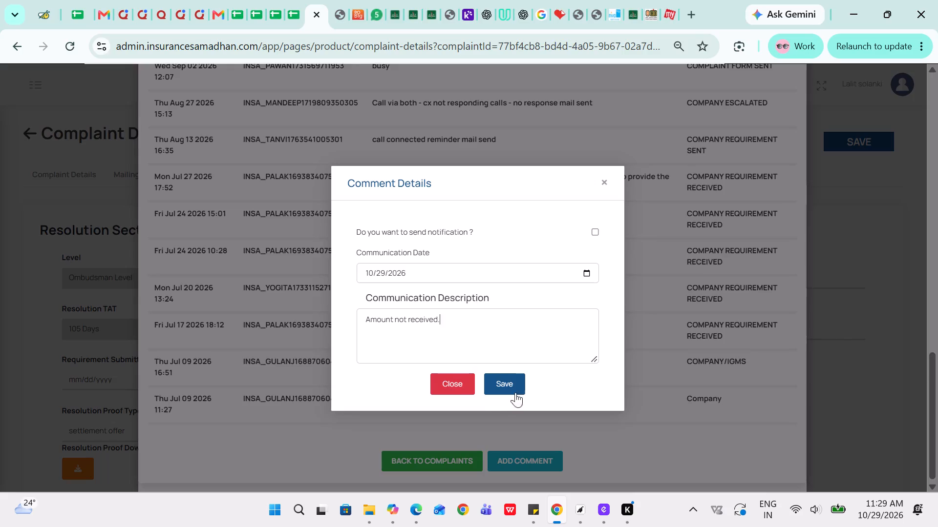
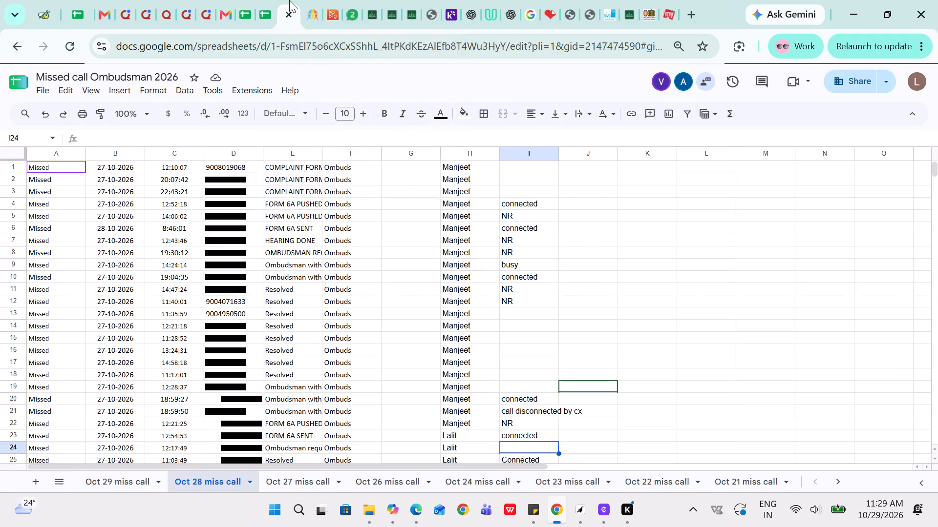
In the Missed call Ombudsman 2026 spreadsheet, check the Oct 28 and Oct 29 miss call sheets for entries, ending on Oct 28.
{"action": "scroll", "coordinate": [365, 215], "scroll_direction": "down", "scroll_amount": 1}
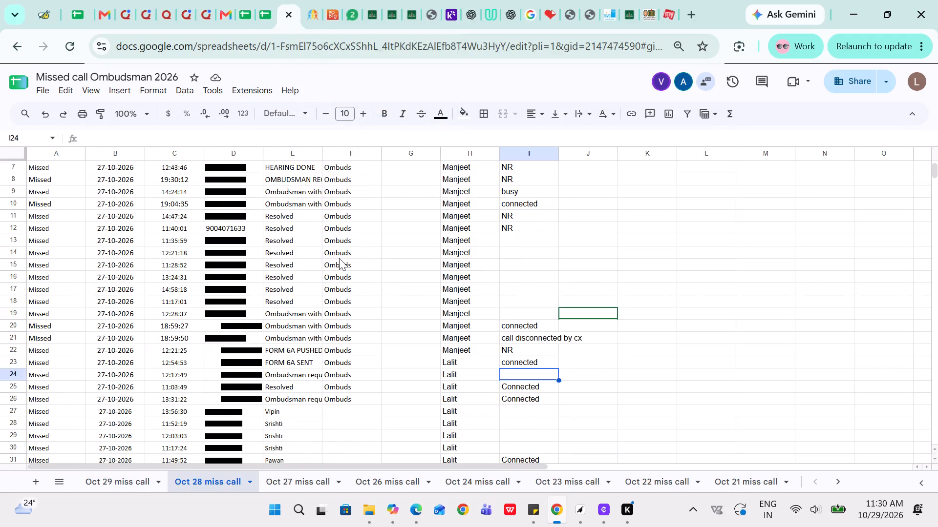
{"action": "left_click", "coordinate": [110, 484]}
{"action": "scroll", "coordinate": [398, 333], "scroll_direction": "down", "scroll_amount": 1}
{"action": "scroll", "coordinate": [398, 333], "scroll_direction": "up", "scroll_amount": 5}
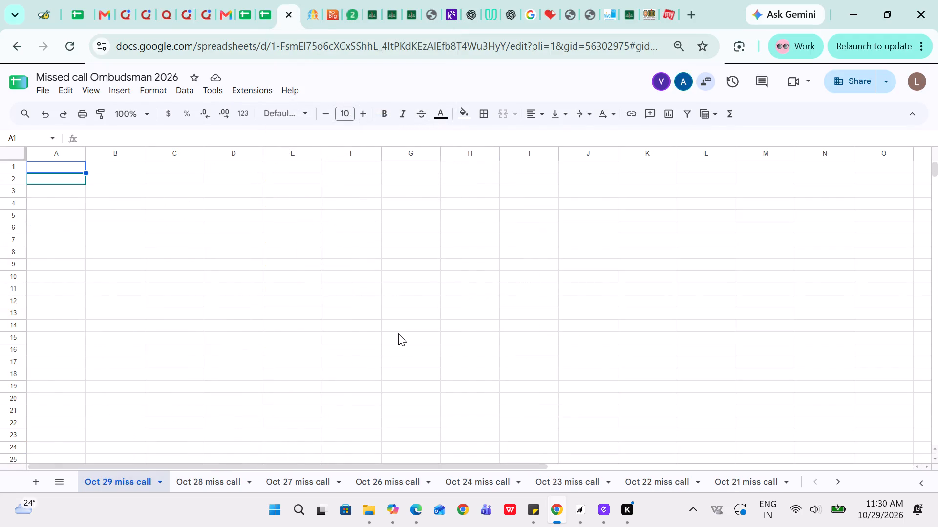
{"action": "scroll", "coordinate": [398, 333], "scroll_direction": "up", "scroll_amount": 5}
{"action": "left_click", "coordinate": [215, 479]}
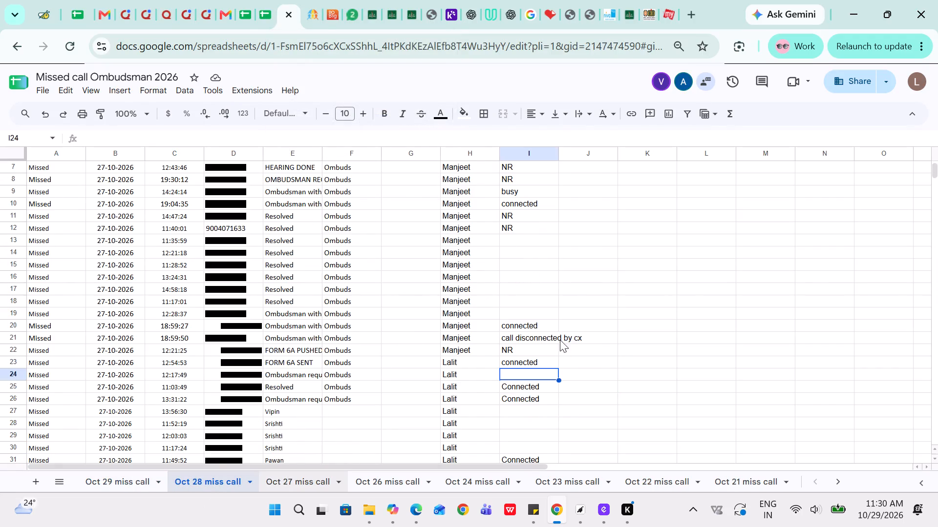
Check the pending row 24 entry in the Oct 28 miss call sheet, and look at the matching complaint's comments in Insurance Samadhan.
{"action": "scroll", "coordinate": [551, 366], "scroll_direction": "up", "scroll_amount": 4}
{"action": "scroll", "coordinate": [551, 366], "scroll_direction": "down", "scroll_amount": 5}
{"action": "scroll", "coordinate": [551, 366], "scroll_direction": "up", "scroll_amount": 2}
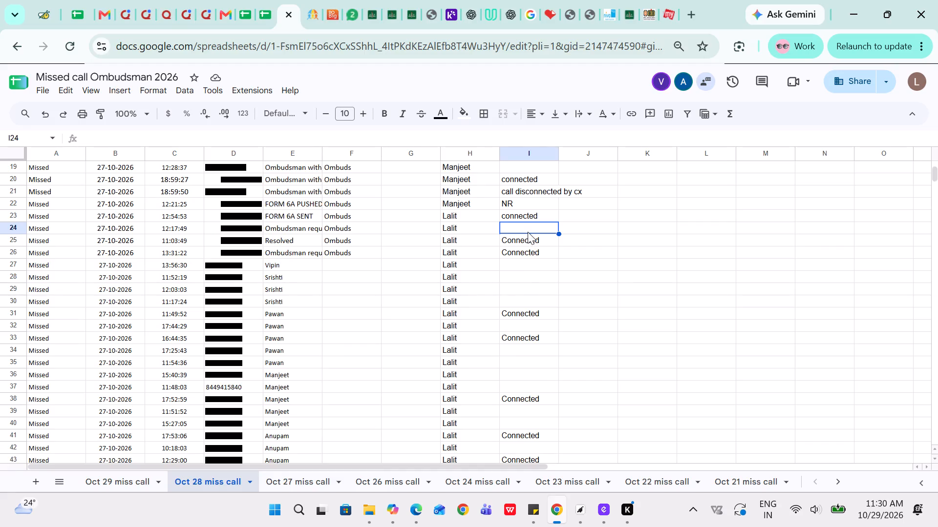
{"action": "left_click", "coordinate": [527, 265]}
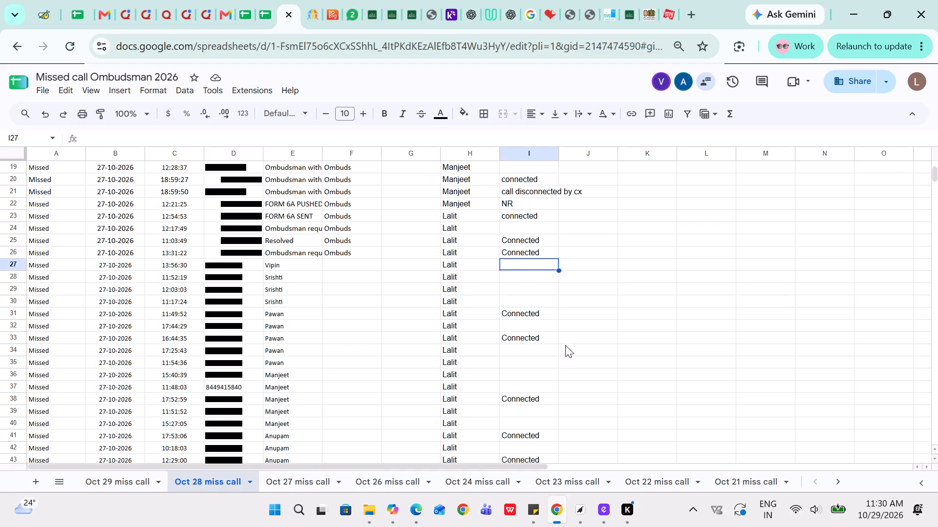
{"action": "left_click", "coordinate": [526, 223]}
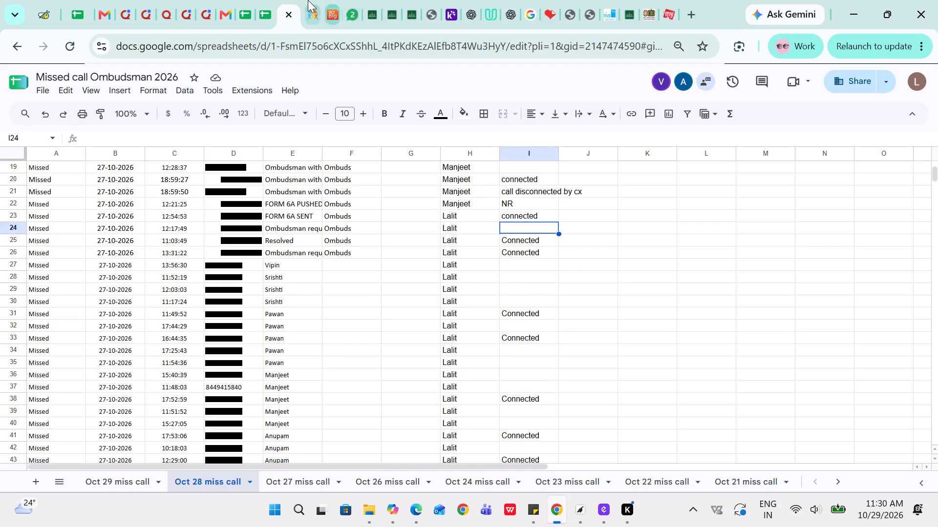
{"action": "left_click", "coordinate": [308, 0]}
{"action": "left_click", "coordinate": [671, 330]}
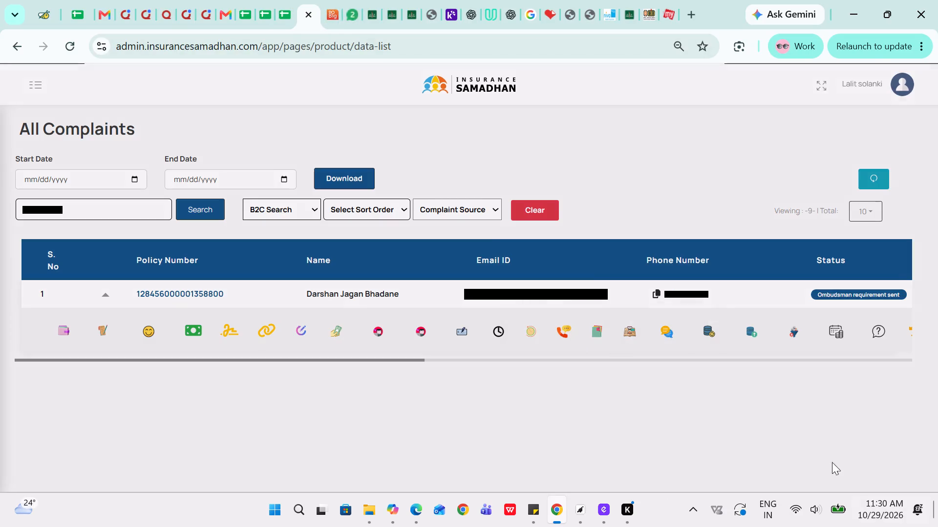
{"action": "left_click", "coordinate": [378, 89]}
Call the complainant through Smartflo using the phone number from the Insurance Samadhan complaint, and return to the complaint list.
{"action": "left_click", "coordinate": [659, 292]}
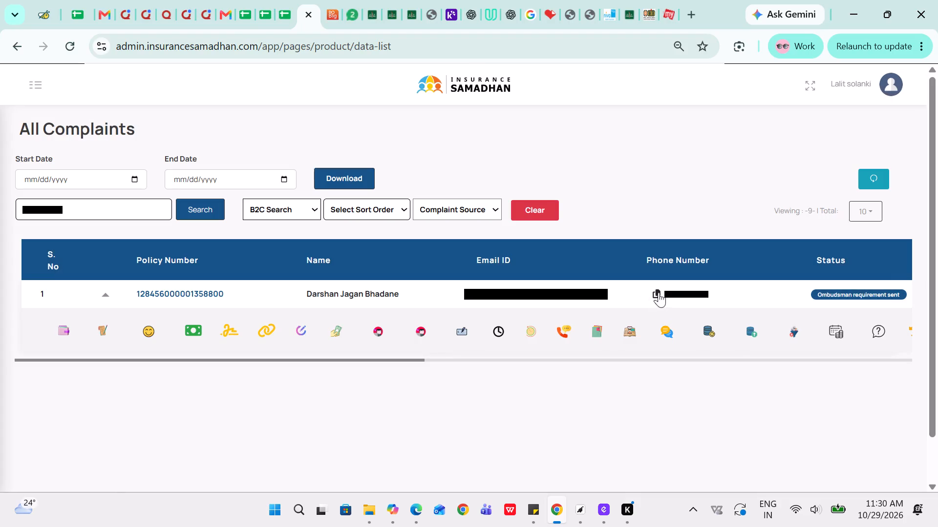
{"action": "left_click", "coordinate": [327, 0]}
{"action": "double_click", "coordinate": [418, 158]}
{"action": "key", "text": "ctrl+v"}
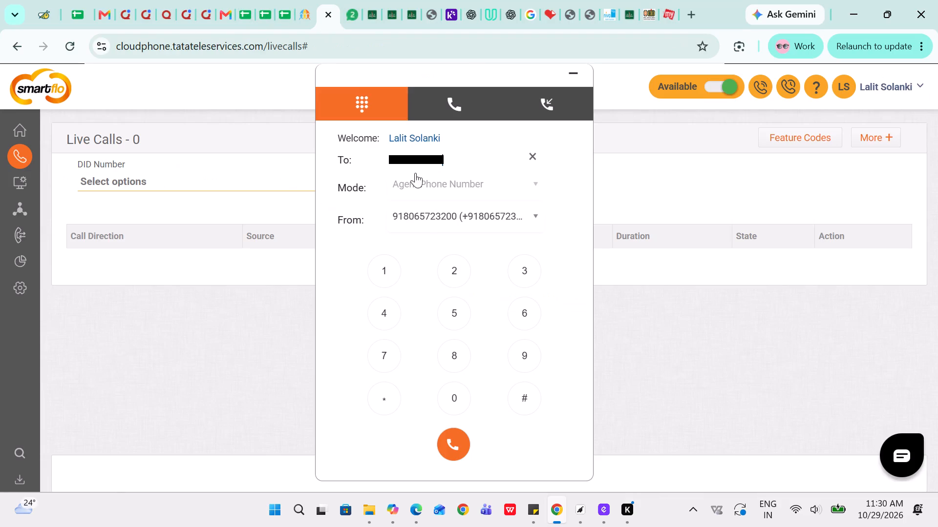
{"action": "left_click", "coordinate": [460, 441]}
{"action": "left_click", "coordinate": [306, 0]}
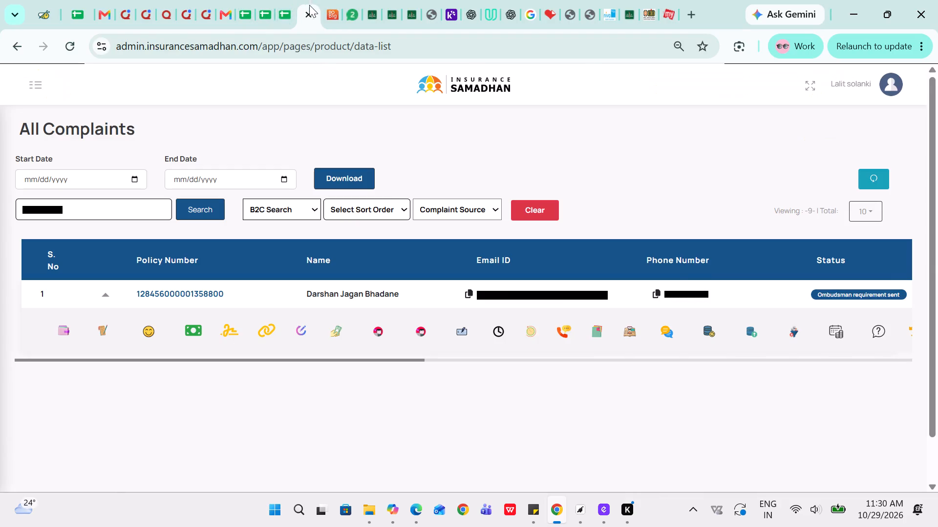
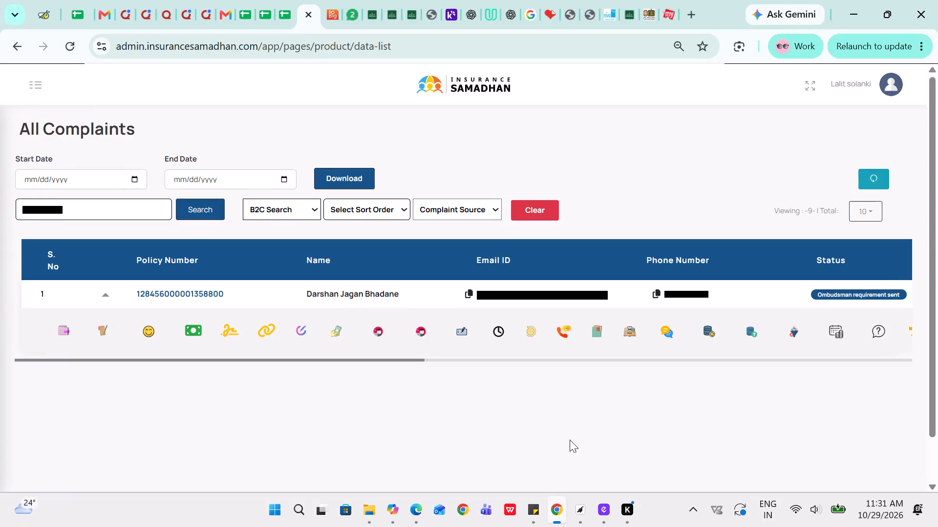
Check the communication list of the complaint with status Ombudsman requirement sent.
{"action": "left_click", "coordinate": [567, 437]}
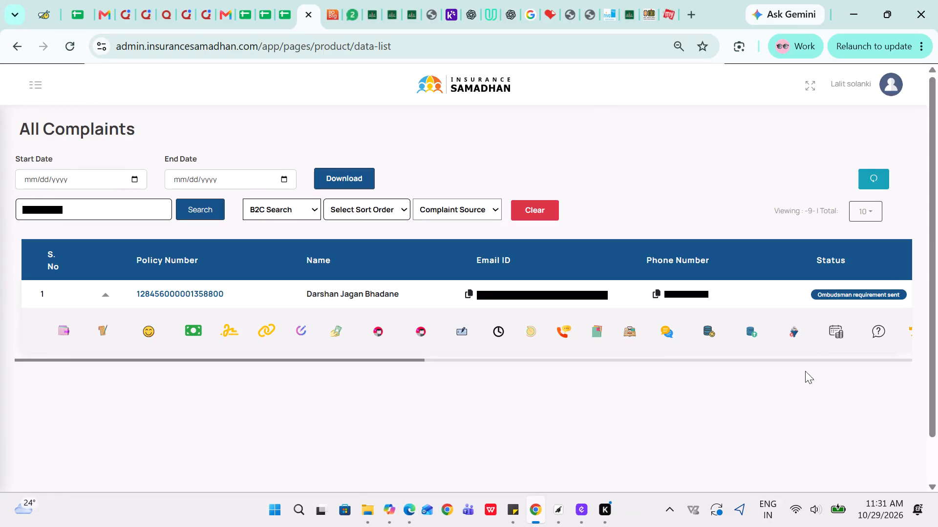
{"action": "left_click", "coordinate": [674, 330]}
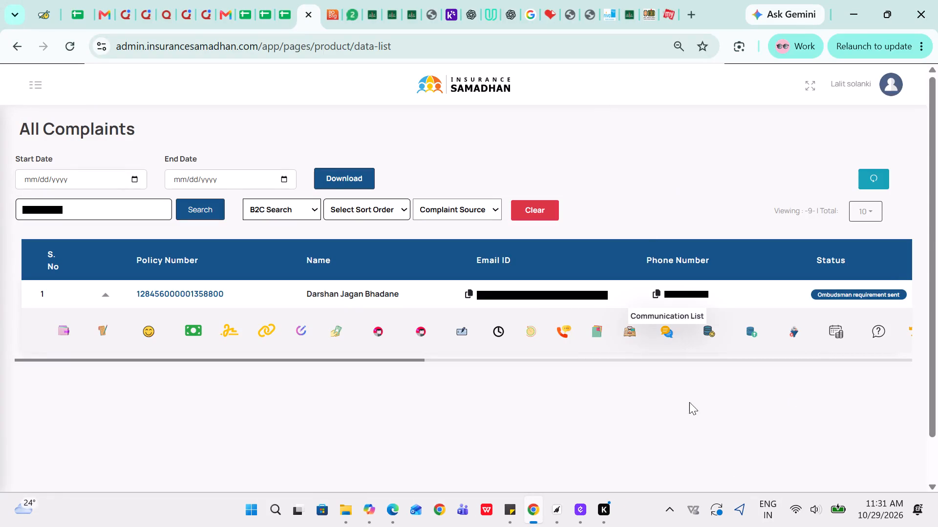
{"action": "left_click", "coordinate": [358, 126]}
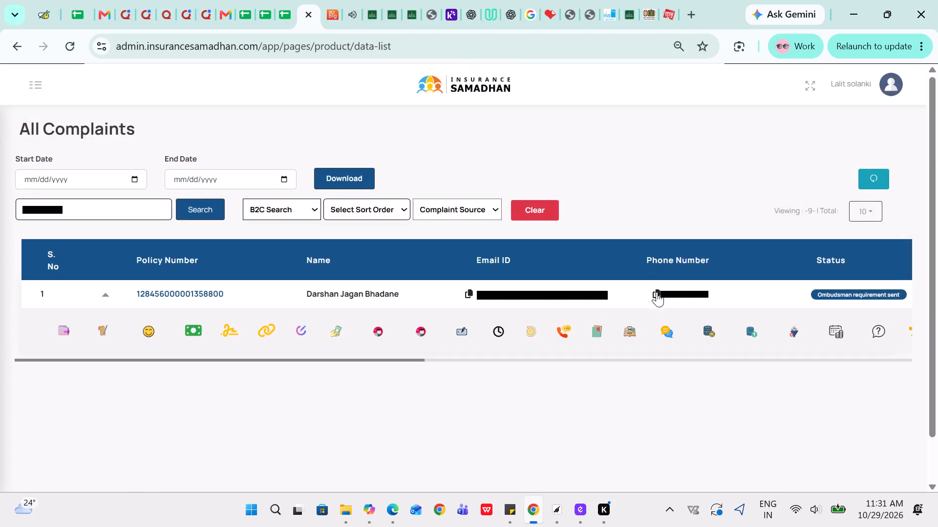
Copy the complainant's phone number from the complaint and call it again through the Smartflo dialer.
{"action": "left_click", "coordinate": [658, 290]}
{"action": "left_click", "coordinate": [327, 0]}
{"action": "double_click", "coordinate": [424, 156]}
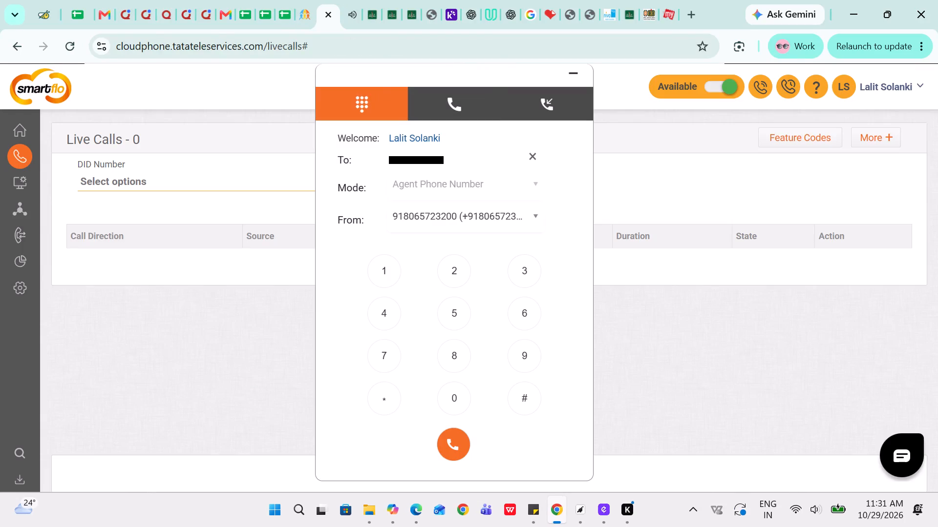
{"action": "key", "text": "ctrl+v"}
{"action": "left_click", "coordinate": [456, 444]}
{"action": "left_click", "coordinate": [878, 409]}
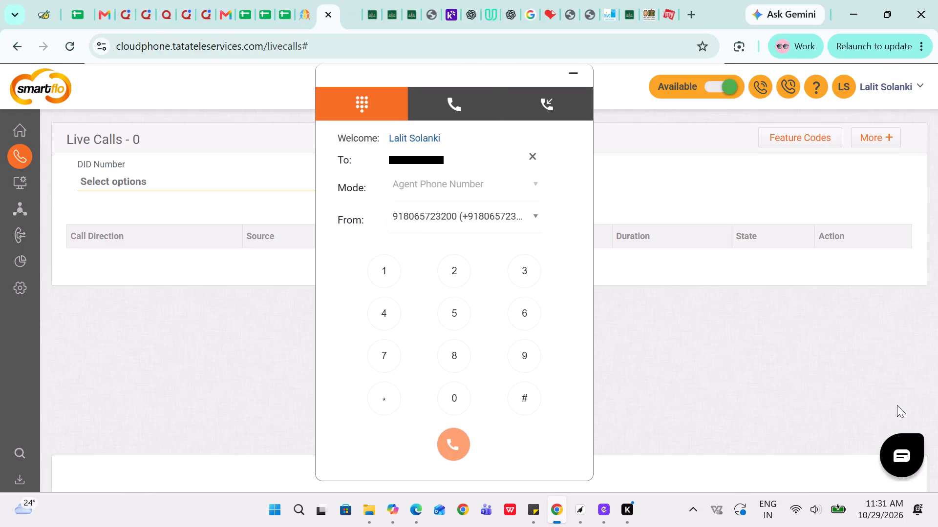
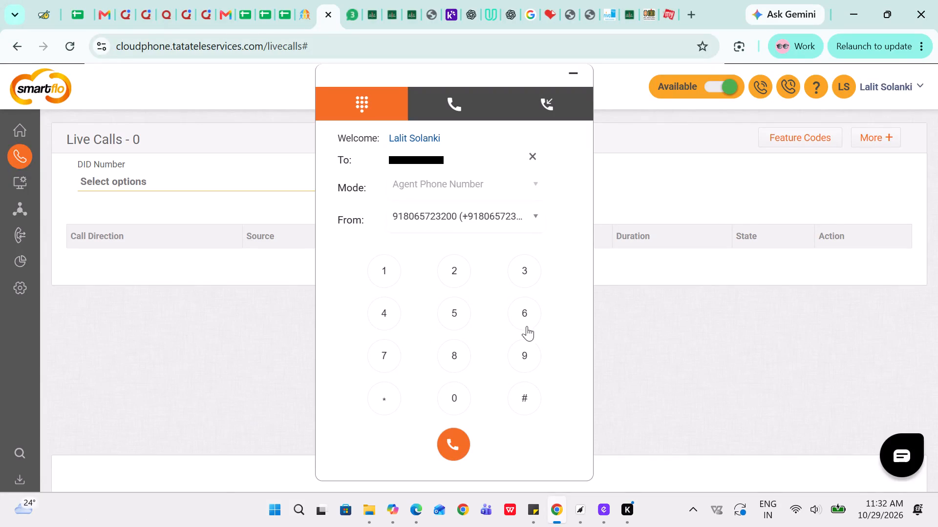
Return to the Insurance Samadhan complaint with status Ombudsman requirement sent and review its complaint communication log.
{"action": "left_click", "coordinate": [715, 353]}
{"action": "left_click", "coordinate": [304, 0]}
{"action": "left_click", "coordinate": [562, 454]}
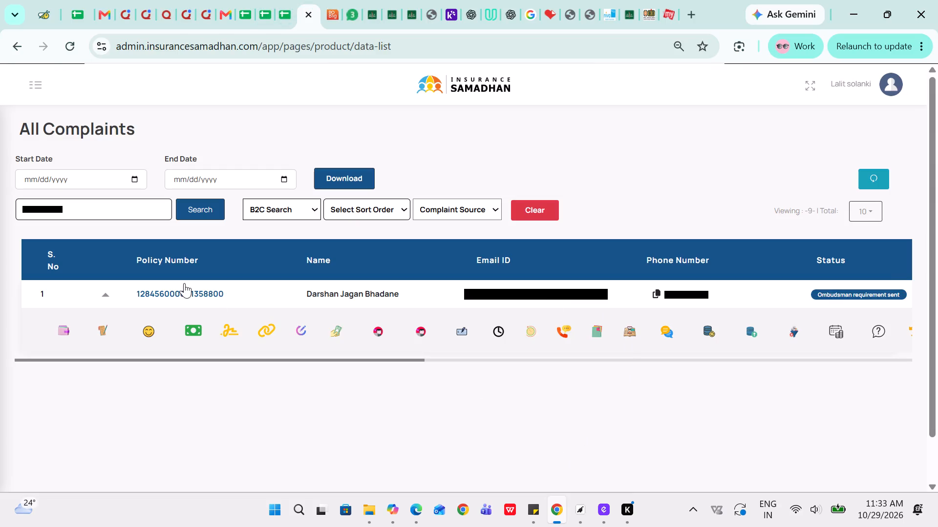
{"action": "left_click", "coordinate": [104, 298]}
{"action": "left_click", "coordinate": [552, 420]}
{"action": "left_click", "coordinate": [628, 295]}
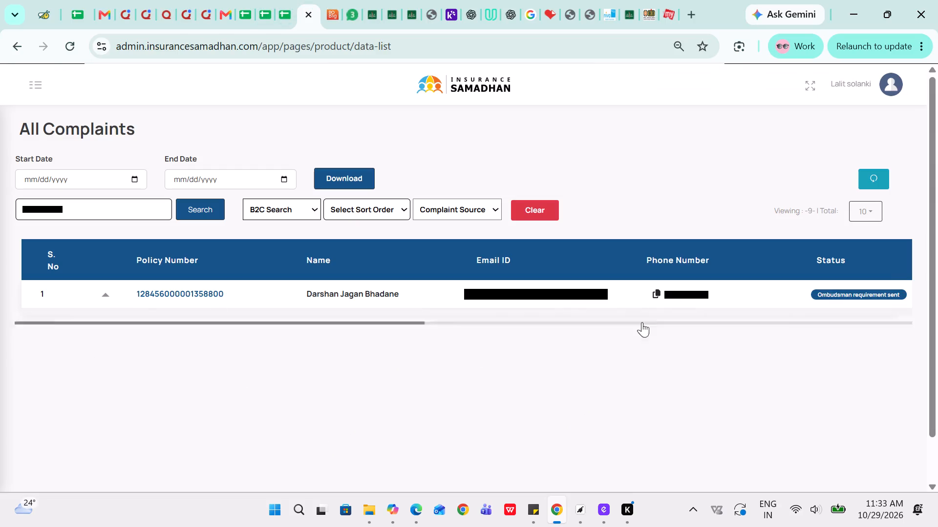
{"action": "left_click", "coordinate": [670, 333]}
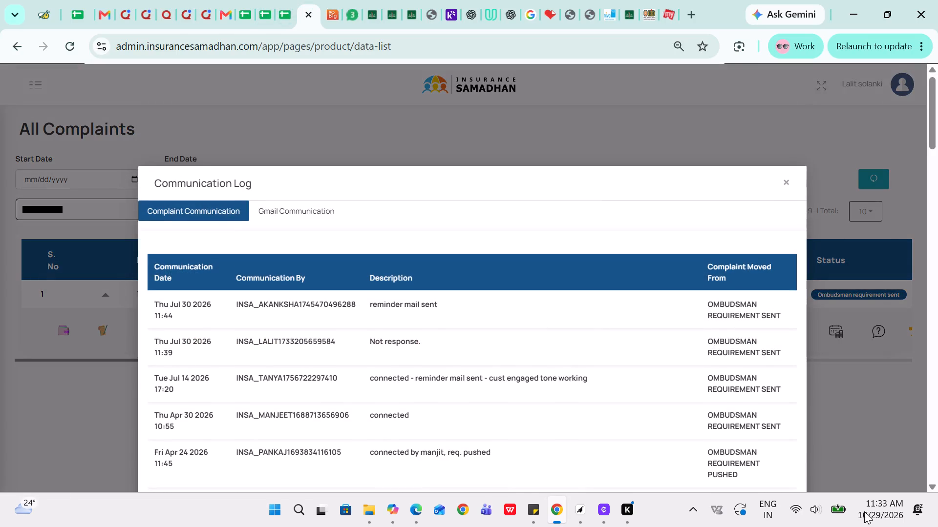
Switch back to the Smartflo dialer with the complainant's number entered.
{"action": "left_click", "coordinate": [325, 0]}
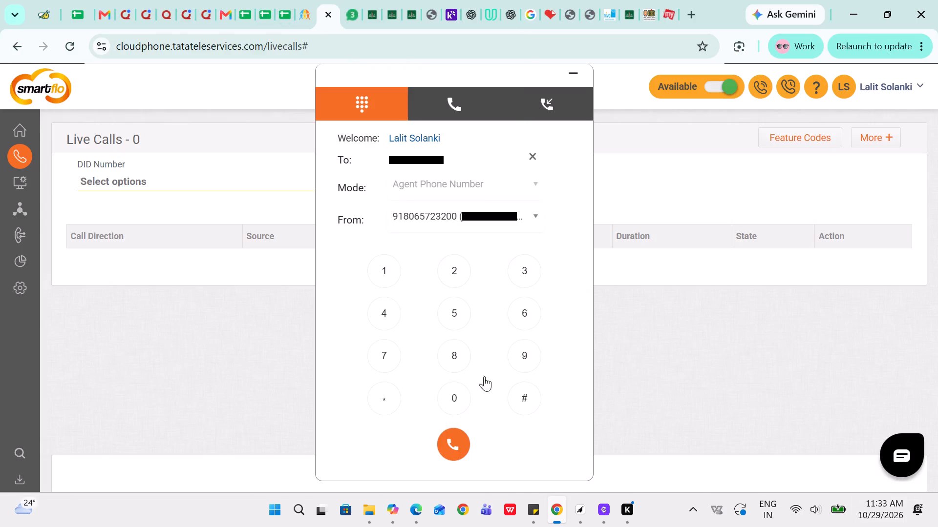
Call the complainant's entered number through the Smartflo dialer.
{"action": "left_click", "coordinate": [453, 447]}
{"action": "double_click", "coordinate": [767, 368]}
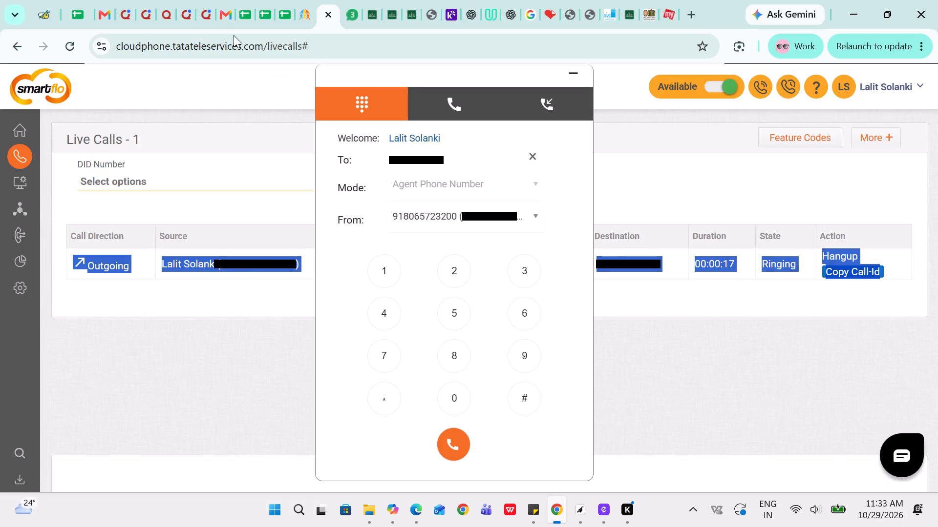
{"action": "left_click_drag", "start_coordinate": [735, 374], "coordinate": [731, 372]}
{"action": "left_click", "coordinate": [737, 428]}
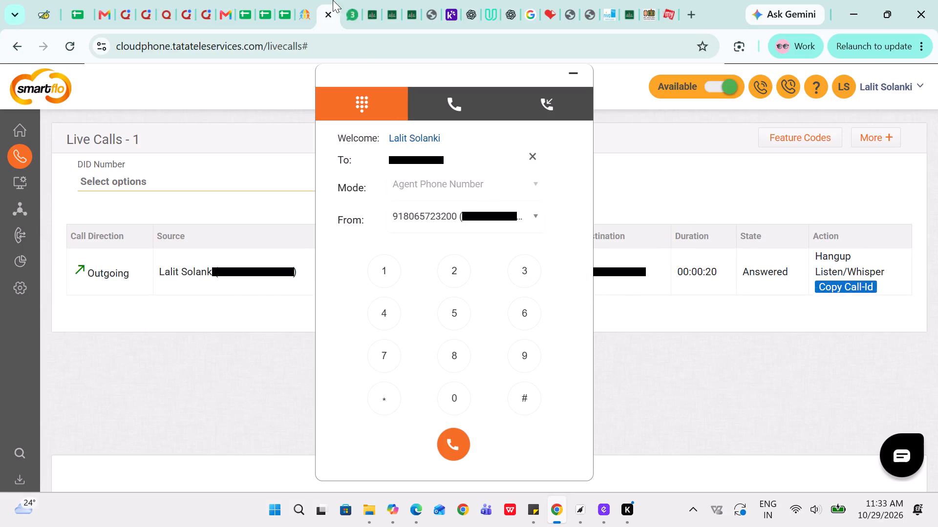
Return to the Insurance Samadhan complaint with status Ombudsman requirement sent and review its dated status history.
{"action": "left_click", "coordinate": [297, 0]}
{"action": "left_click", "coordinate": [334, 101]}
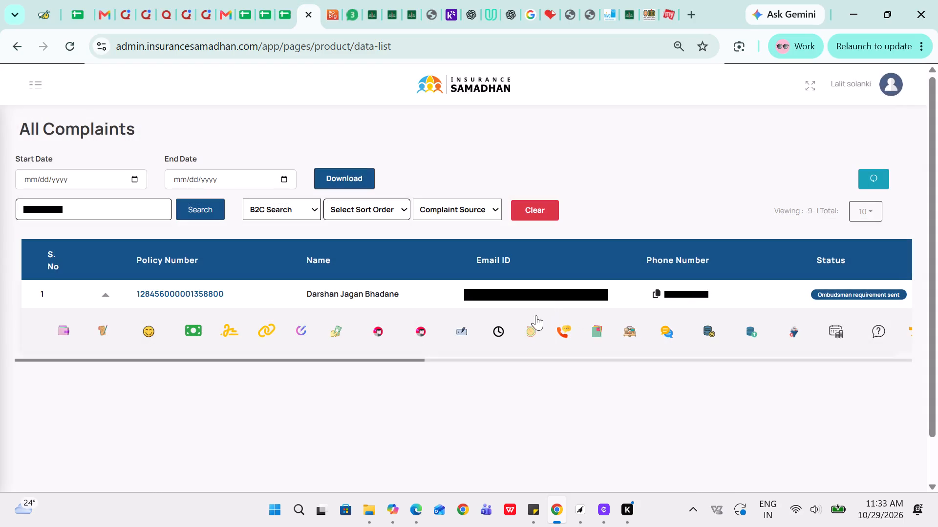
{"action": "left_click", "coordinate": [528, 328]}
{"action": "scroll", "coordinate": [551, 348], "scroll_direction": "down", "scroll_amount": 10}
{"action": "scroll", "coordinate": [548, 354], "scroll_direction": "up", "scroll_amount": 1}
{"action": "scroll", "coordinate": [548, 354], "scroll_direction": "down", "scroll_amount": 1}
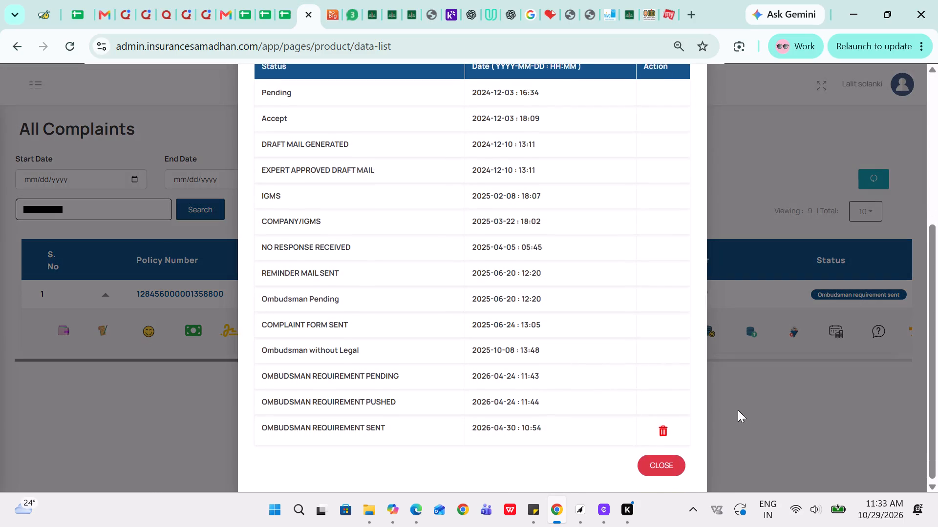
{"action": "left_click", "coordinate": [780, 406]}
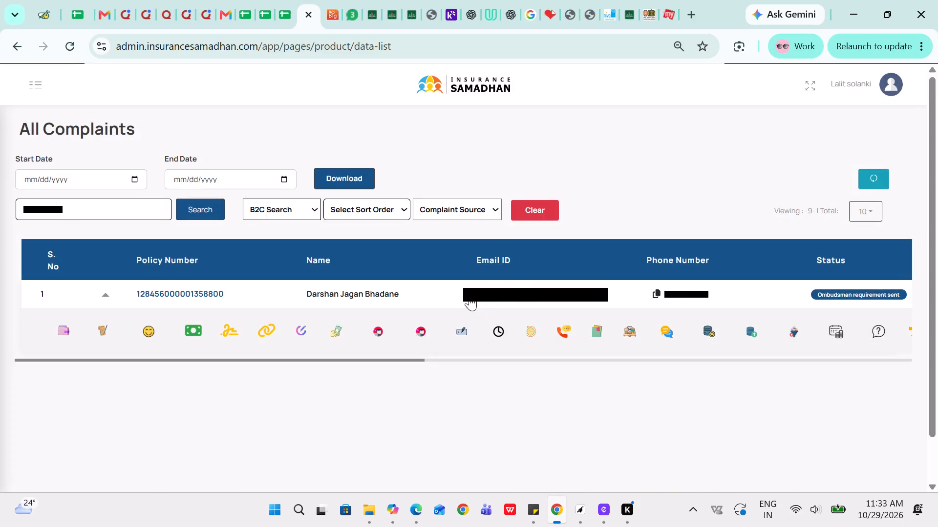
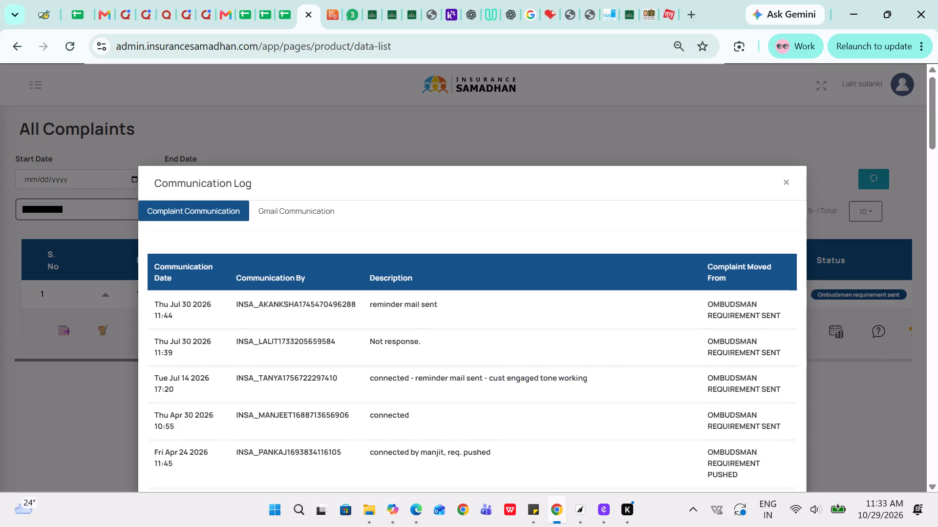
Finish reviewing the complaint's communication log and close it.
{"action": "scroll", "coordinate": [574, 372], "scroll_direction": "down", "scroll_amount": 2}
{"action": "scroll", "coordinate": [544, 321], "scroll_direction": "up", "scroll_amount": 10}
{"action": "left_click", "coordinate": [233, 99]}
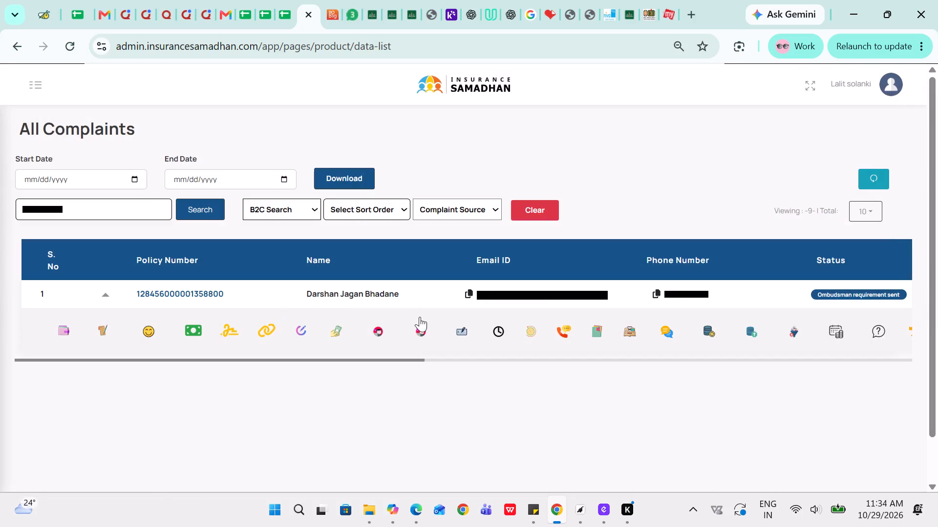
{"action": "left_click", "coordinate": [199, 293]}
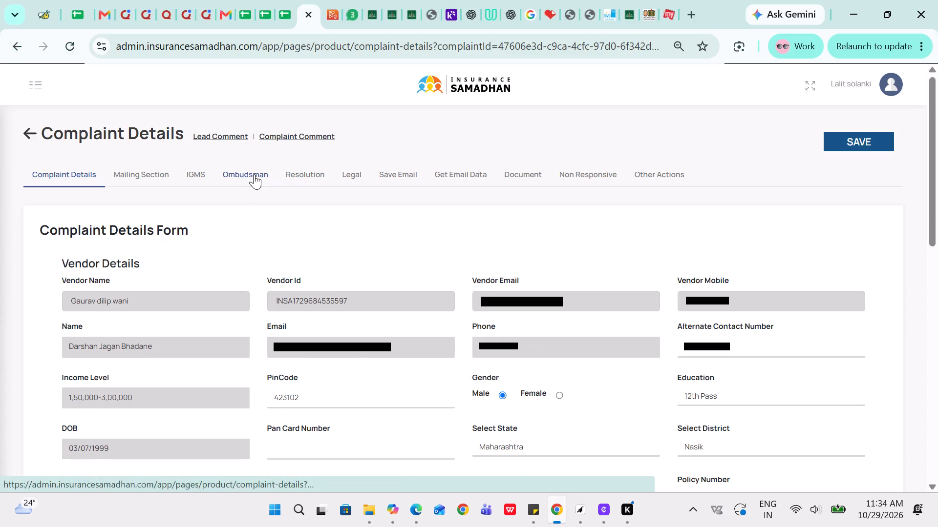
{"action": "left_click", "coordinate": [257, 174]}
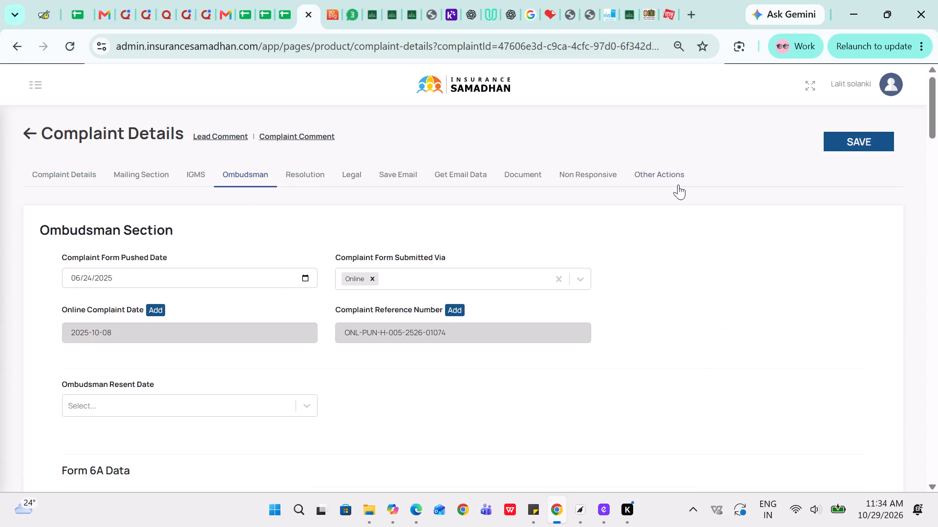
Generate the Form 6A reminder mail for this complaint, check its text, and send it to the Pune Ombudsman office.
{"action": "left_click", "coordinate": [678, 183]}
{"action": "scroll", "coordinate": [362, 176], "scroll_direction": "down", "scroll_amount": 2}
{"action": "scroll", "coordinate": [358, 178], "scroll_direction": "up", "scroll_amount": 1}
{"action": "scroll", "coordinate": [166, 302], "scroll_direction": "down", "scroll_amount": 3}
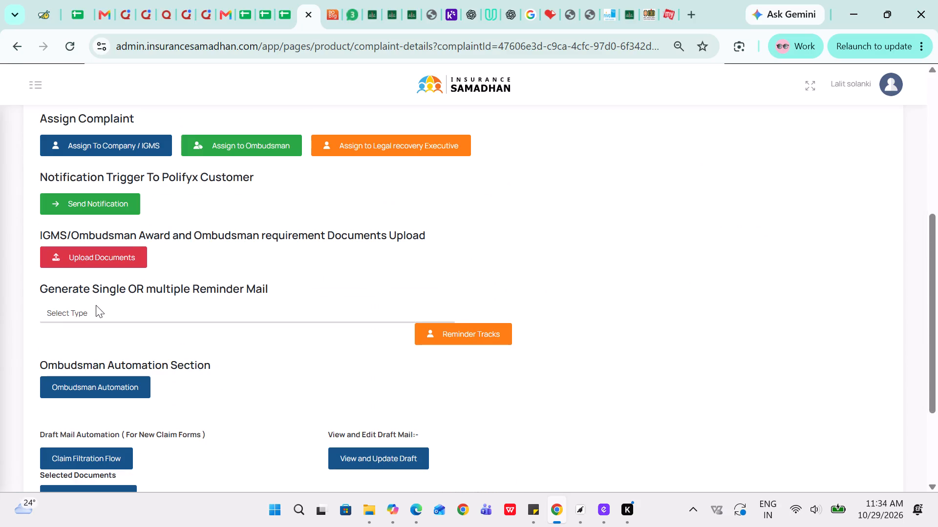
{"action": "left_click", "coordinate": [96, 305]}
{"action": "left_click", "coordinate": [115, 346]}
{"action": "scroll", "coordinate": [448, 239], "scroll_direction": "down", "scroll_amount": 4}
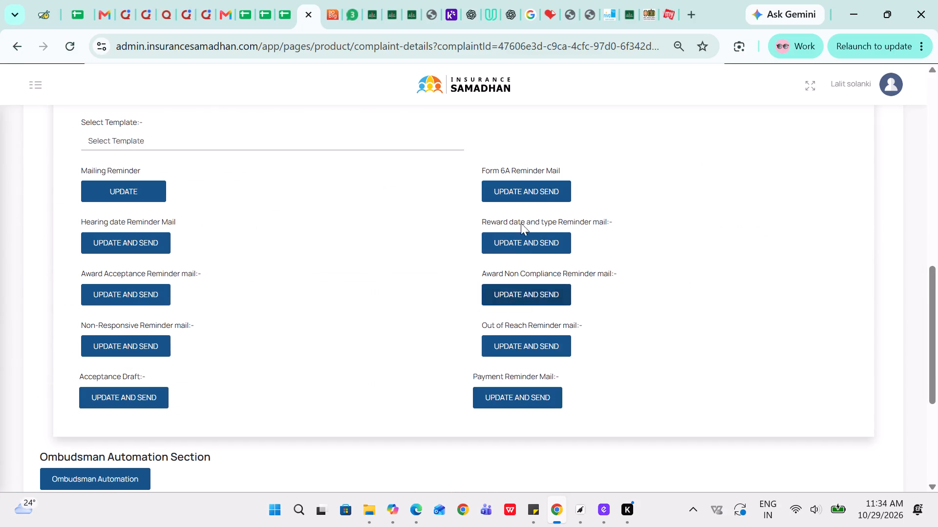
{"action": "left_click", "coordinate": [542, 193]}
{"action": "scroll", "coordinate": [451, 181], "scroll_direction": "down", "scroll_amount": 8}
{"action": "scroll", "coordinate": [508, 273], "scroll_direction": "up", "scroll_amount": 1}
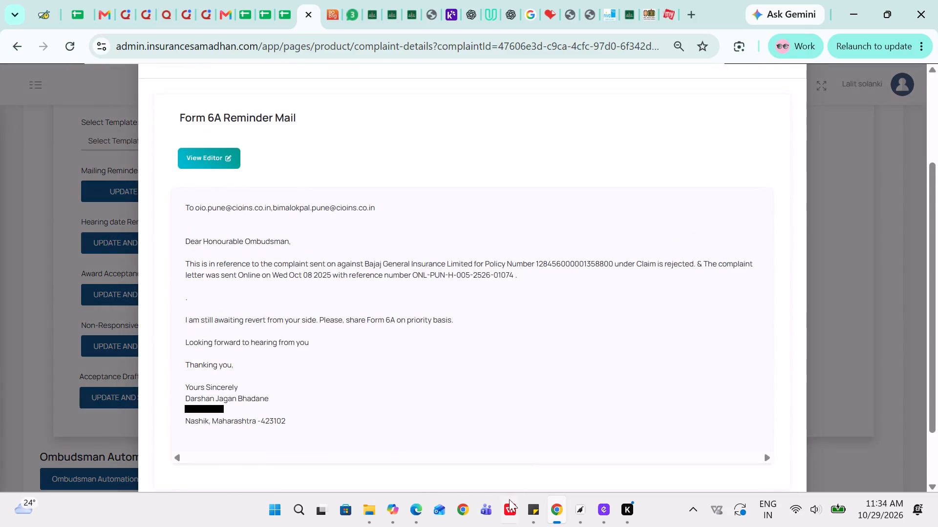
{"action": "scroll", "coordinate": [518, 279], "scroll_direction": "down", "scroll_amount": 4}
{"action": "left_click", "coordinate": [506, 454]}
{"action": "left_click", "coordinate": [555, 125]}
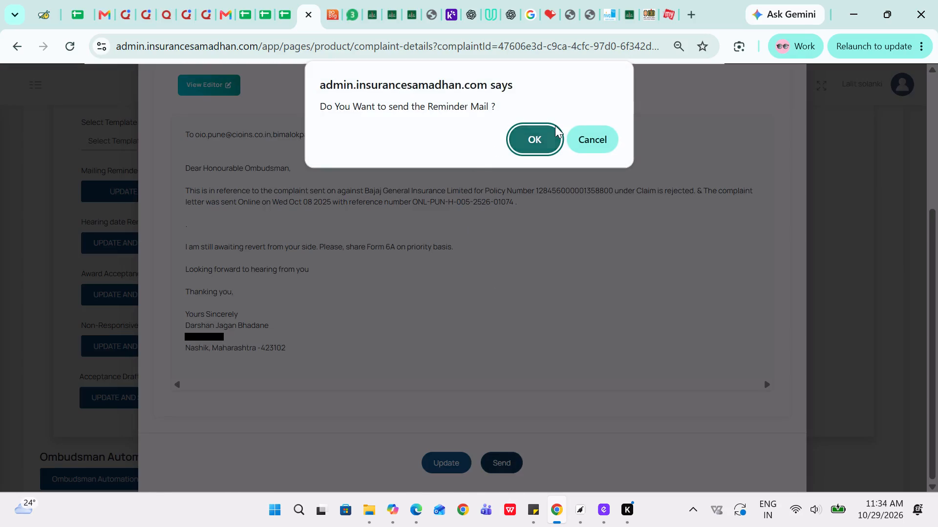
Add the complaint comment "6a reminder shared." to this complaint's communication log, save it, and close the log.
{"action": "scroll", "coordinate": [513, 180], "scroll_direction": "up", "scroll_amount": 8}
{"action": "scroll", "coordinate": [489, 188], "scroll_direction": "down", "scroll_amount": 1}
{"action": "scroll", "coordinate": [489, 188], "scroll_direction": "up", "scroll_amount": 20}
{"action": "scroll", "coordinate": [489, 188], "scroll_direction": "up", "scroll_amount": 1}
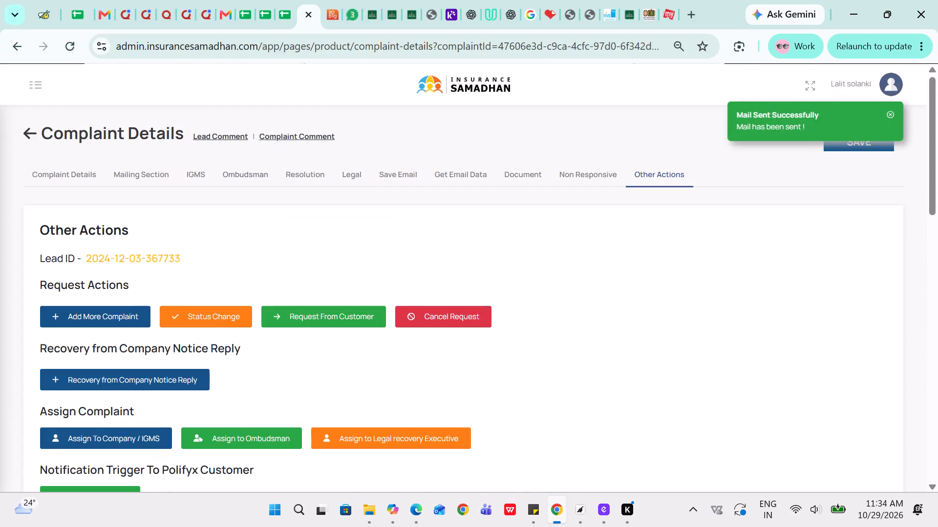
{"action": "left_click", "coordinate": [302, 134]}
{"action": "scroll", "coordinate": [446, 203], "scroll_direction": "down", "scroll_amount": 12}
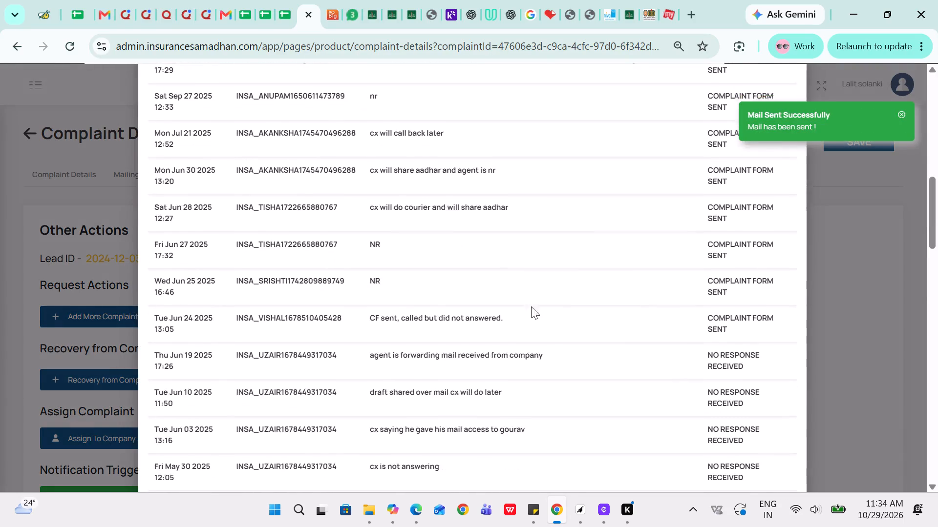
{"action": "scroll", "coordinate": [581, 430], "scroll_direction": "down", "scroll_amount": 9}
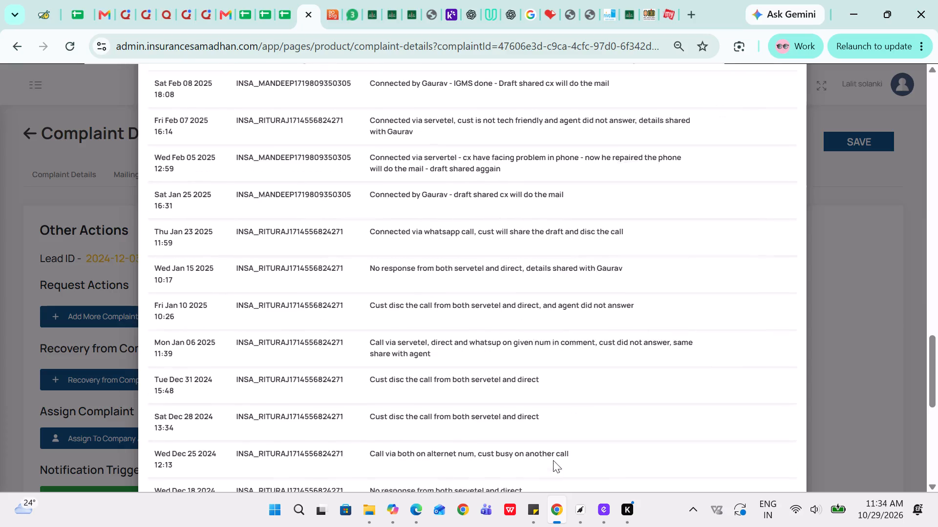
{"action": "scroll", "coordinate": [553, 469], "scroll_direction": "down", "scroll_amount": 11}
{"action": "left_click", "coordinate": [546, 447]}
{"action": "left_click", "coordinate": [548, 461]}
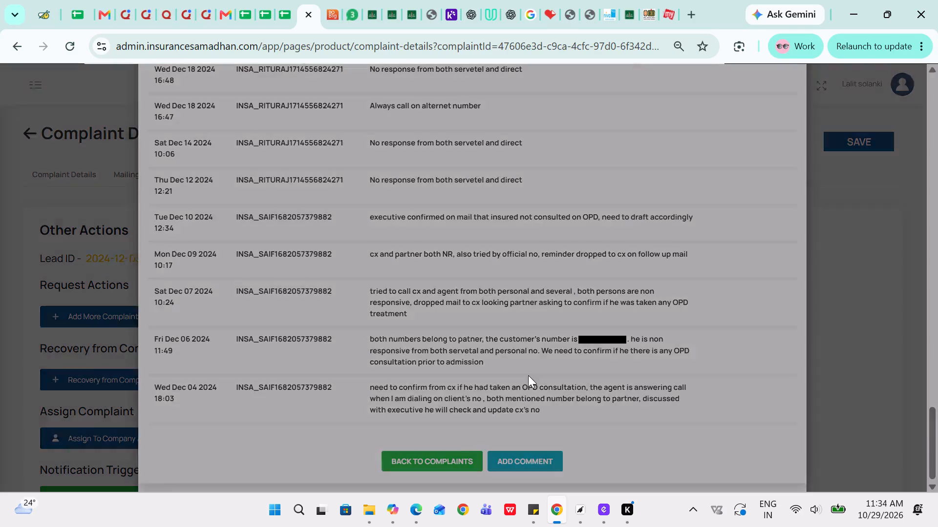
{"action": "left_click", "coordinate": [541, 351]}
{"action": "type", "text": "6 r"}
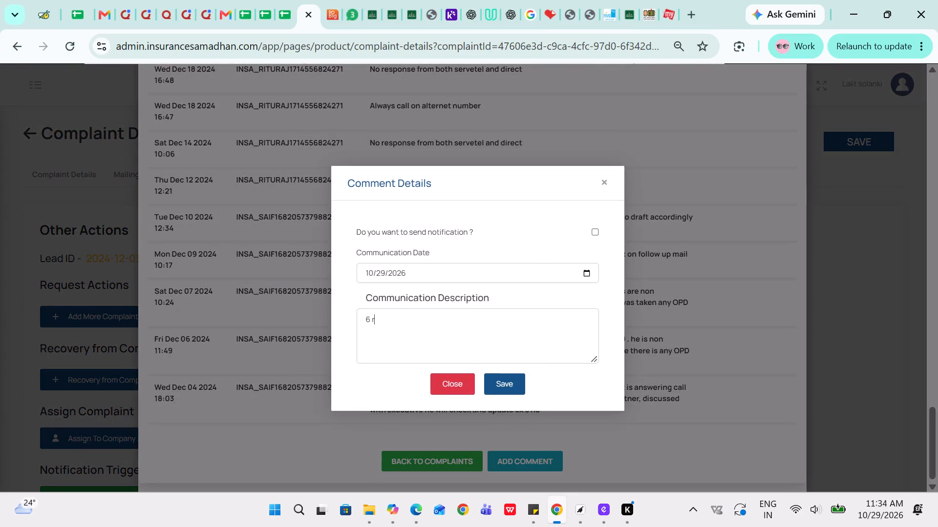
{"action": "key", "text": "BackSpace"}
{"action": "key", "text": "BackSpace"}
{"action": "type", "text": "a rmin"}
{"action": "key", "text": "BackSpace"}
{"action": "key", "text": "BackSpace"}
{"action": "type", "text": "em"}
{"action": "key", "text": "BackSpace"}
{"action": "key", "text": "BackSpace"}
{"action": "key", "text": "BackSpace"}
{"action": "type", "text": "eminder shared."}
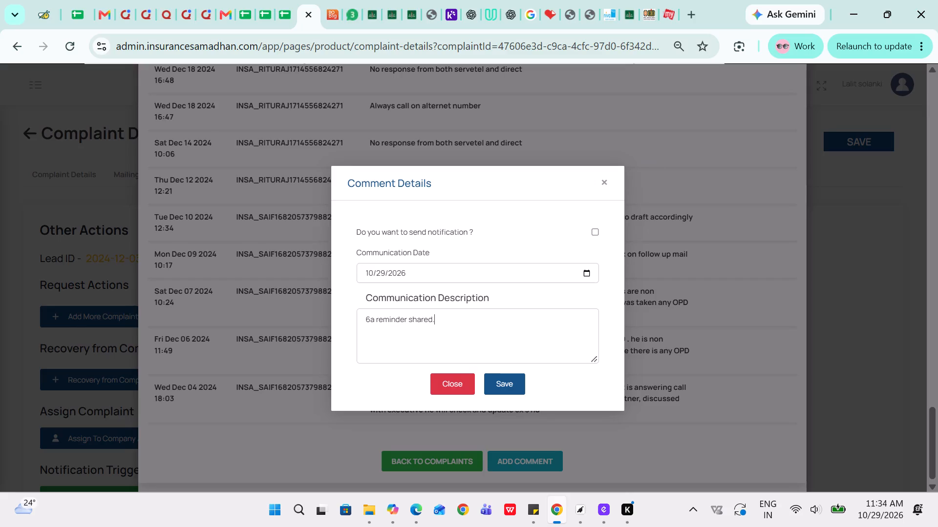
{"action": "left_click", "coordinate": [506, 390]}
{"action": "left_click", "coordinate": [130, 360]}
{"action": "left_click", "coordinate": [106, 356]}
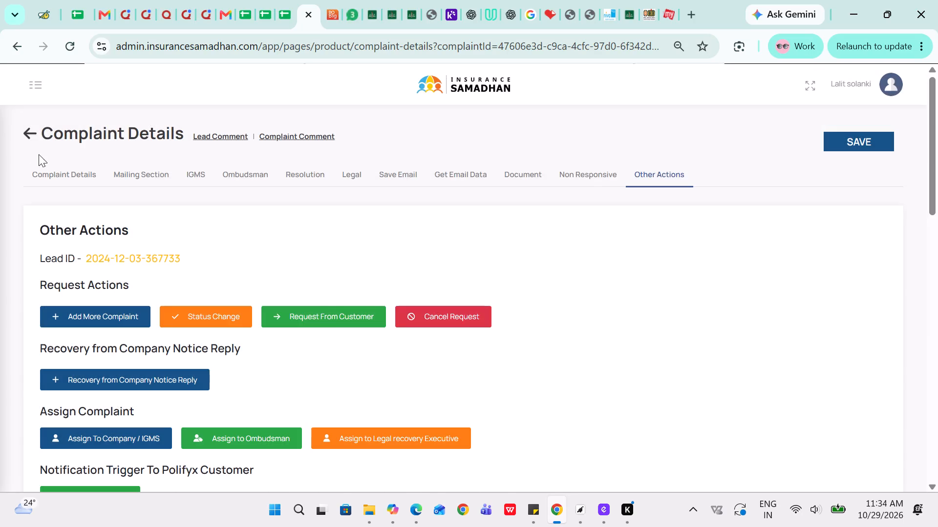
Leave the complaint's details and return to the All Complaints list.
{"action": "left_click", "coordinate": [37, 129]}
{"action": "left_click", "coordinate": [28, 134]}
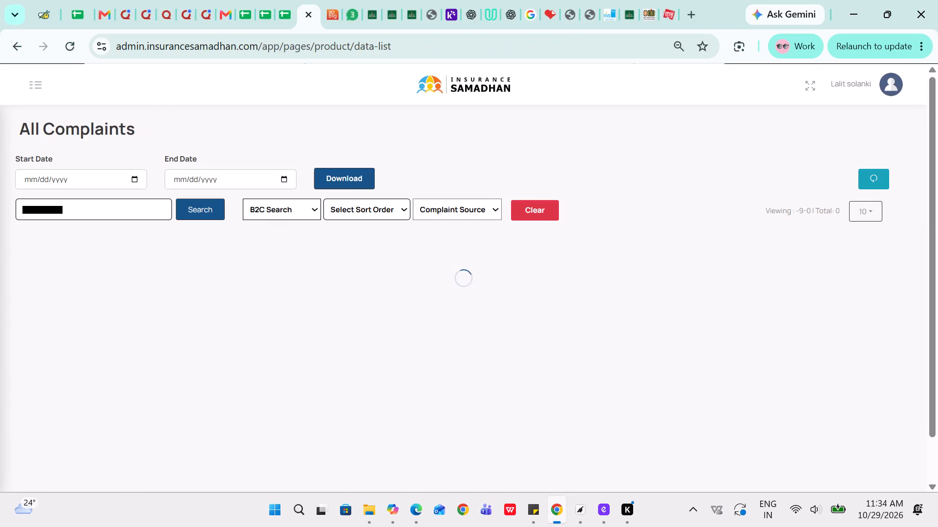
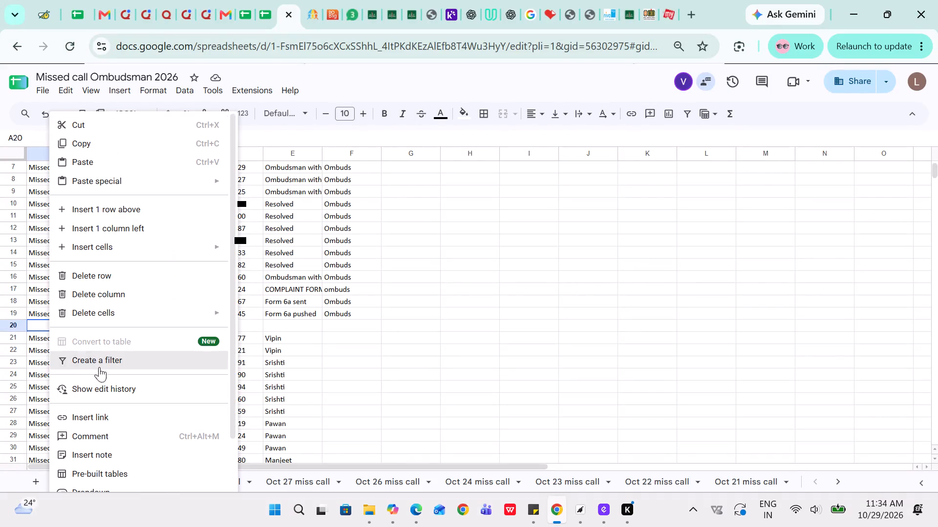
Delete blank row 20 and the blank first row from the Oct 29 miss call sheet, and check the remaining rows.
{"action": "left_click", "coordinate": [139, 282]}
{"action": "scroll", "coordinate": [220, 293], "scroll_direction": "up", "scroll_amount": 9}
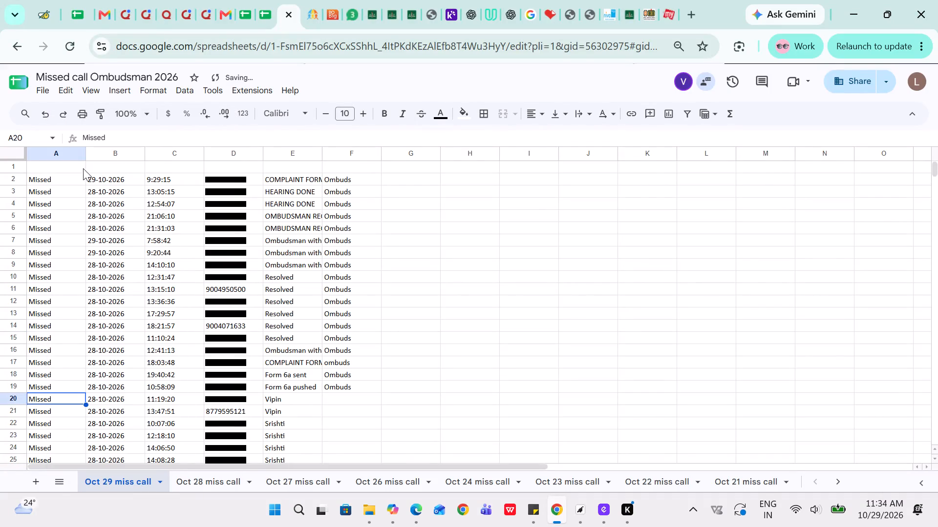
{"action": "right_click", "coordinate": [68, 163]}
{"action": "left_click", "coordinate": [137, 269]}
{"action": "scroll", "coordinate": [350, 183], "scroll_direction": "down", "scroll_amount": 3}
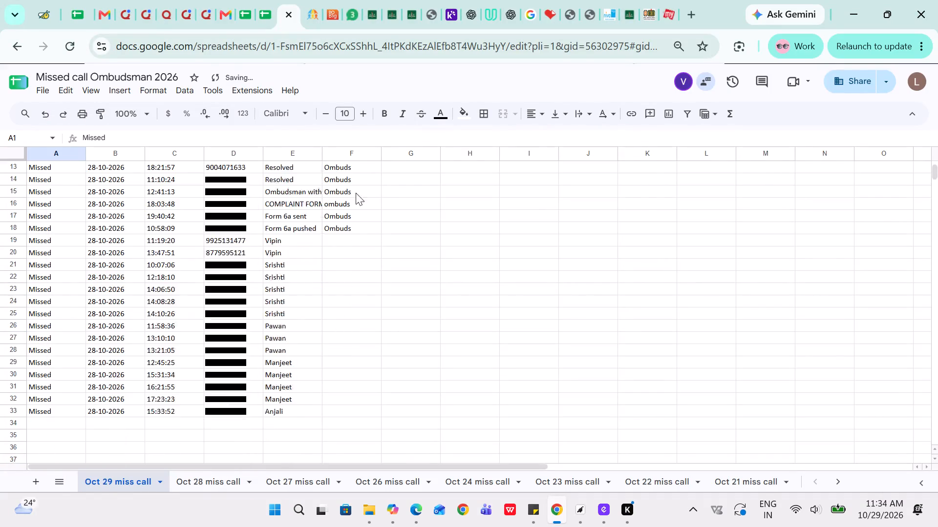
{"action": "scroll", "coordinate": [356, 193], "scroll_direction": "down", "scroll_amount": 1}
{"action": "scroll", "coordinate": [375, 261], "scroll_direction": "up", "scroll_amount": 3}
Copy the phone number in row 24 of the Oct 28 miss call sheet and search All Complaints for it.
{"action": "left_click", "coordinate": [202, 481]}
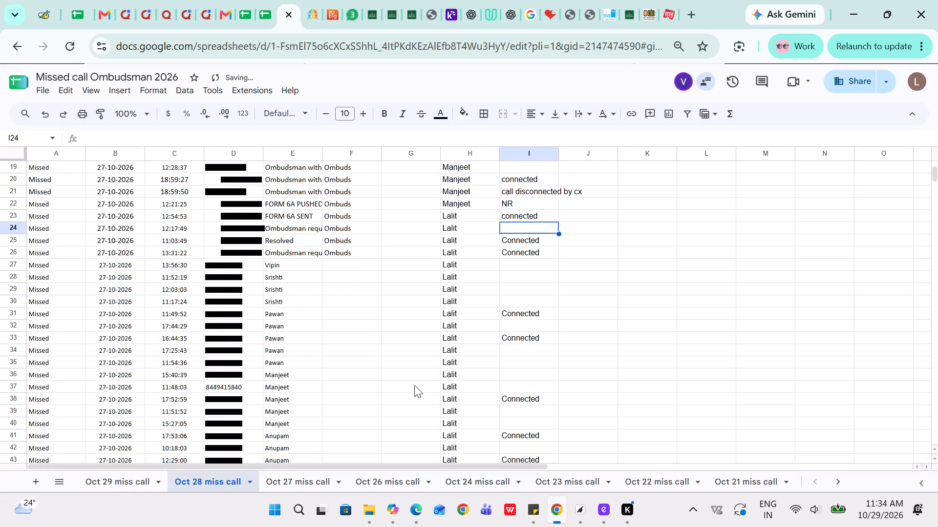
{"action": "left_click", "coordinate": [244, 225]}
{"action": "key", "text": "ctrl+c"}
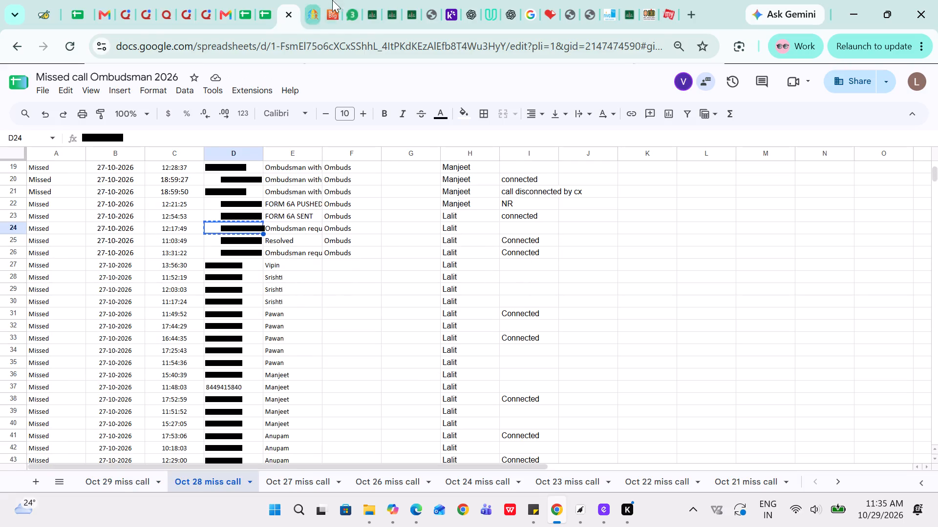
{"action": "left_click", "coordinate": [317, 0]}
{"action": "left_click_drag", "start_coordinate": [81, 210], "coordinate": [0, 217]}
{"action": "key", "text": "ctrl+v"}
{"action": "left_click", "coordinate": [192, 204]}
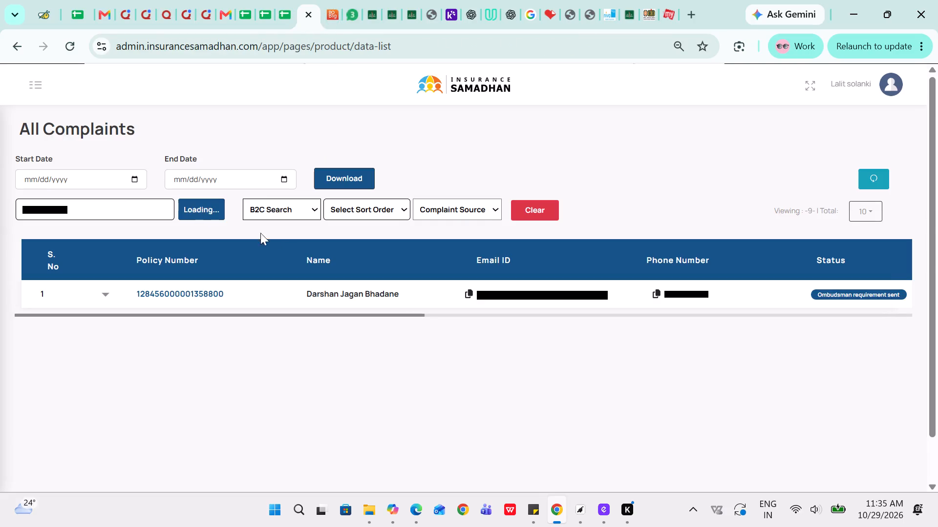
Expand the matching complaint's action row, copy the complainant's phone number, and review the complaint's status history.
{"action": "left_click", "coordinate": [548, 370]}
{"action": "left_click", "coordinate": [615, 294]}
{"action": "left_click", "coordinate": [660, 336]}
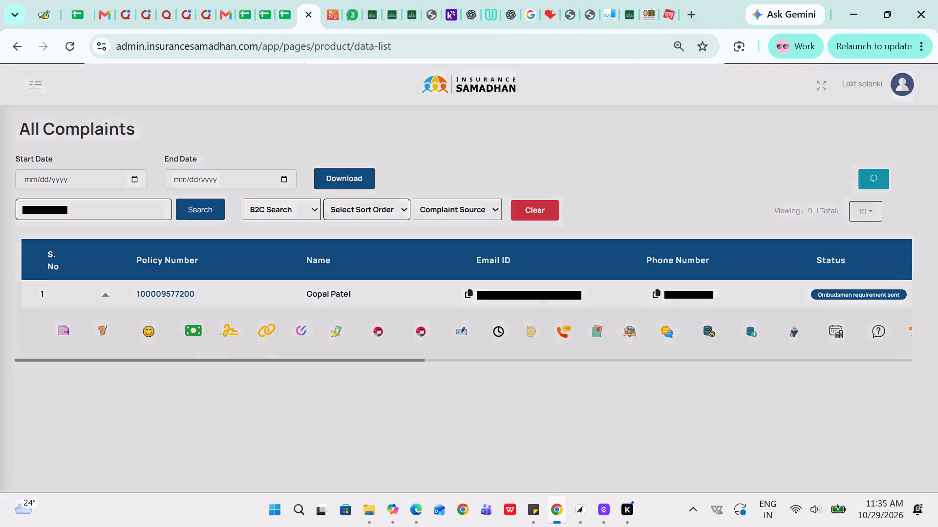
{"action": "left_click", "coordinate": [353, 117]}
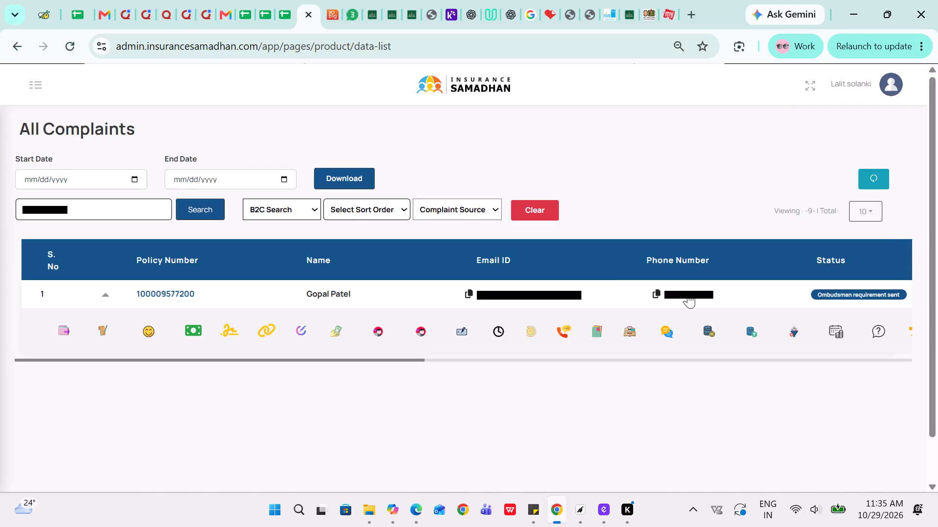
{"action": "left_click", "coordinate": [656, 293]}
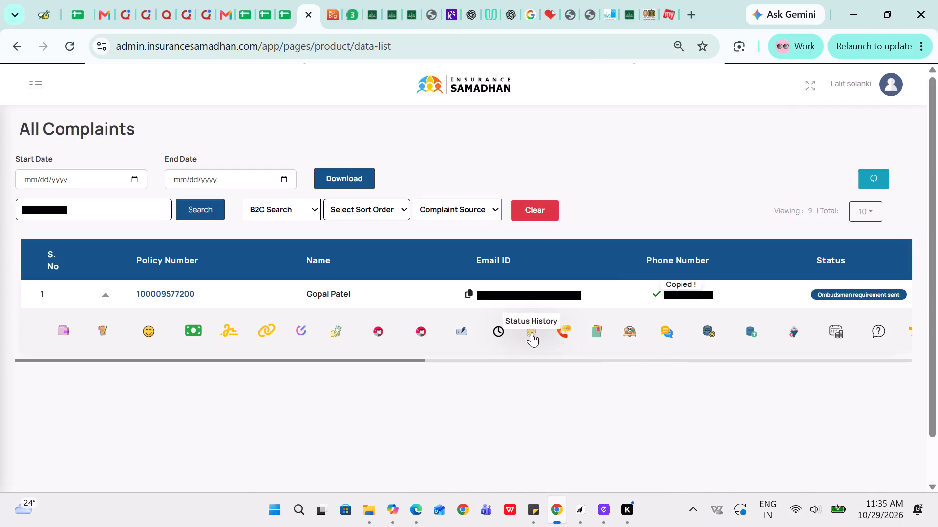
{"action": "left_click", "coordinate": [534, 331]}
{"action": "scroll", "coordinate": [604, 319], "scroll_direction": "down", "scroll_amount": 14}
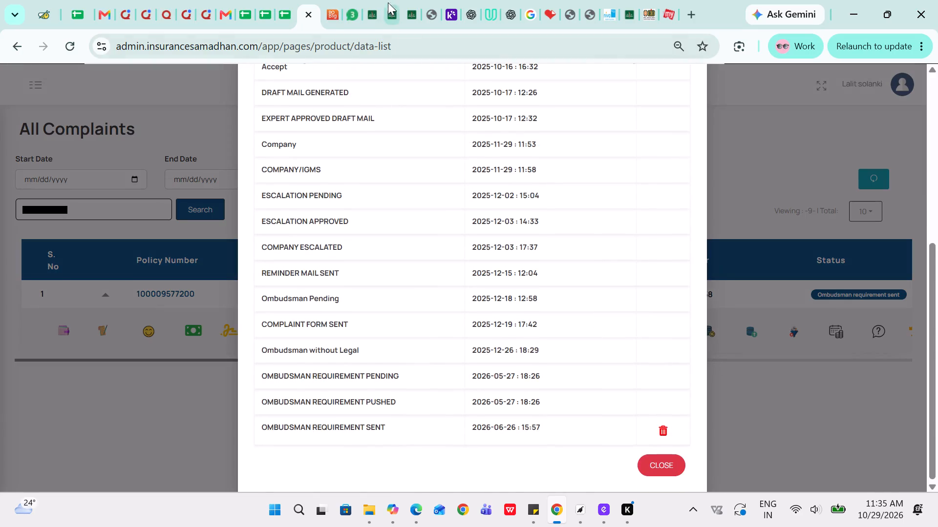
Switch to Smartflo and call the complainant using the copied phone number.
{"action": "left_click", "coordinate": [333, 0]}
{"action": "double_click", "coordinate": [433, 161]}
{"action": "key", "text": "ctrl+v"}
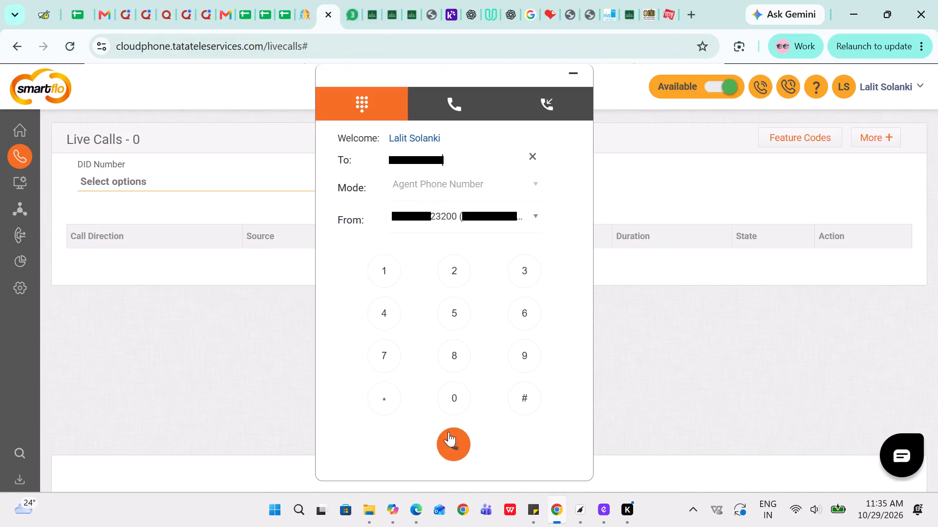
{"action": "left_click", "coordinate": [451, 446]}
{"action": "left_click", "coordinate": [760, 399]}
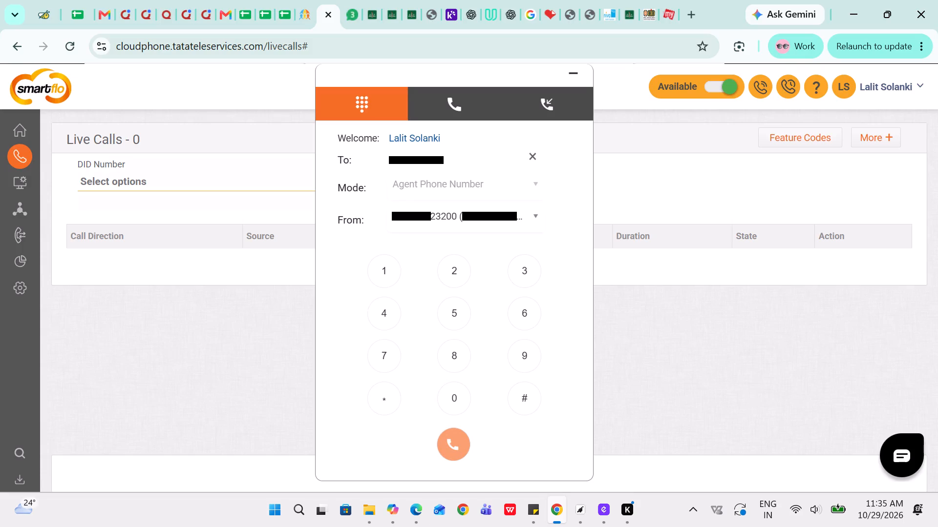
Return to the complaint in the Insurance Samadhan dashboard and close its status history.
{"action": "left_click", "coordinate": [315, 0]}
{"action": "left_click", "coordinate": [305, 0]}
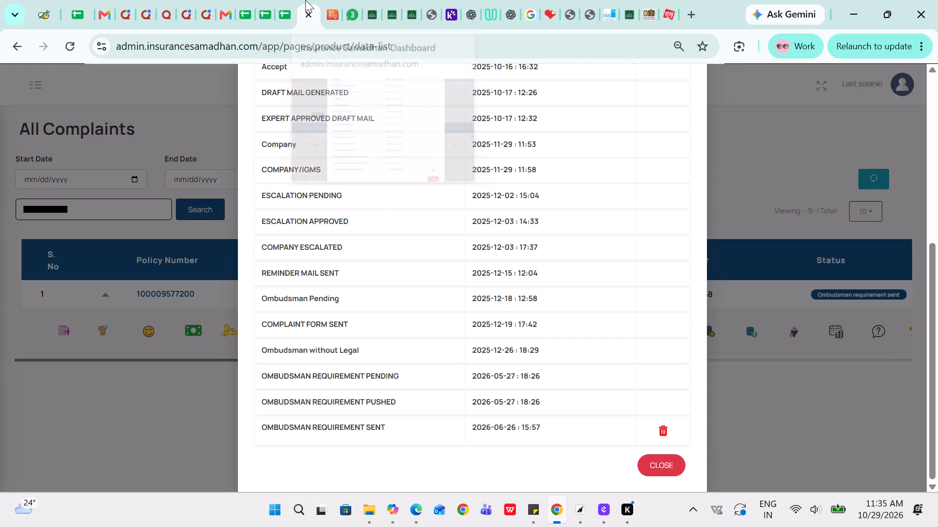
{"action": "left_click", "coordinate": [823, 394]}
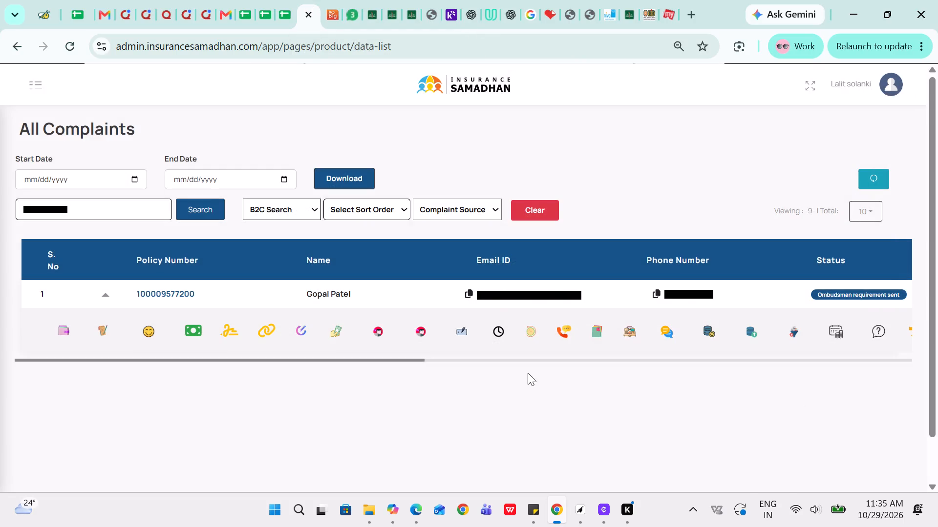
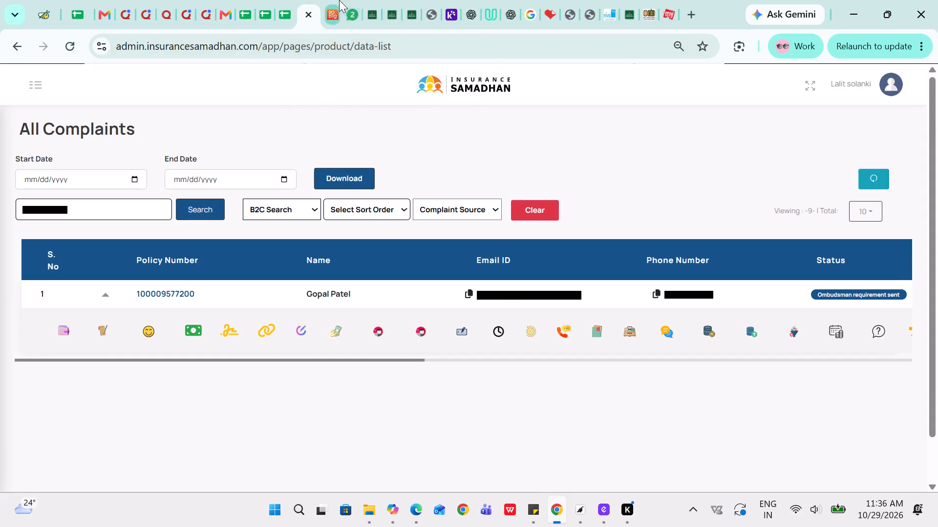
Call the complainant of the listed Ombudsman requirement sent case through Smartflo.
{"action": "left_click", "coordinate": [335, 0]}
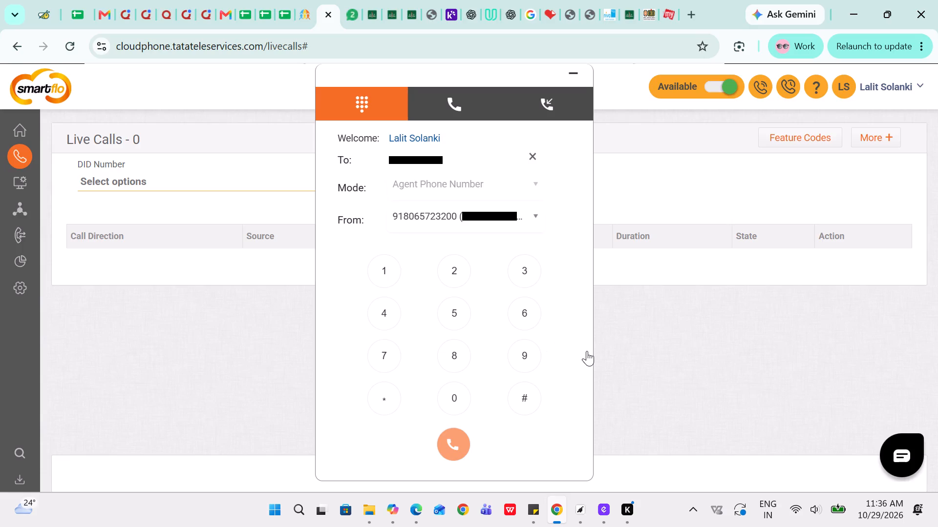
{"action": "left_click", "coordinate": [307, 0]}
{"action": "left_click", "coordinate": [661, 184]}
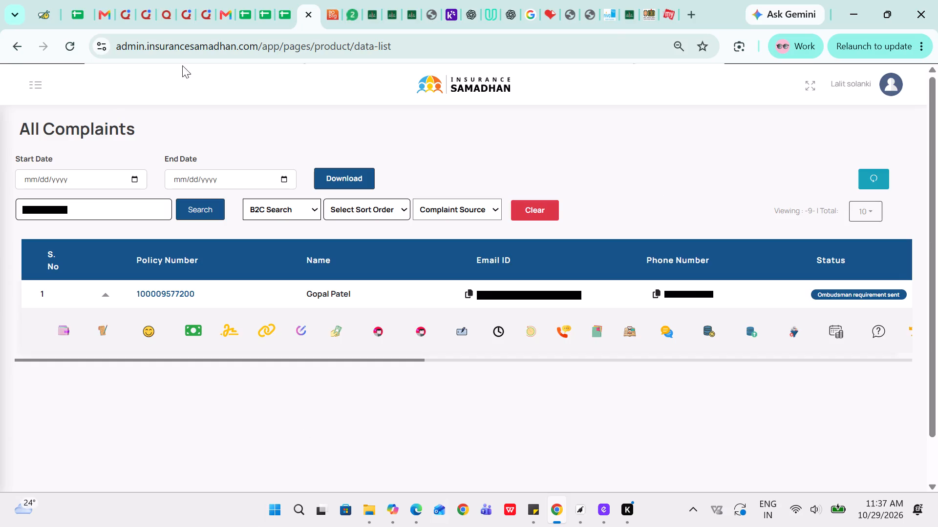
{"action": "left_click", "coordinate": [316, 0]}
{"action": "left_click", "coordinate": [333, 0]}
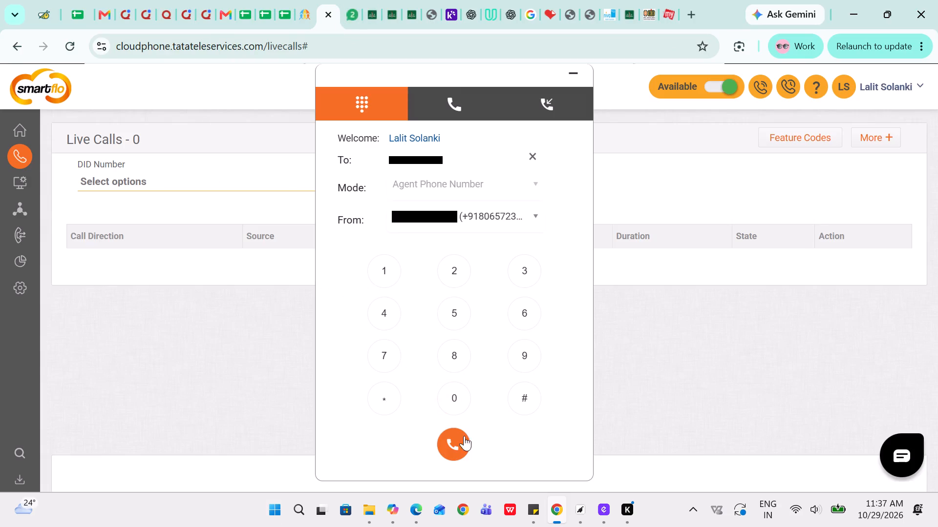
{"action": "left_click", "coordinate": [464, 451]}
{"action": "left_click", "coordinate": [696, 366]}
Review the communication log of the listed Ombudsman requirement sent complaint and close it.
{"action": "left_click", "coordinate": [312, 0]}
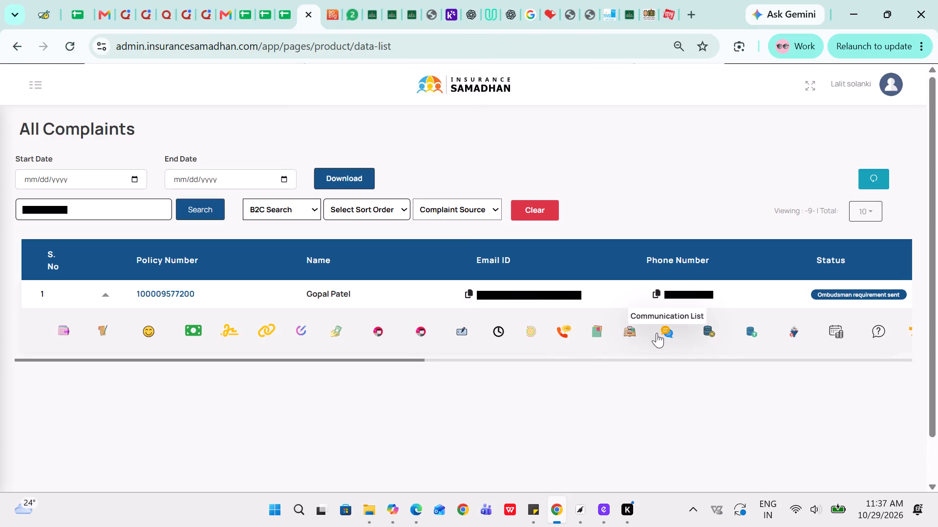
{"action": "left_click", "coordinate": [669, 330]}
{"action": "scroll", "coordinate": [525, 363], "scroll_direction": "down", "scroll_amount": 15}
{"action": "scroll", "coordinate": [504, 383], "scroll_direction": "up", "scroll_amount": 2}
{"action": "scroll", "coordinate": [504, 383], "scroll_direction": "down", "scroll_amount": 1}
{"action": "scroll", "coordinate": [504, 383], "scroll_direction": "up", "scroll_amount": 10}
{"action": "scroll", "coordinate": [496, 407], "scroll_direction": "down", "scroll_amount": 5}
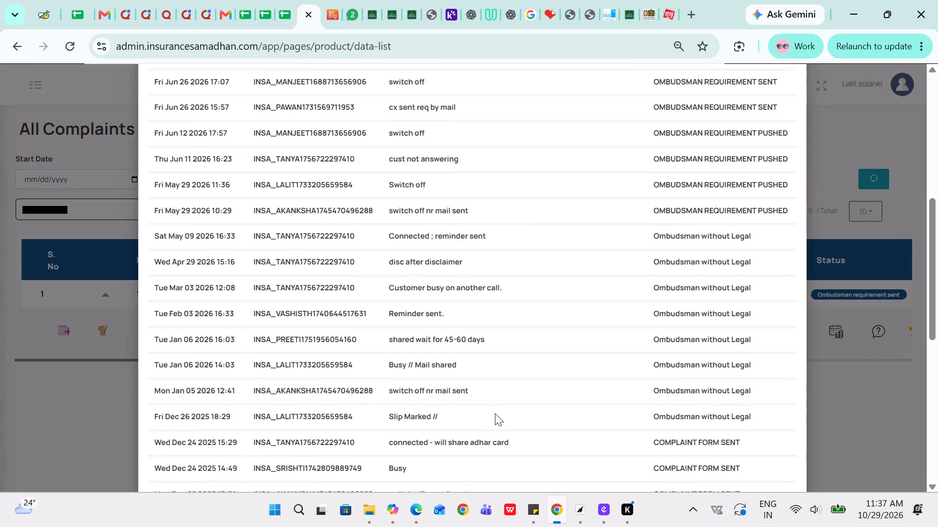
{"action": "scroll", "coordinate": [495, 413], "scroll_direction": "up", "scroll_amount": 6}
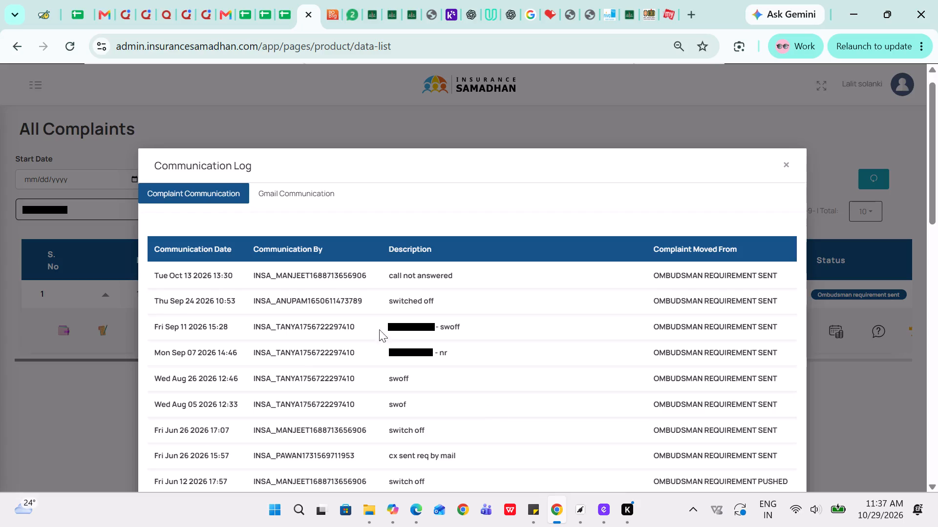
{"action": "left_click", "coordinate": [271, 179]}
{"action": "left_click", "coordinate": [180, 131]}
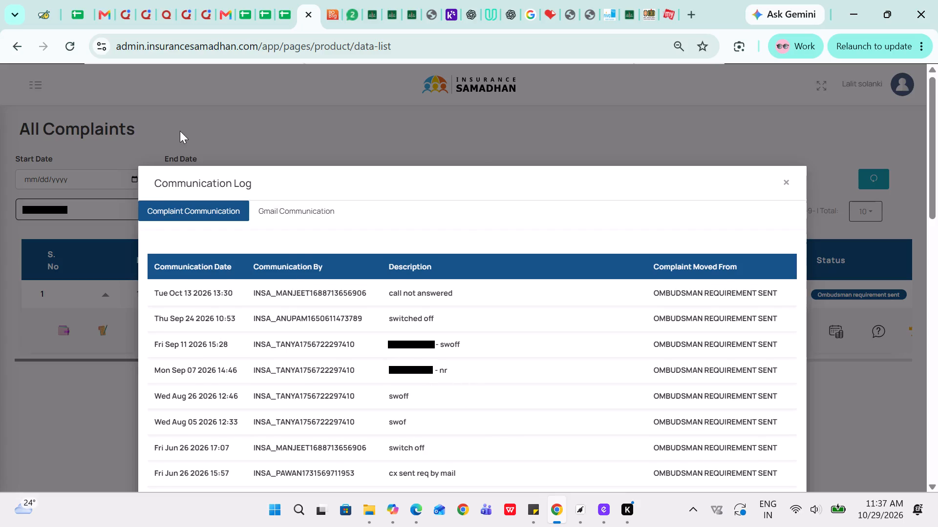
Open the complaint's details, copy the registered phone number, and call it through Smartflo.
{"action": "left_click", "coordinate": [197, 292]}
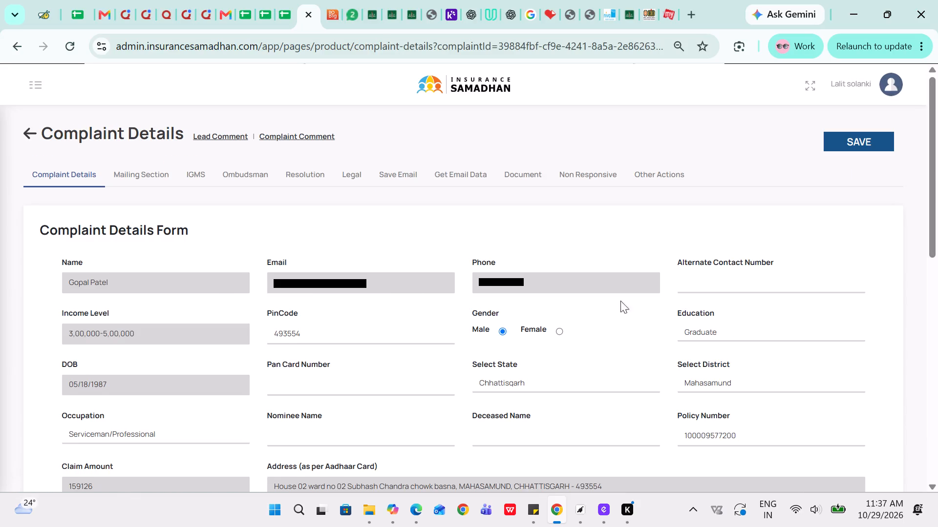
{"action": "left_click_drag", "start_coordinate": [558, 283], "coordinate": [423, 284]}
{"action": "key", "text": "ctrl+c"}
{"action": "key", "text": "ctrl+c"}
{"action": "key", "text": "ctrl+c"}
{"action": "left_click", "coordinate": [333, 0]}
{"action": "double_click", "coordinate": [413, 163]}
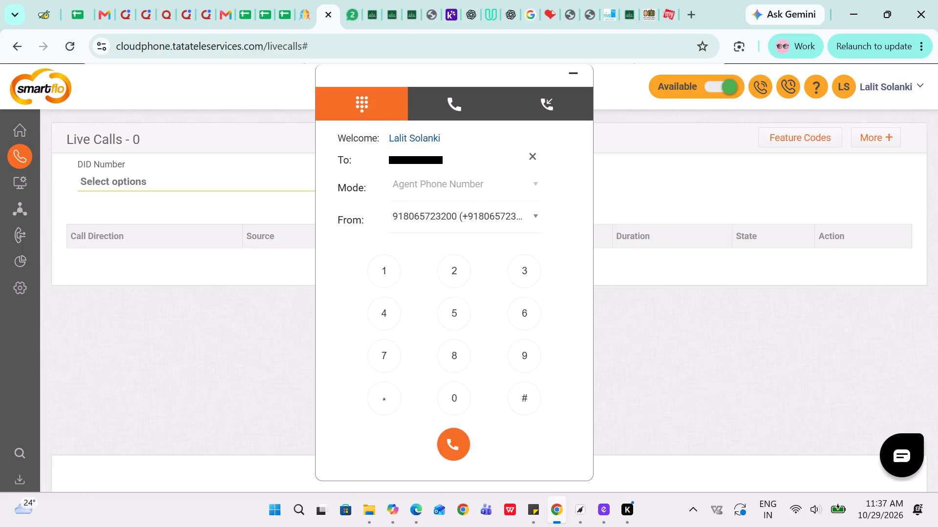
{"action": "key", "text": "ctrl+v"}
{"action": "left_click", "coordinate": [451, 453]}
{"action": "left_click", "coordinate": [815, 353]}
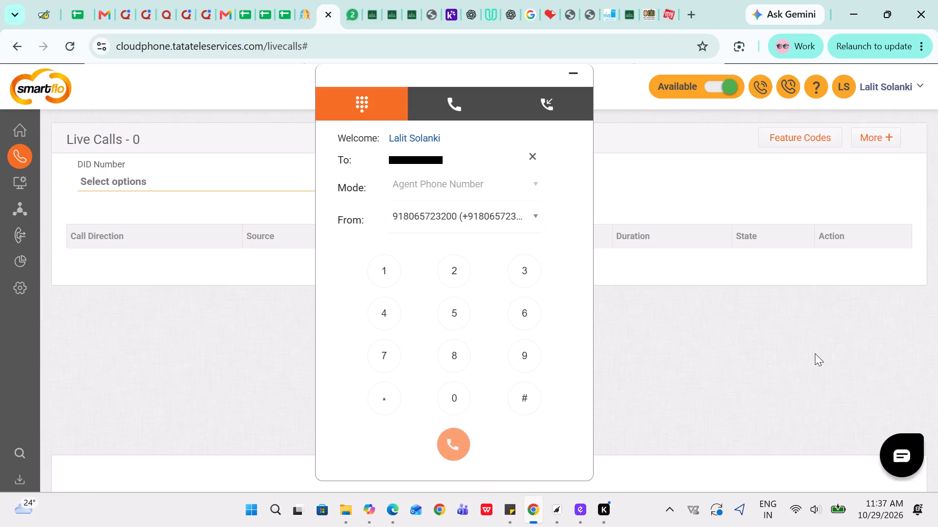
Record NR as the call outcome in column I of row 24 in the Oct 28 miss call sheet.
{"action": "left_click", "coordinate": [289, 0]}
{"action": "key", "text": "Right"}
{"action": "key", "text": "Right"}
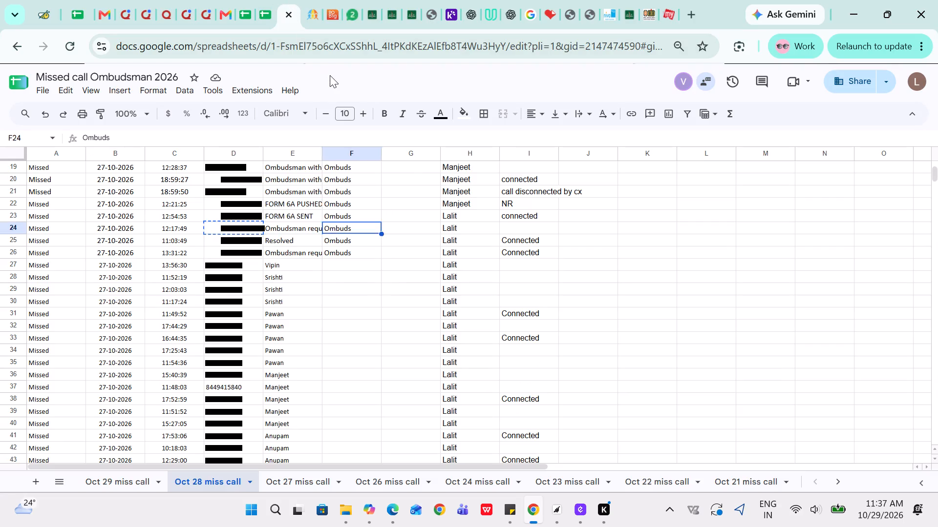
{"action": "key", "text": "Right"}
{"action": "key", "text": "Right"}
{"action": "key", "text": "Right"}
{"action": "type", "text": "NR"}
{"action": "key", "text": "Return"}
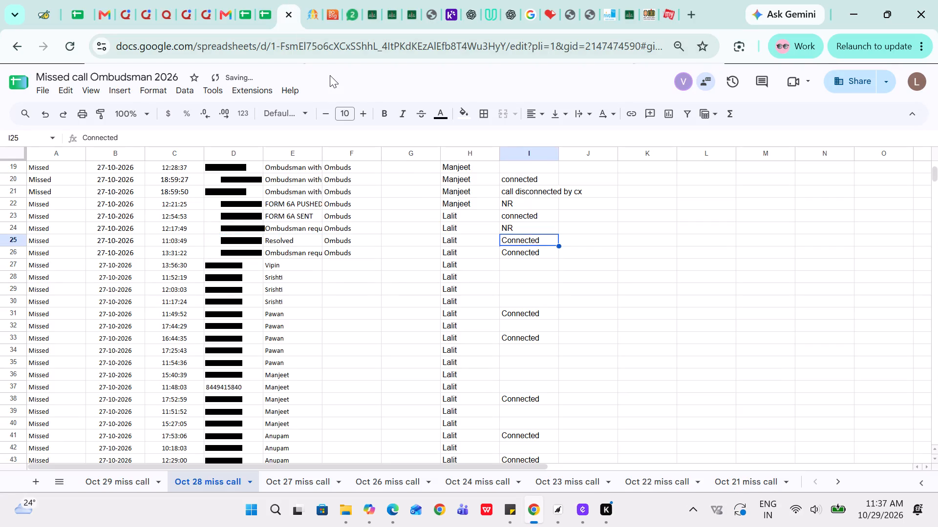
Copy the phone number of the missed call in row 27 of the Oct 28 miss call sheet.
{"action": "key", "text": "Down"}
{"action": "key", "text": "Down"}
{"action": "key", "text": "Left"}
{"action": "key", "text": "Left"}
{"action": "key", "text": "Left"}
{"action": "key", "text": "Left"}
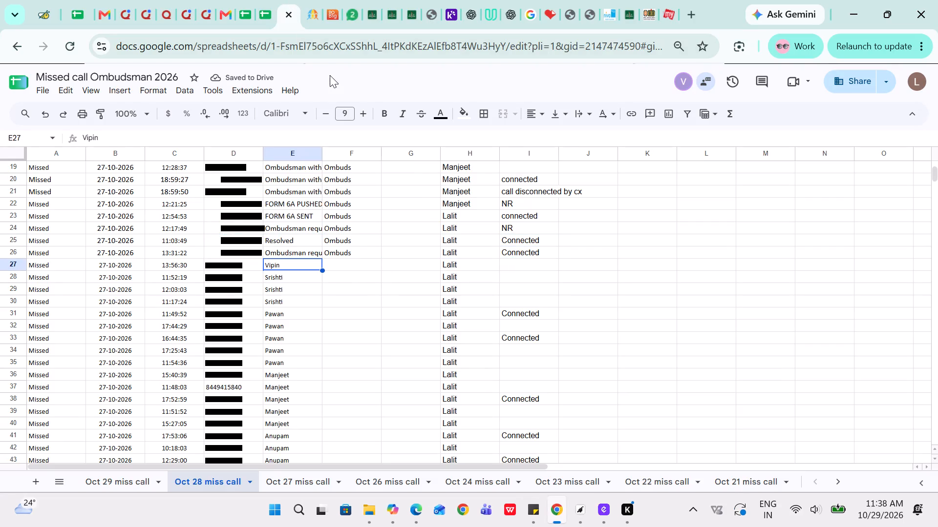
{"action": "key", "text": "Left"}
{"action": "key", "text": "ctrl+c"}
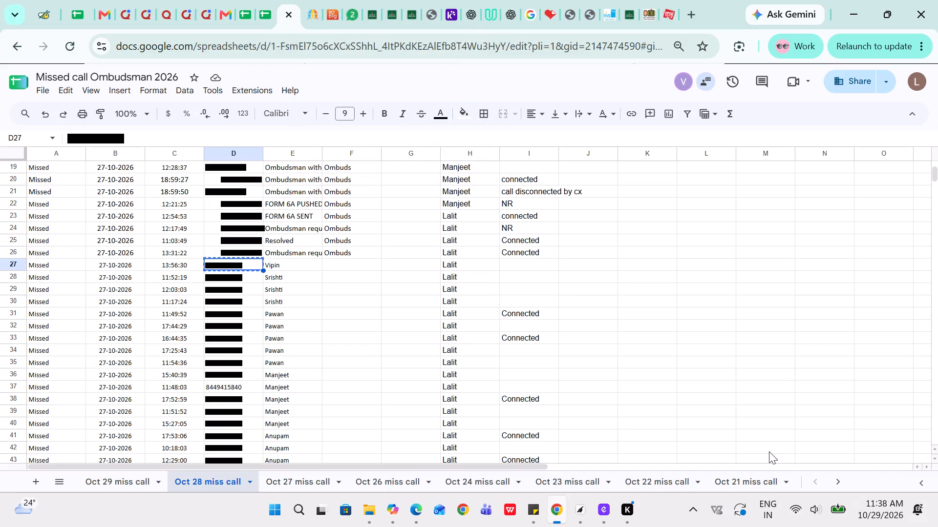
Add the comment "not reachable." to the open complaint's communication log, dated 10/29/2026, and save it.
{"action": "left_click", "coordinate": [307, 0]}
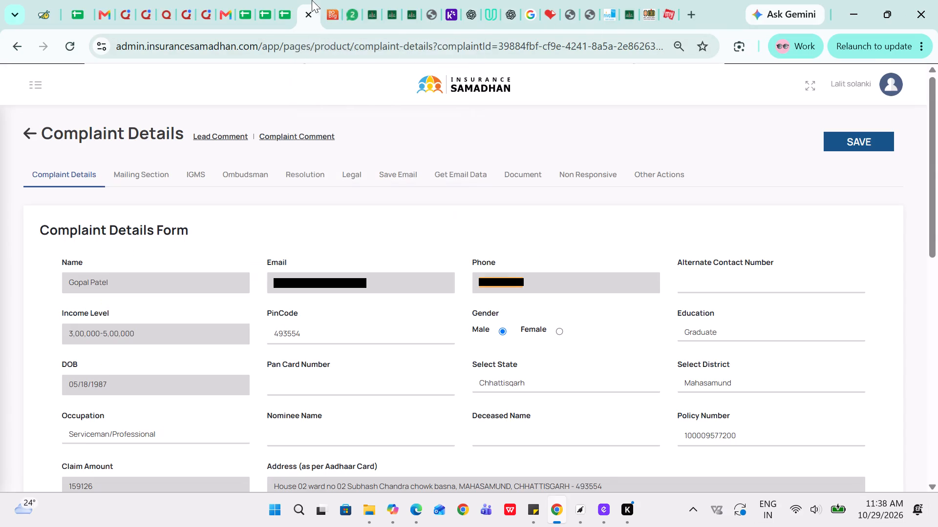
{"action": "left_click", "coordinate": [309, 138]}
{"action": "scroll", "coordinate": [581, 285], "scroll_direction": "down", "scroll_amount": 3}
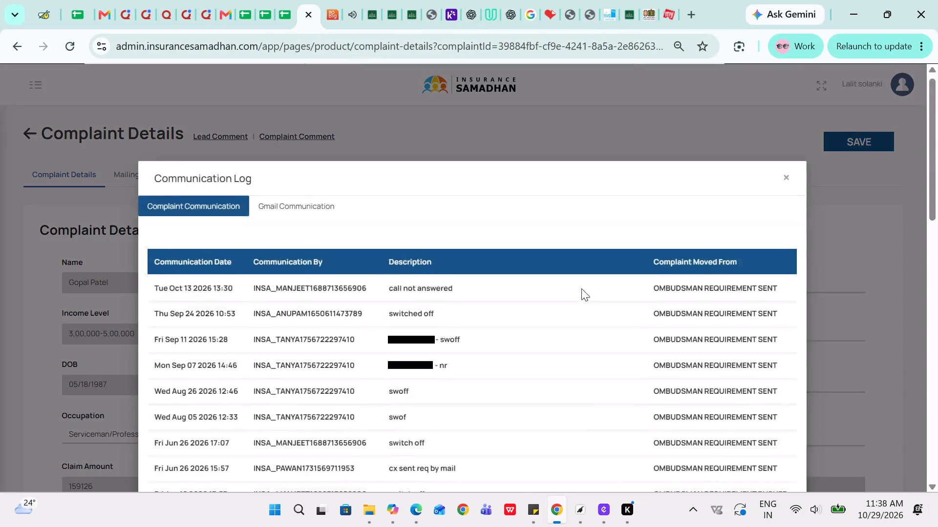
{"action": "scroll", "coordinate": [581, 288], "scroll_direction": "down", "scroll_amount": 6}
{"action": "scroll", "coordinate": [539, 429], "scroll_direction": "down", "scroll_amount": 3}
{"action": "left_click", "coordinate": [506, 464]}
{"action": "left_click", "coordinate": [492, 345]}
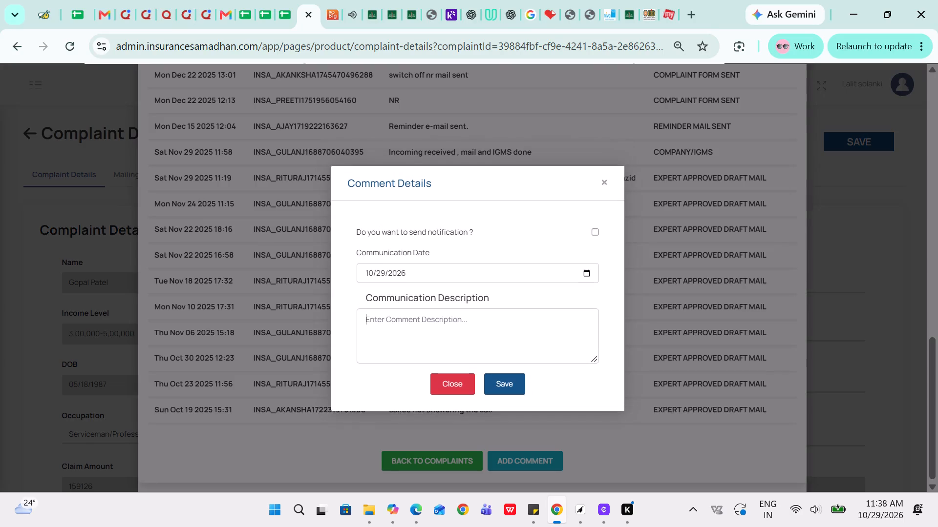
{"action": "type", "text": "not reacu"}
{"action": "key", "text": "BackSpace"}
{"action": "type", "text": "hable."}
{"action": "left_click", "coordinate": [496, 380]}
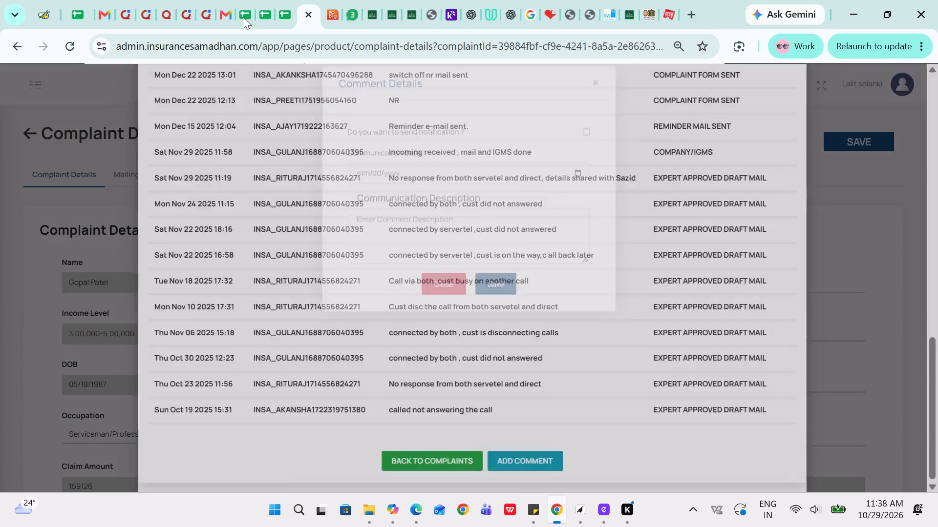
Copy row 27's phone number from the missed call sheet again and search All Complaints for it.
{"action": "left_click", "coordinate": [298, 0]}
{"action": "left_click", "coordinate": [287, 0]}
{"action": "key", "text": "ctrl+c"}
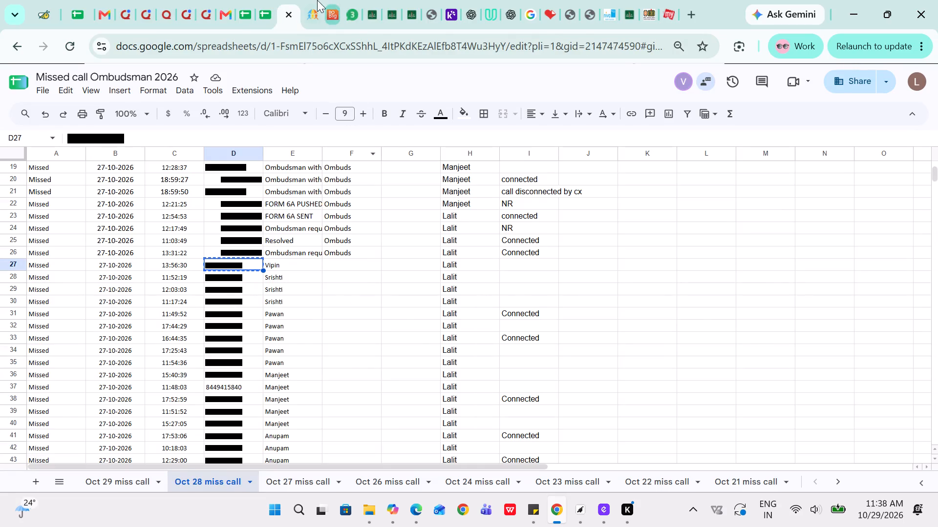
{"action": "left_click", "coordinate": [317, 0]}
{"action": "left_click", "coordinate": [59, 233]}
{"action": "left_click", "coordinate": [37, 132]}
{"action": "left_click", "coordinate": [29, 134]}
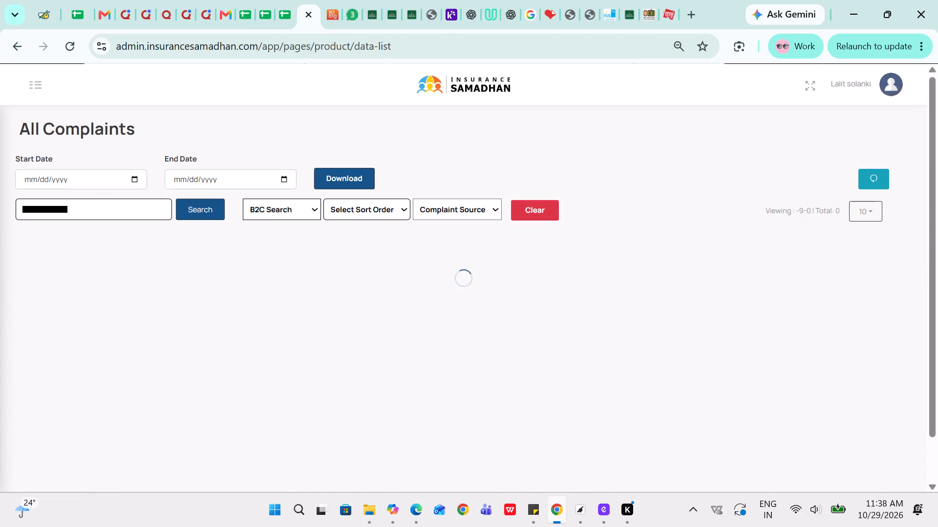
{"action": "left_click_drag", "start_coordinate": [88, 195], "coordinate": [0, 211]}
{"action": "left_click", "coordinate": [106, 204]}
{"action": "left_click_drag", "start_coordinate": [105, 206], "coordinate": [0, 211]}
{"action": "key", "text": "ctrl+v"}
{"action": "left_click", "coordinate": [197, 210]}
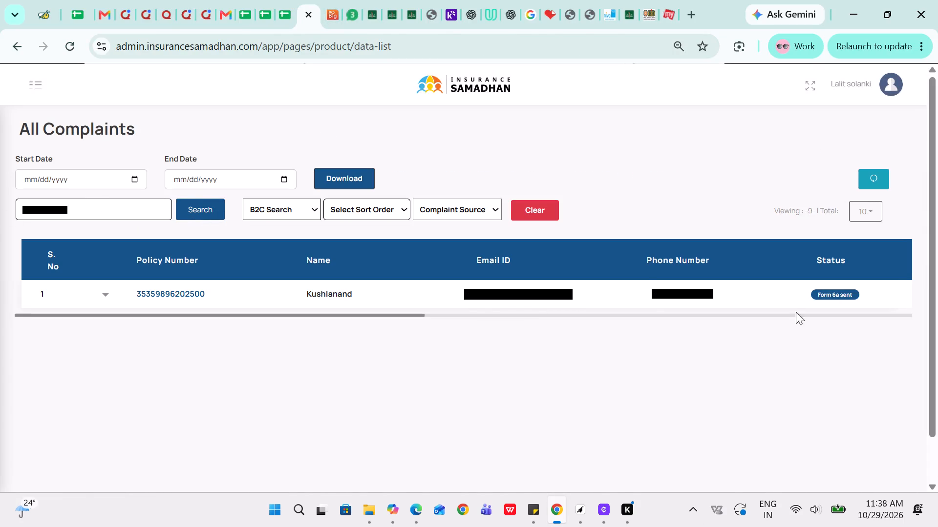
Expand the found Form 6A sent complaint and glance at its communication log.
{"action": "left_click", "coordinate": [595, 292]}
{"action": "left_click", "coordinate": [669, 338]}
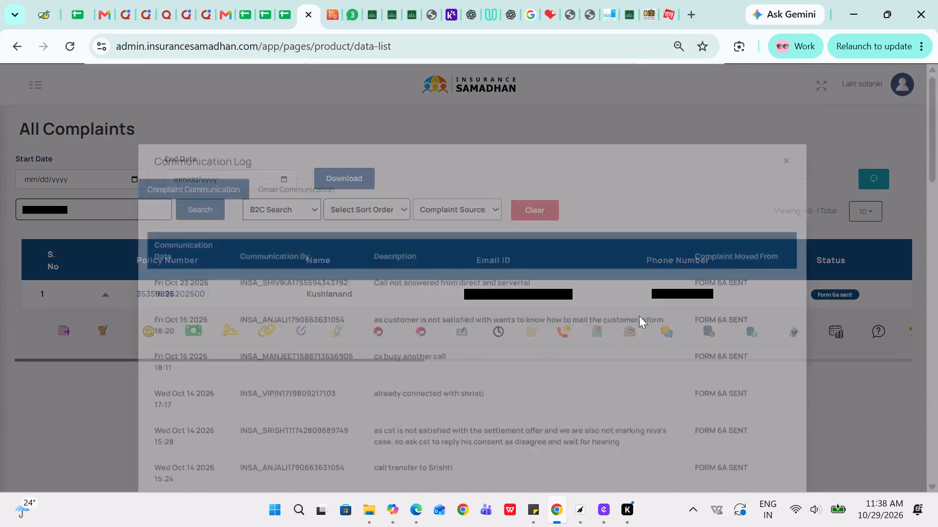
{"action": "left_click", "coordinate": [271, 124]}
Copy the complainant's phone number, call it through Smartflo, and check the live call list.
{"action": "left_click", "coordinate": [656, 293]}
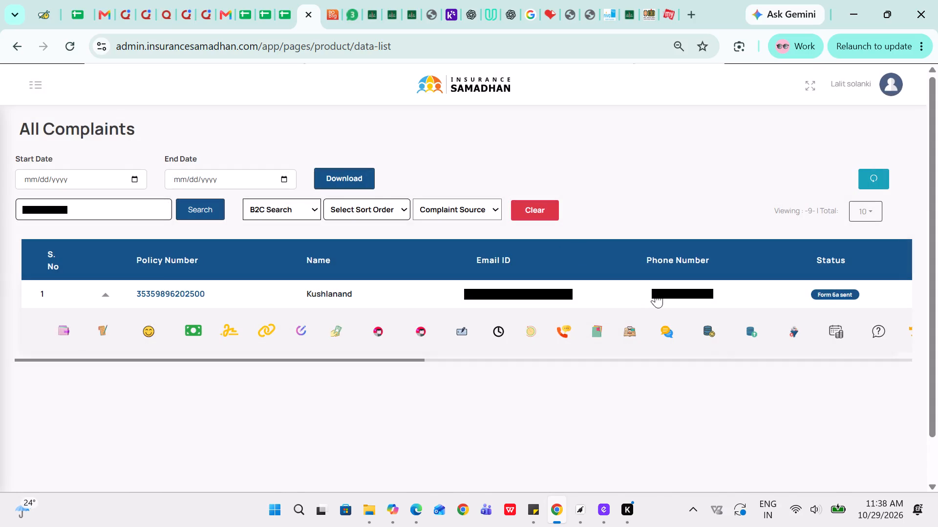
{"action": "left_click", "coordinate": [326, 0]}
{"action": "double_click", "coordinate": [430, 159]}
{"action": "key", "text": "ctrl+v"}
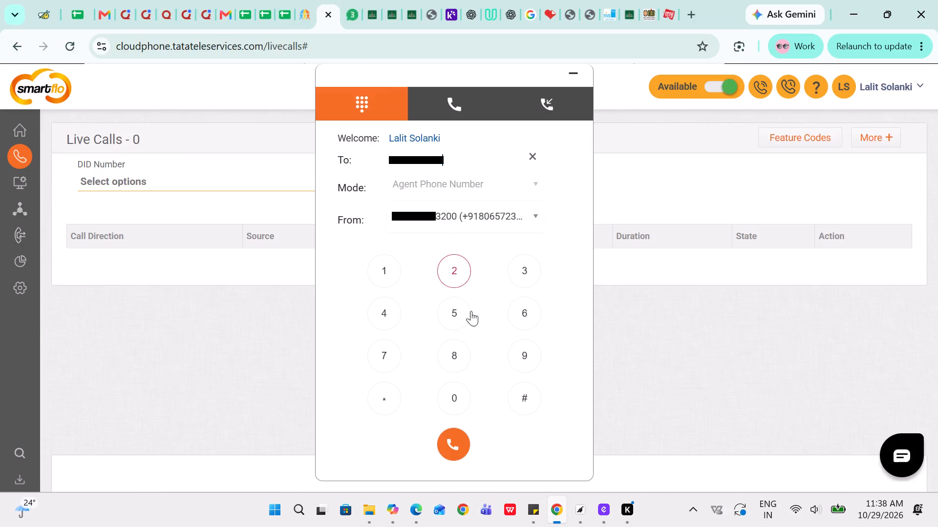
{"action": "left_click", "coordinate": [457, 446]}
{"action": "left_click", "coordinate": [752, 385]}
{"action": "left_click", "coordinate": [898, 144]}
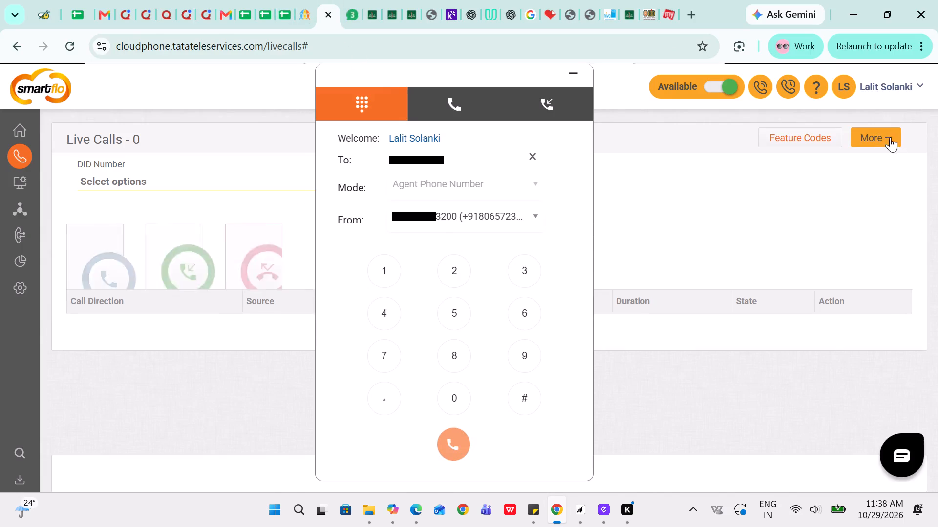
{"action": "left_click", "coordinate": [890, 137]}
{"action": "left_click", "coordinate": [858, 134]}
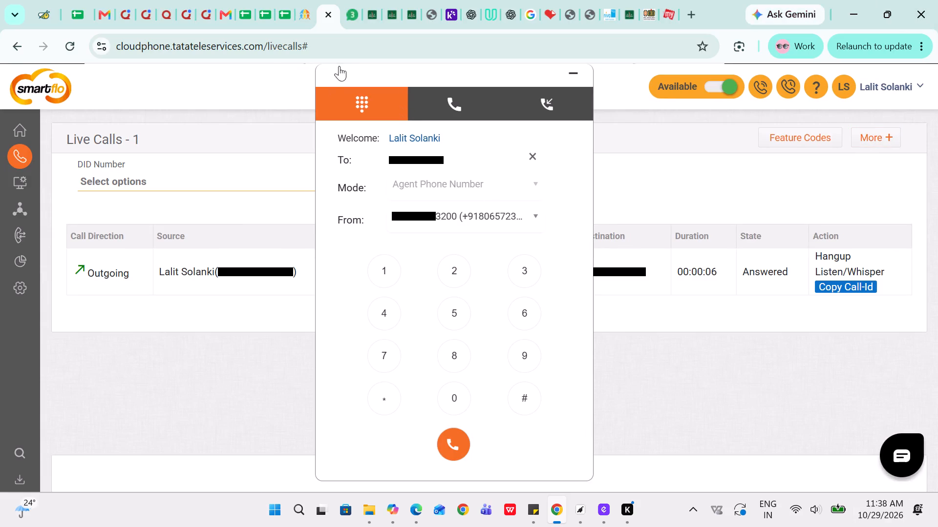
Review the Form 6A sent complaint's communication log, checking the latest entry's description, and close it.
{"action": "left_click", "coordinate": [296, 0]}
{"action": "left_click", "coordinate": [591, 427]}
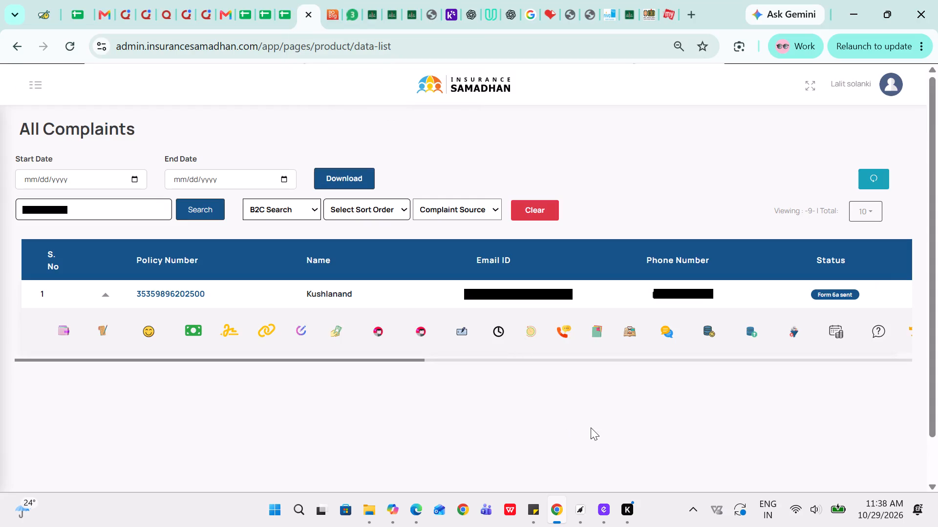
{"action": "left_click", "coordinate": [627, 293]}
{"action": "left_click", "coordinate": [637, 291]}
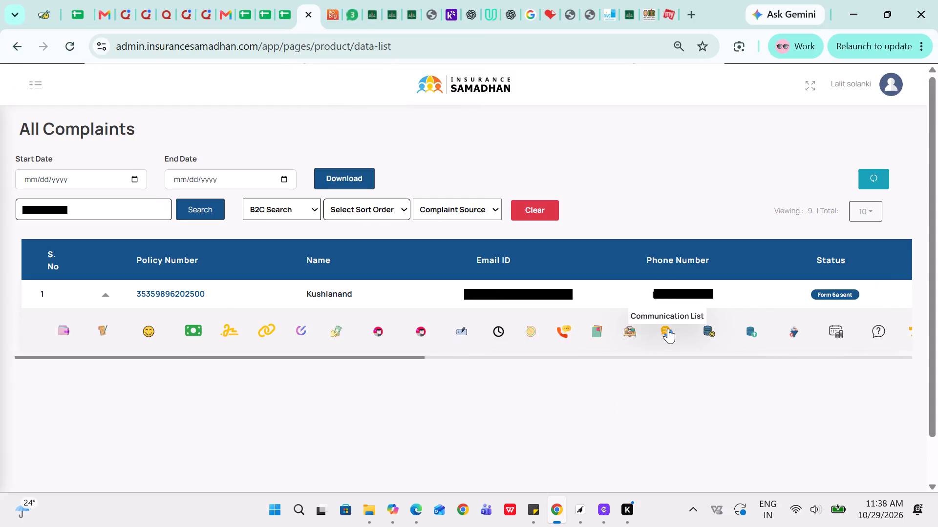
{"action": "left_click", "coordinate": [665, 327]}
{"action": "left_click_drag", "start_coordinate": [559, 308], "coordinate": [375, 296]}
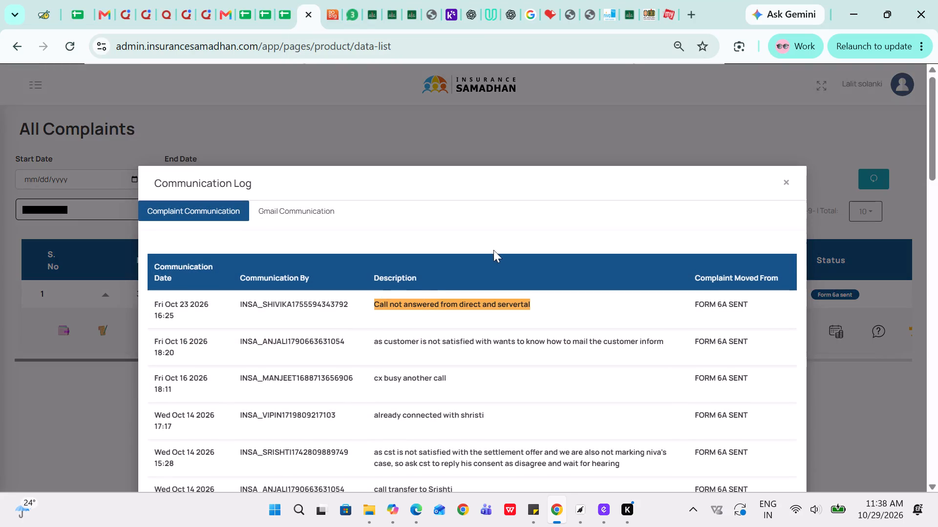
{"action": "left_click", "coordinate": [394, 152]}
Open the Form 6A sent complaint's status history and check its most recent stage dates.
{"action": "left_click", "coordinate": [531, 331]}
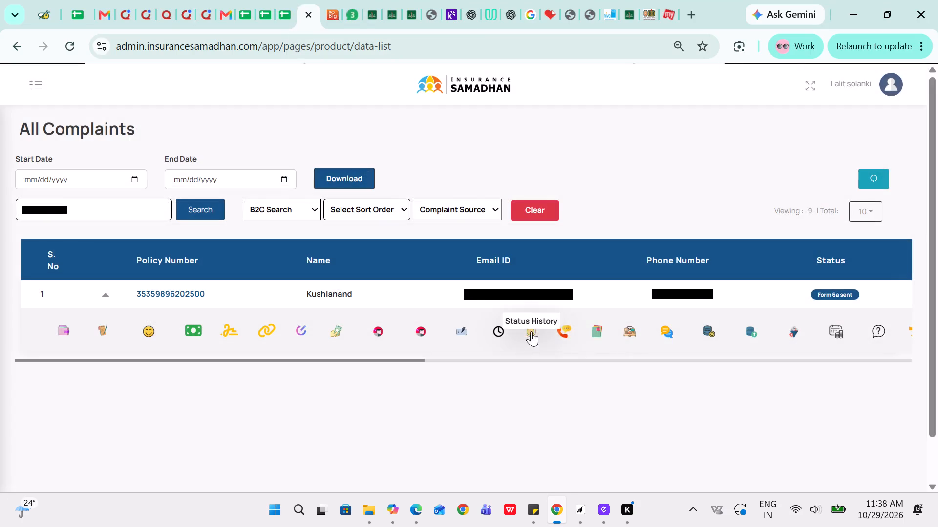
{"action": "scroll", "coordinate": [593, 316], "scroll_direction": "down", "scroll_amount": 10}
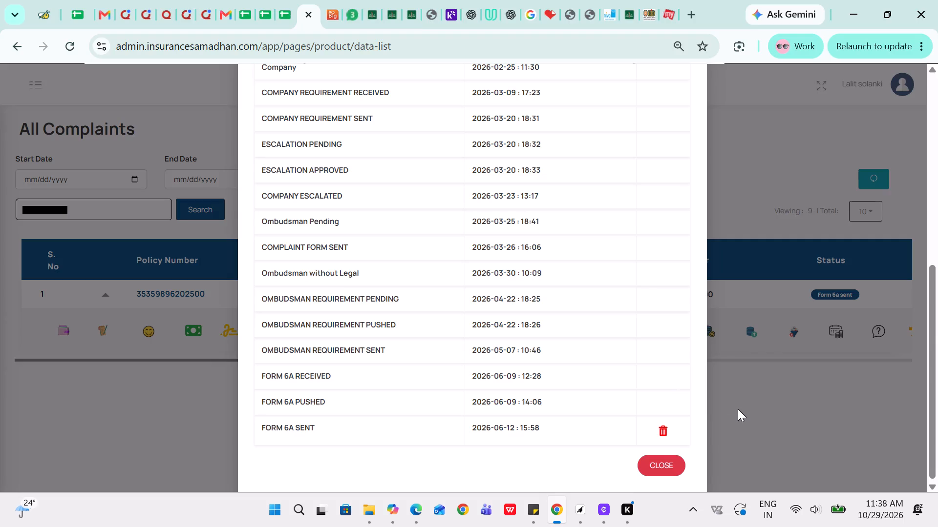
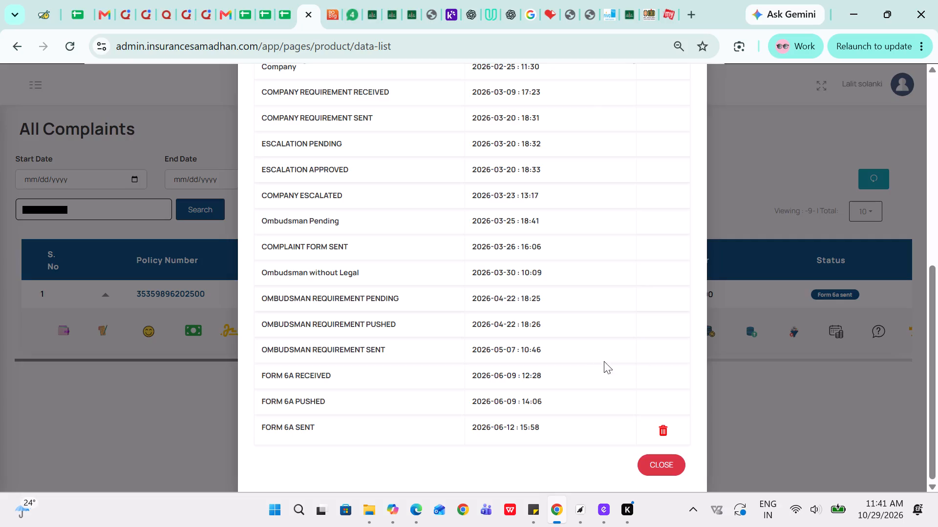
Close the Form 6A sent complaint's status history.
{"action": "left_click", "coordinate": [779, 369]}
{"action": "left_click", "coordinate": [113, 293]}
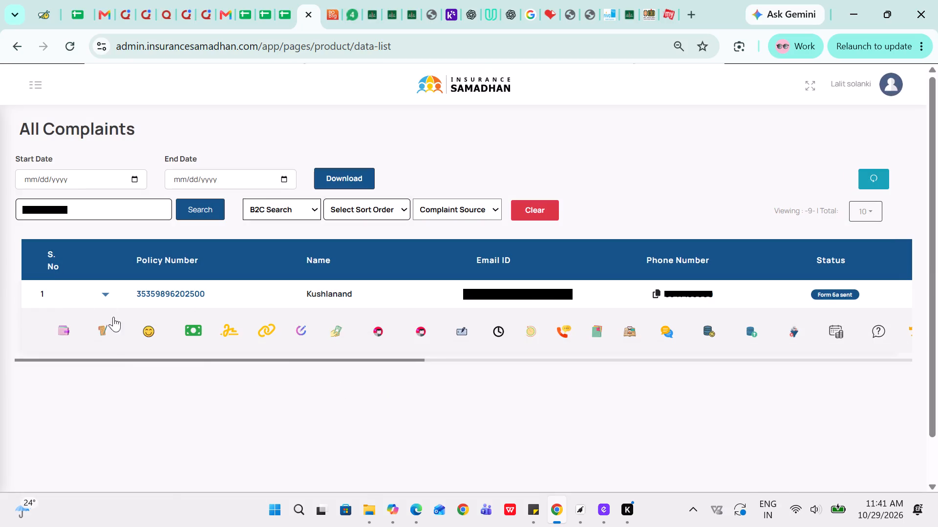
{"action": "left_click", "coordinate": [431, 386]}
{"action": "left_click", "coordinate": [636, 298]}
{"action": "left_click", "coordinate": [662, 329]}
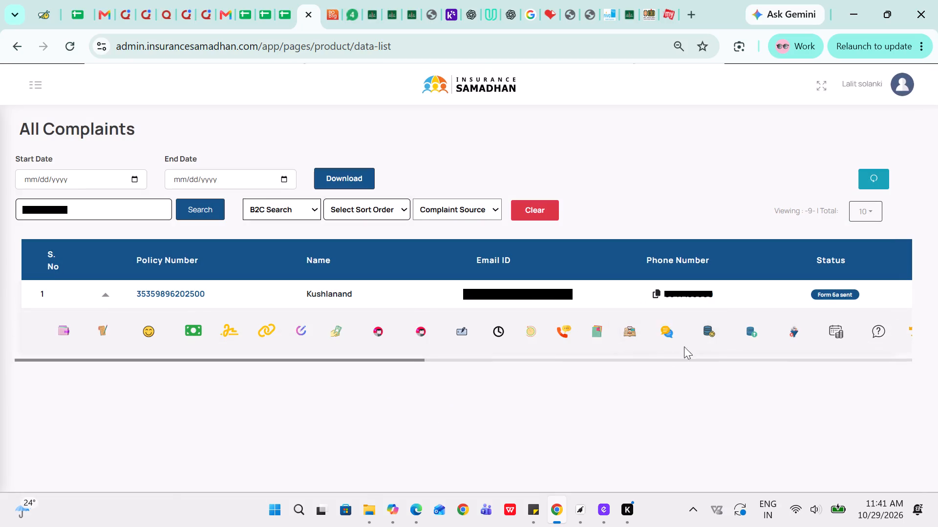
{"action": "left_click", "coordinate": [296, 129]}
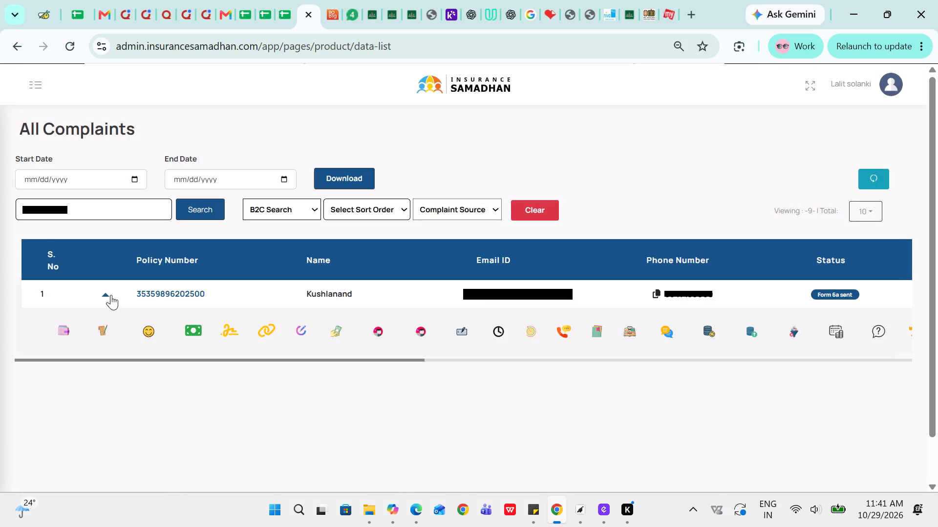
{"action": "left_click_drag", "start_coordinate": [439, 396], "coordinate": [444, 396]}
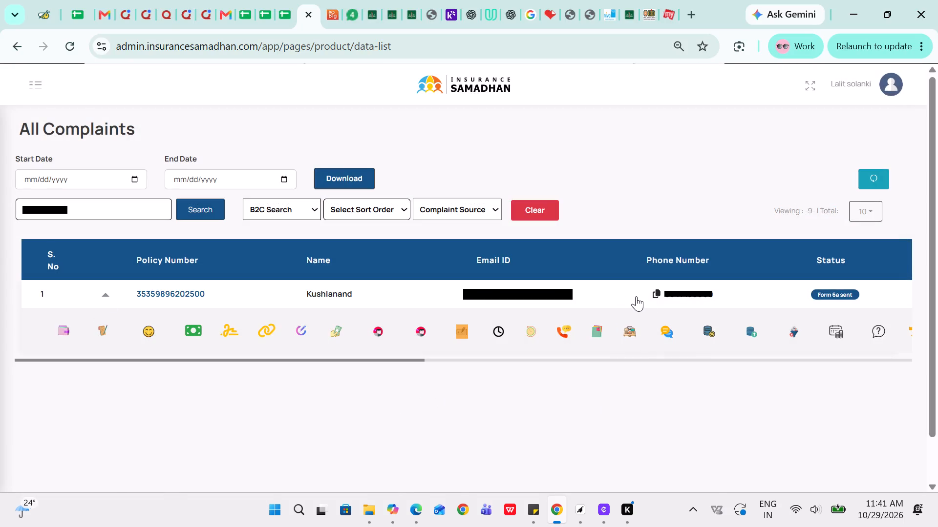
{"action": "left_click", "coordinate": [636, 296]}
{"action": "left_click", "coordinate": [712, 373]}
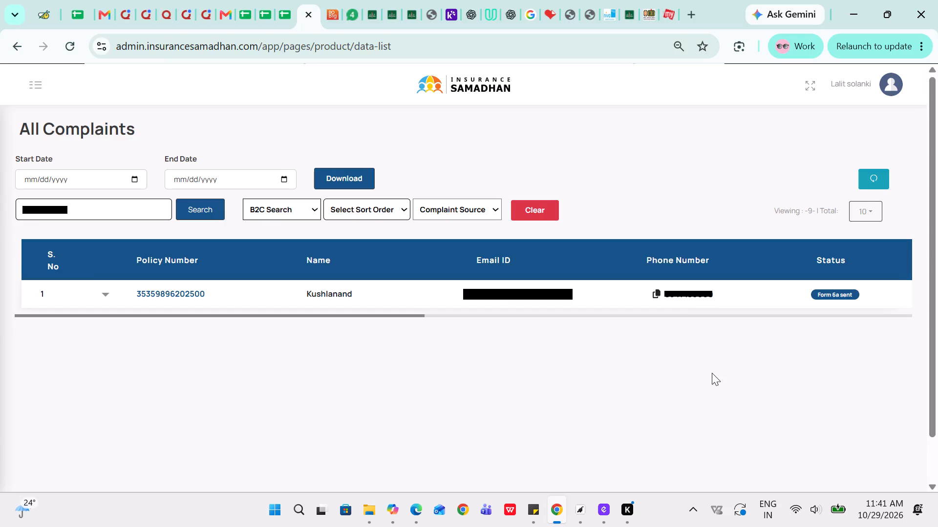
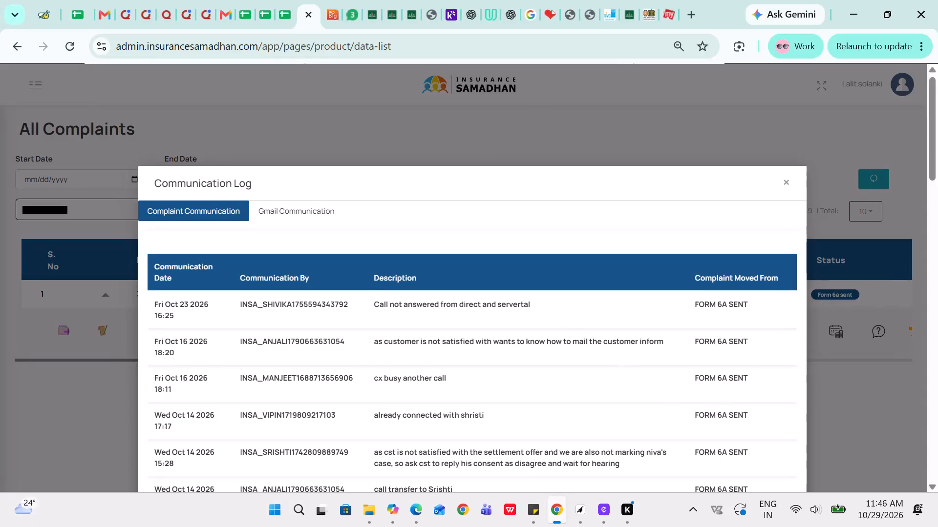
Close the Form 6A sent complaint's communication log.
{"action": "left_click", "coordinate": [462, 115]}
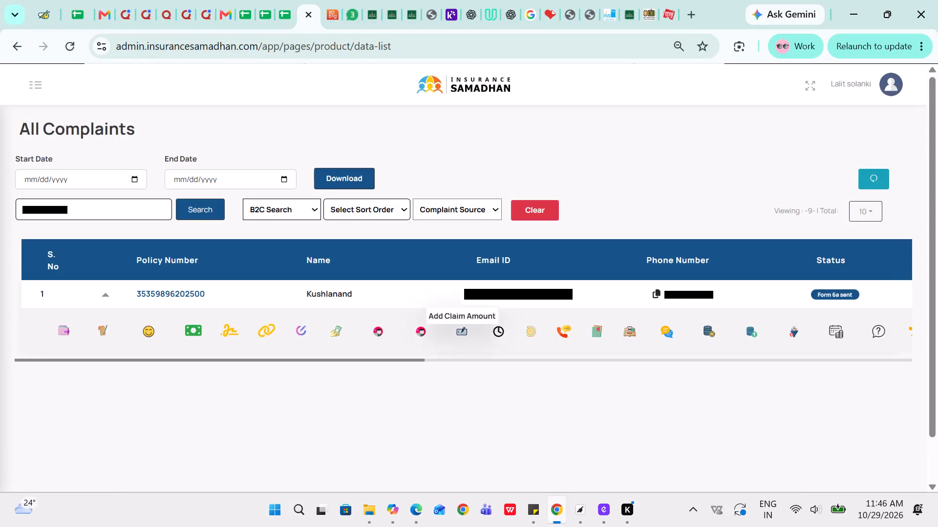
{"action": "left_click", "coordinate": [377, 431]}
{"action": "left_click", "coordinate": [616, 431]}
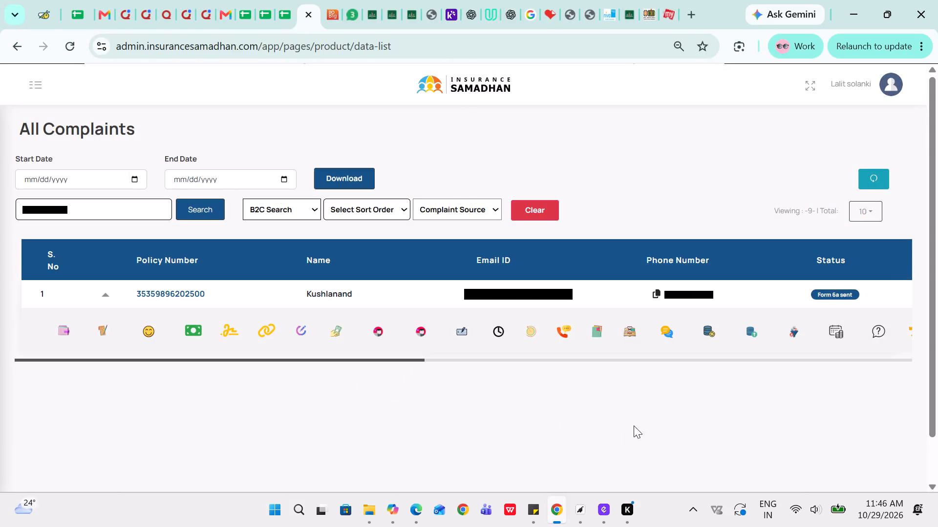
Copy the complainant's phone number, recheck the communication log, and select the existing recipient number in Smartflo's dialer.
{"action": "left_click", "coordinate": [657, 291]}
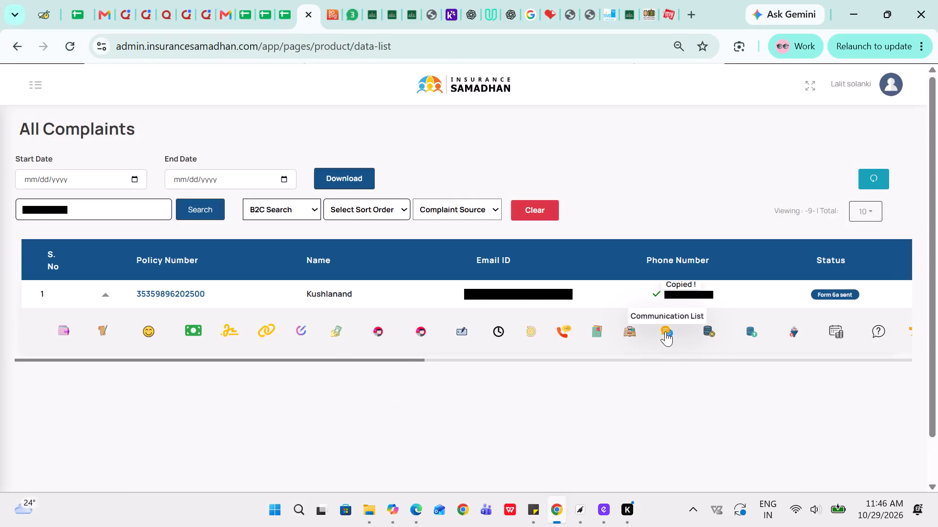
{"action": "left_click", "coordinate": [665, 331]}
{"action": "left_click", "coordinate": [387, 131]}
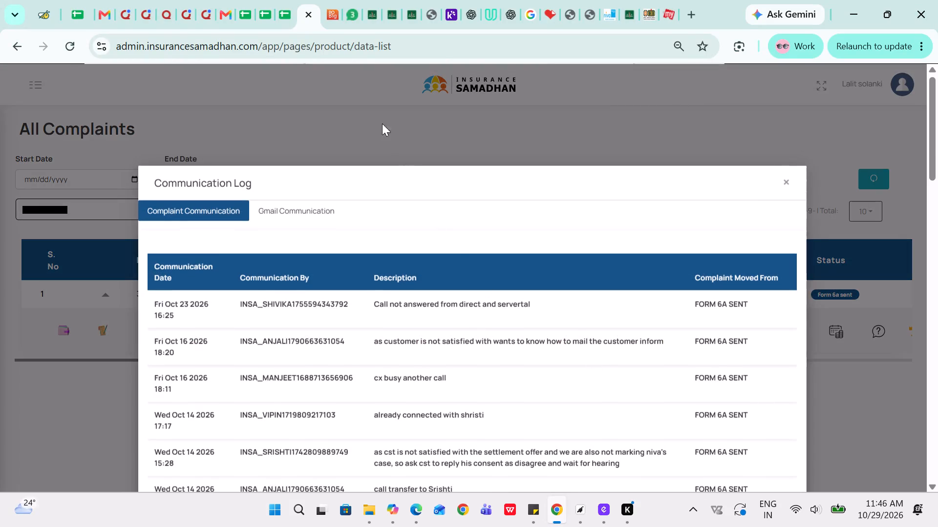
{"action": "left_click", "coordinate": [326, 0]}
{"action": "double_click", "coordinate": [433, 156]}
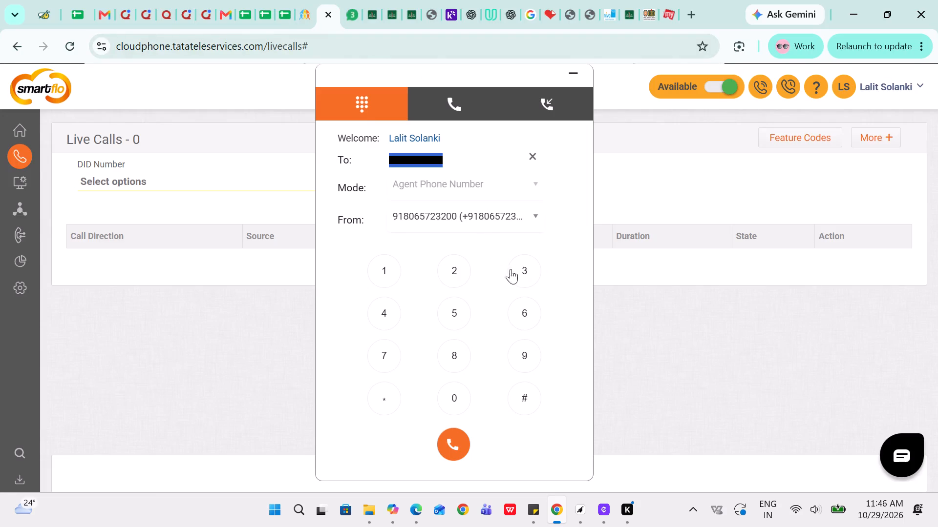
Call the Form 6A sent complainant from the Smartflo dialer using the copied phone number.
{"action": "key", "text": "ctrl+v"}
{"action": "left_click", "coordinate": [454, 447]}
{"action": "left_click", "coordinate": [826, 356]}
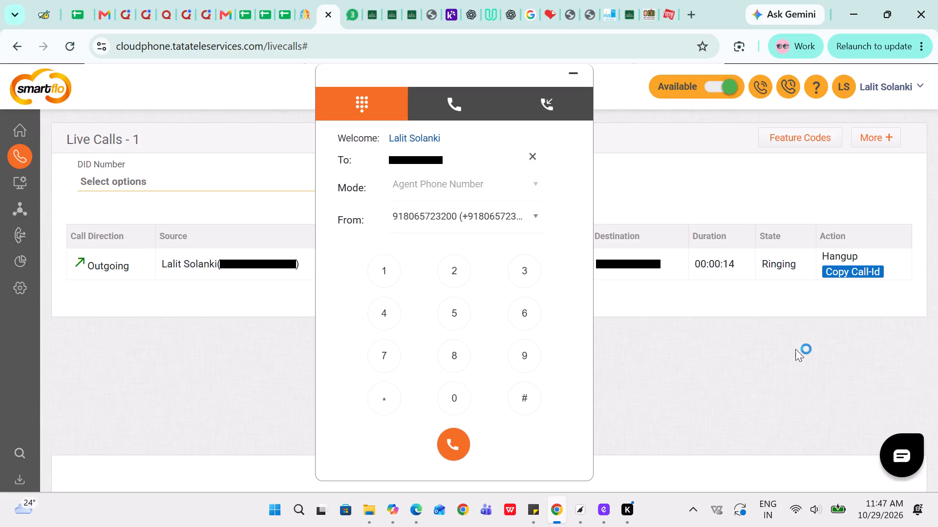
{"action": "left_click", "coordinate": [715, 345]}
Switch to Insurance Samadhan and review the status history of the Form 6A sent complaint.
{"action": "left_click", "coordinate": [298, 0]}
{"action": "left_click", "coordinate": [492, 405]}
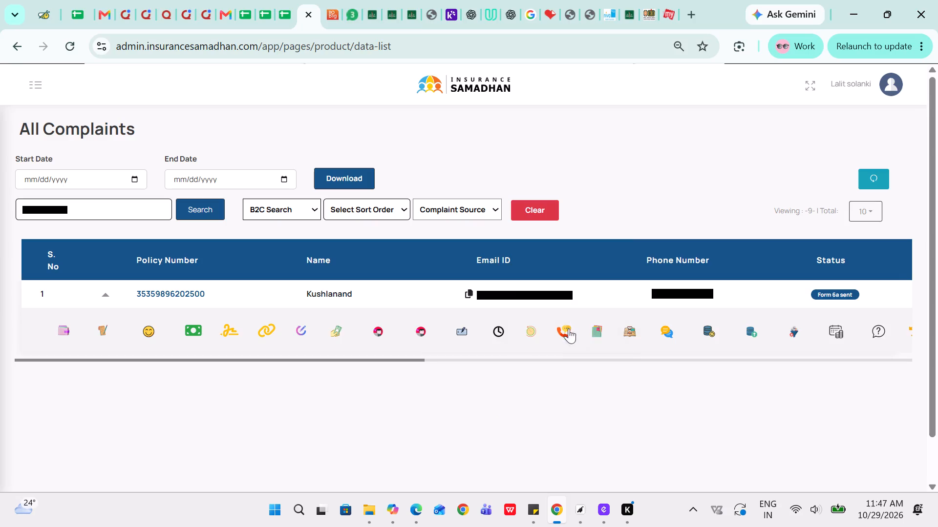
{"action": "left_click", "coordinate": [528, 330]}
{"action": "scroll", "coordinate": [542, 346], "scroll_direction": "down", "scroll_amount": 7}
{"action": "scroll", "coordinate": [517, 354], "scroll_direction": "up", "scroll_amount": 1}
{"action": "scroll", "coordinate": [515, 354], "scroll_direction": "down", "scroll_amount": 9}
{"action": "left_click", "coordinate": [722, 409]}
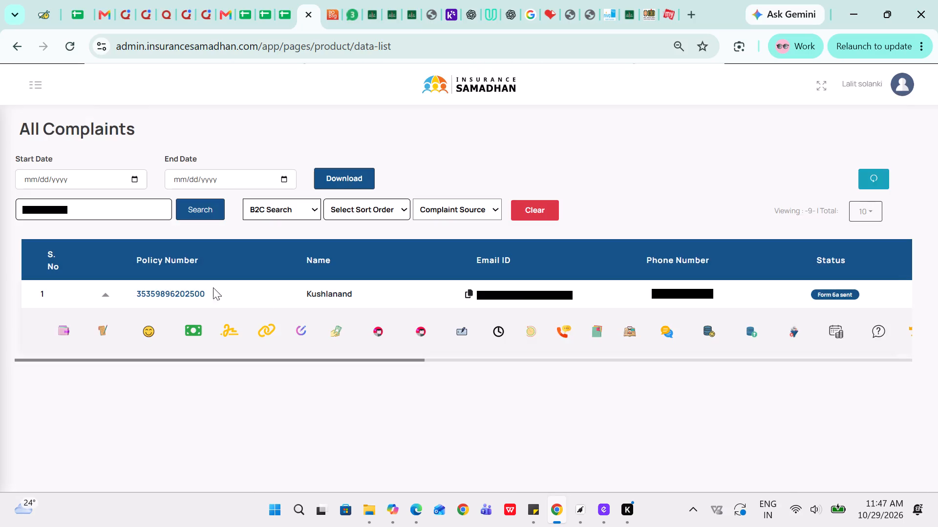
Open the details page of the Form 6A sent complaint.
{"action": "left_click", "coordinate": [176, 296]}
Switch to the Missed call Ombudsman 2026 sheet and record Connected in column I for Vipin's row 27.
{"action": "left_click", "coordinate": [287, 0]}
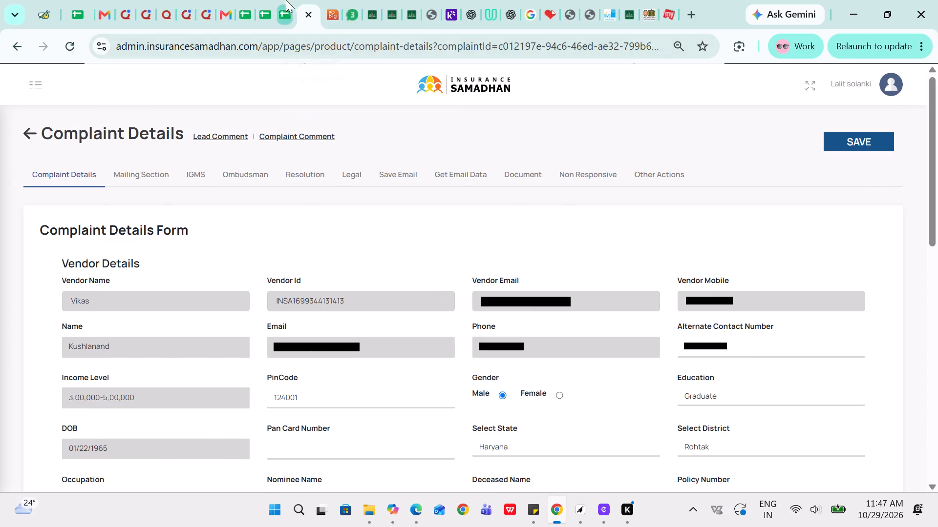
{"action": "key", "text": "Right"}
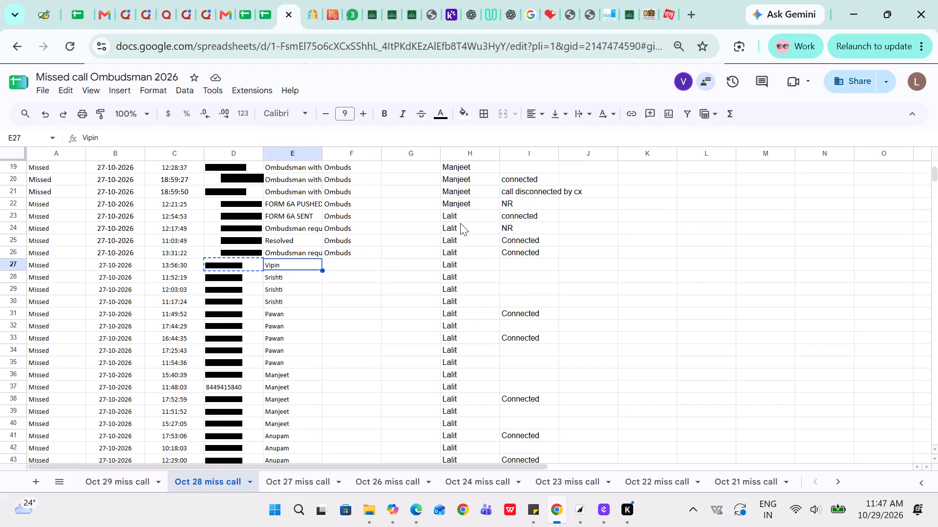
{"action": "key", "text": "Right"}
{"action": "key", "text": "Right"}
{"action": "key", "text": "Right"}
{"action": "key", "text": "Right"}
{"action": "type", "text": "Connected"}
{"action": "key", "text": "Return"}
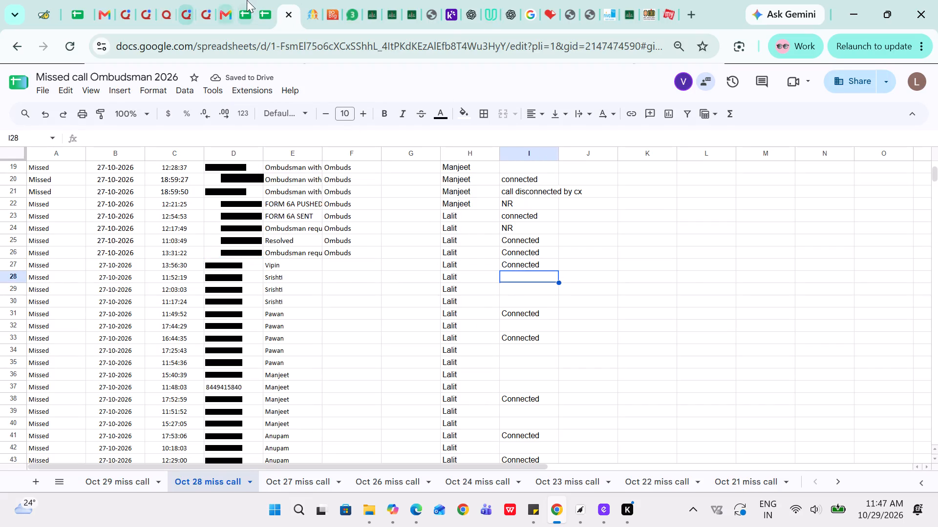
Switch back to the complaint's details page in Insurance Samadhan.
{"action": "left_click", "coordinate": [315, 0]}
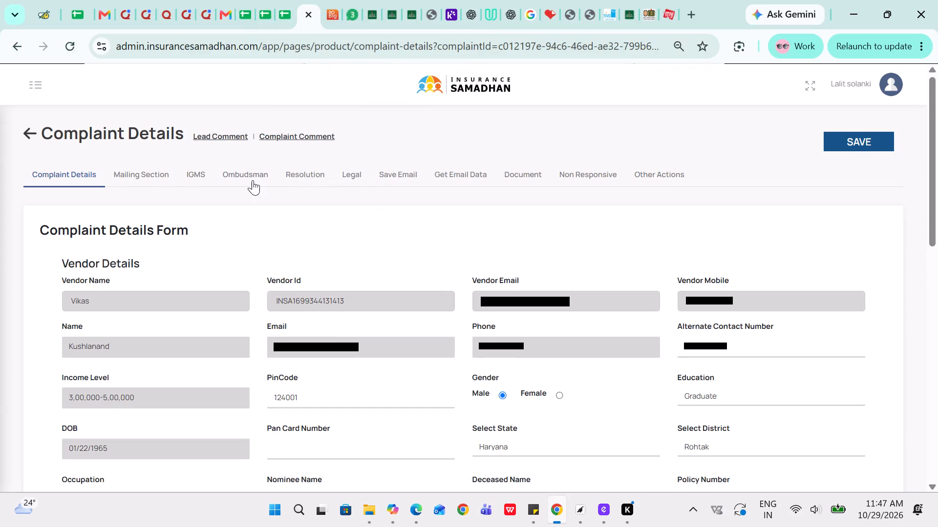
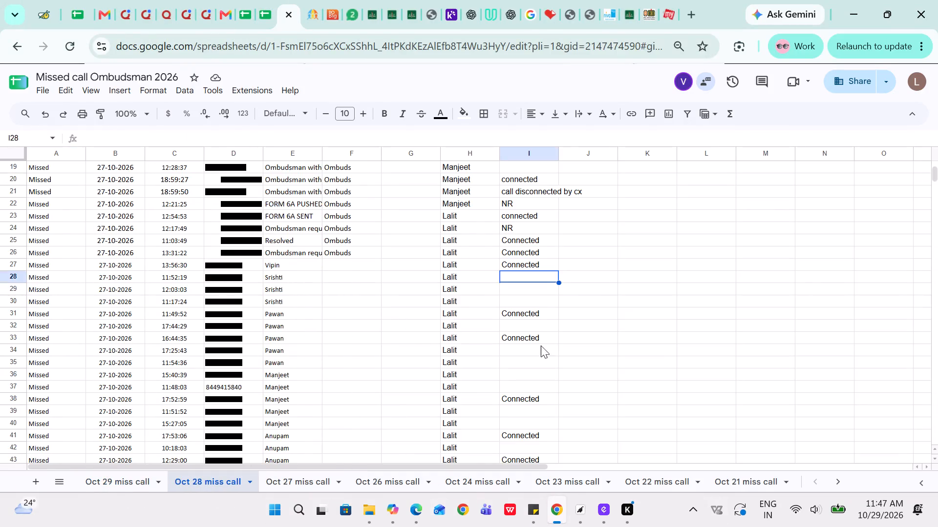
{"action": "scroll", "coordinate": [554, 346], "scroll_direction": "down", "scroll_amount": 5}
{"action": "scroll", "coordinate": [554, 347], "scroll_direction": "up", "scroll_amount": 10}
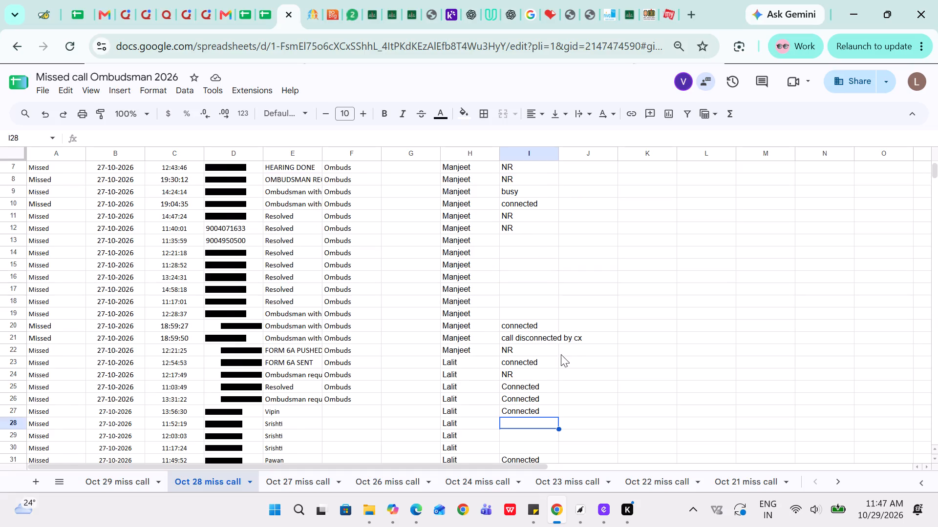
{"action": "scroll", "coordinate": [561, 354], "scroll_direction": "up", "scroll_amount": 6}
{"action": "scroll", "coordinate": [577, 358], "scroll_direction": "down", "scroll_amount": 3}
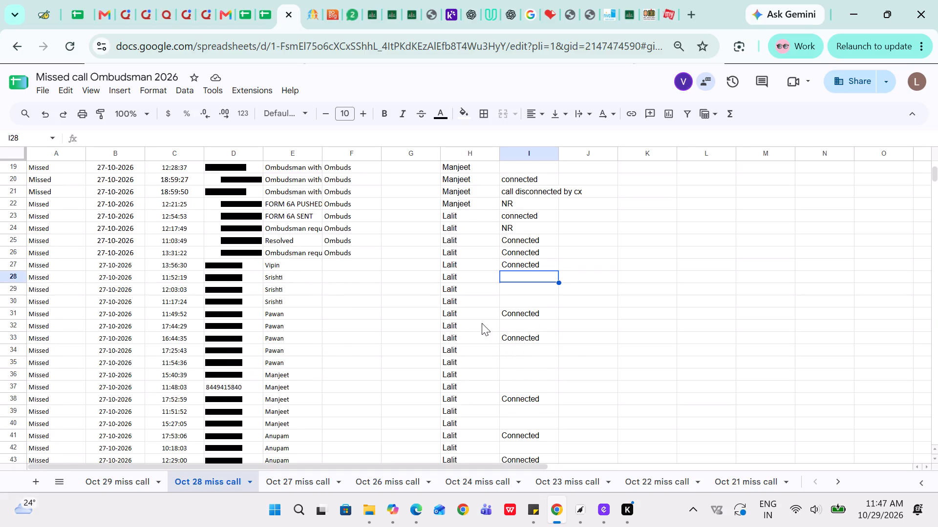
Switch to Insurance Samadhan and add the complaint comment "Hearing reminder shared." to the complaint's communication log.
{"action": "left_click", "coordinate": [306, 0]}
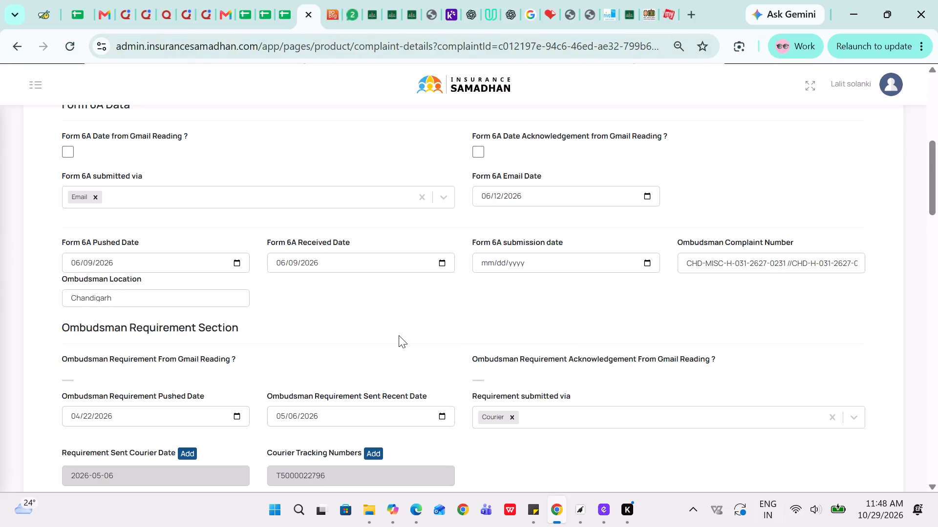
{"action": "scroll", "coordinate": [400, 336], "scroll_direction": "up", "scroll_amount": 12}
{"action": "left_click", "coordinate": [319, 136]}
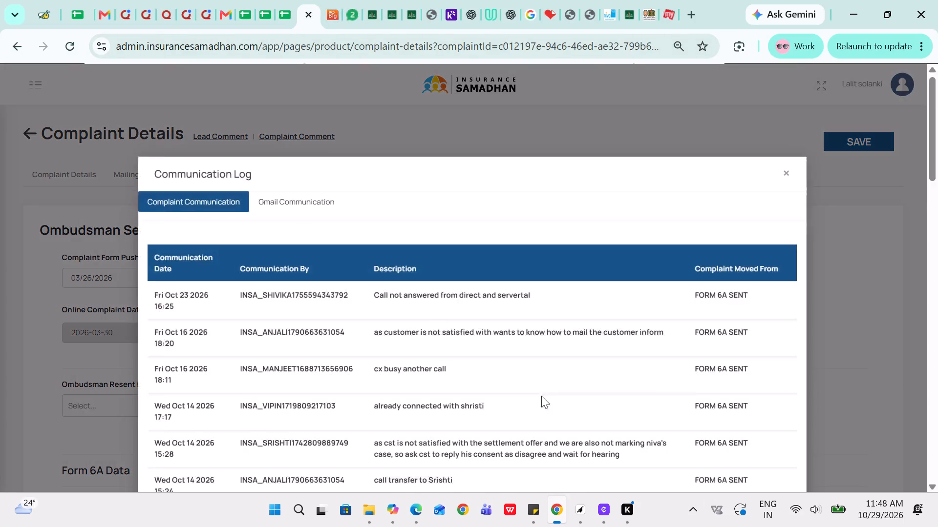
{"action": "scroll", "coordinate": [487, 373], "scroll_direction": "down", "scroll_amount": 9}
{"action": "scroll", "coordinate": [517, 398], "scroll_direction": "up", "scroll_amount": 1}
{"action": "scroll", "coordinate": [517, 398], "scroll_direction": "down", "scroll_amount": 5}
{"action": "scroll", "coordinate": [531, 453], "scroll_direction": "down", "scroll_amount": 5}
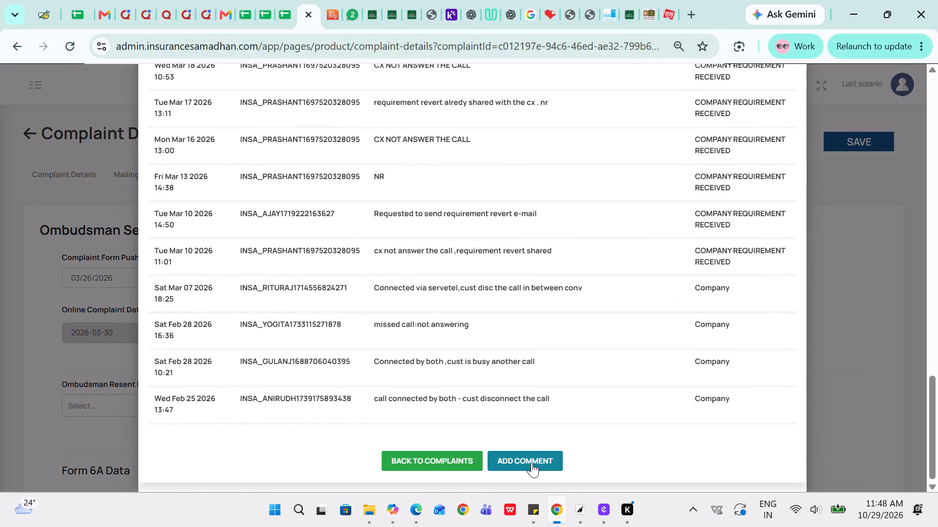
{"action": "left_click", "coordinate": [535, 461]}
{"action": "left_click", "coordinate": [513, 340]}
{"action": "type", "text": "HEar"}
{"action": "key", "text": "BackSpace"}
{"action": "key", "text": "BackSpace"}
{"action": "key", "text": "BackSpace"}
{"action": "key", "text": "BackSpace"}
{"action": "type", "text": "Hearing remider shard"}
{"action": "key", "text": "BackSpace"}
{"action": "key", "text": "BackSpace"}
{"action": "key", "text": "e"}
{"action": "key", "text": "BackSpace"}
{"action": "type", "text": "red."}
{"action": "left_click", "coordinate": [409, 322]}
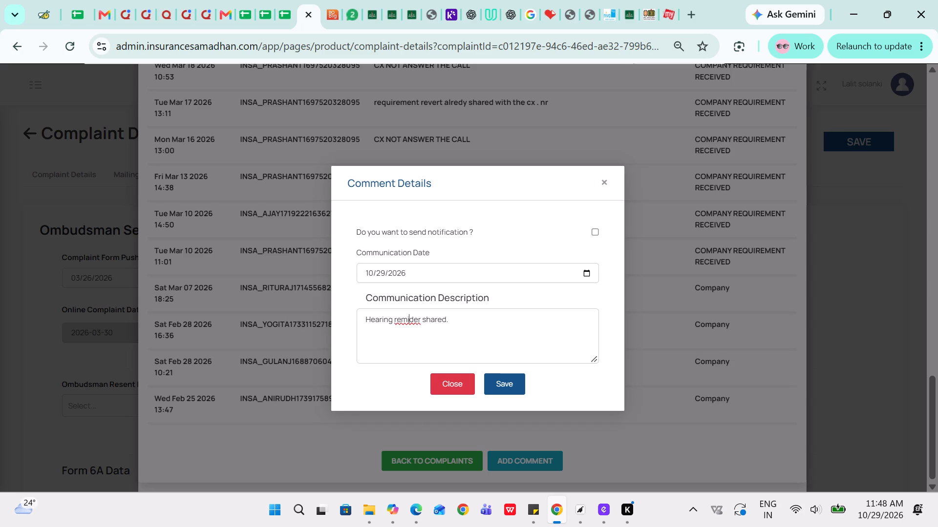
{"action": "key", "text": "n"}
{"action": "left_click", "coordinate": [503, 375]}
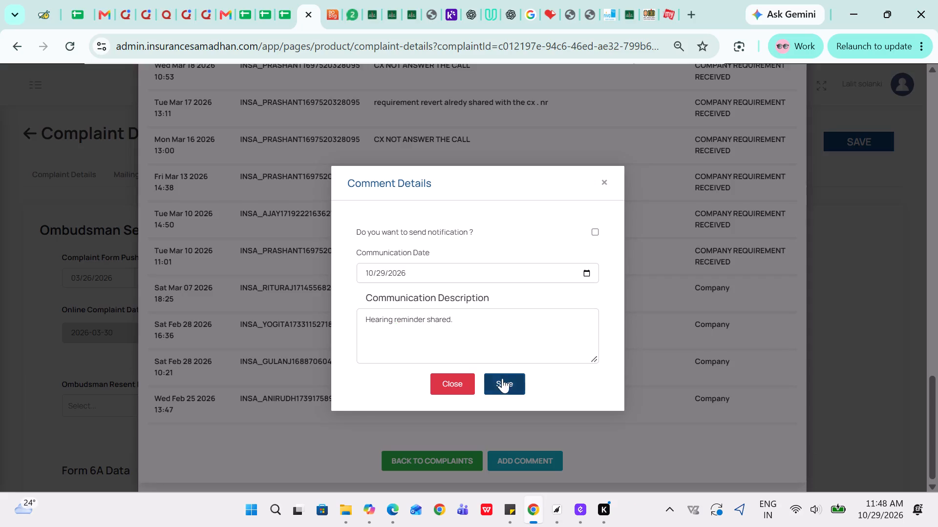
{"action": "left_click", "coordinate": [243, 363]}
{"action": "left_click", "coordinate": [68, 329]}
Return to the All Complaints list and check the Form 6A sent complaint's communication log.
{"action": "left_click", "coordinate": [32, 129]}
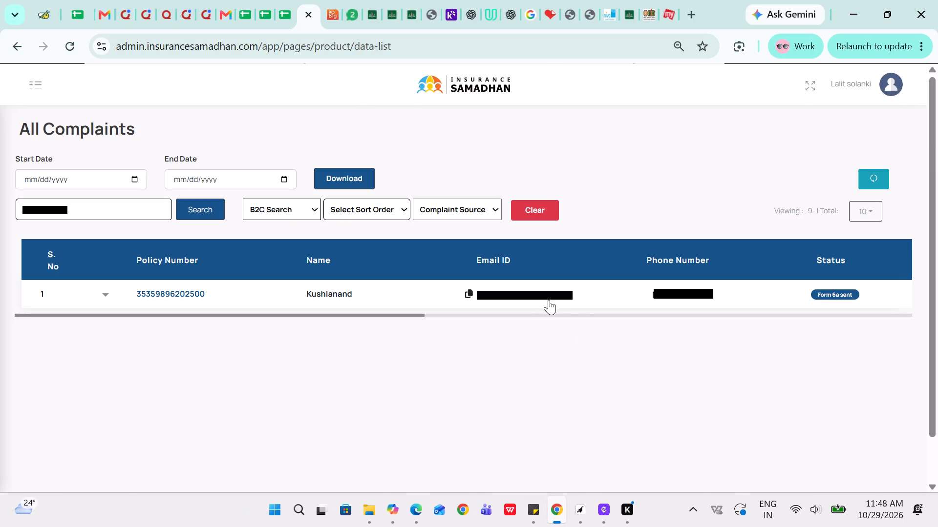
{"action": "left_click", "coordinate": [634, 293]}
{"action": "left_click", "coordinate": [671, 329]}
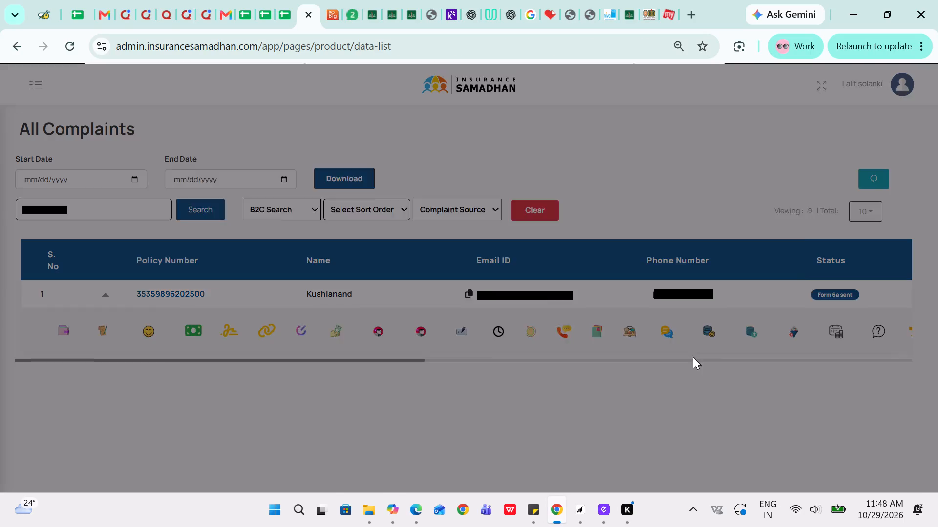
{"action": "left_click", "coordinate": [494, 167]}
{"action": "left_click", "coordinate": [609, 164]}
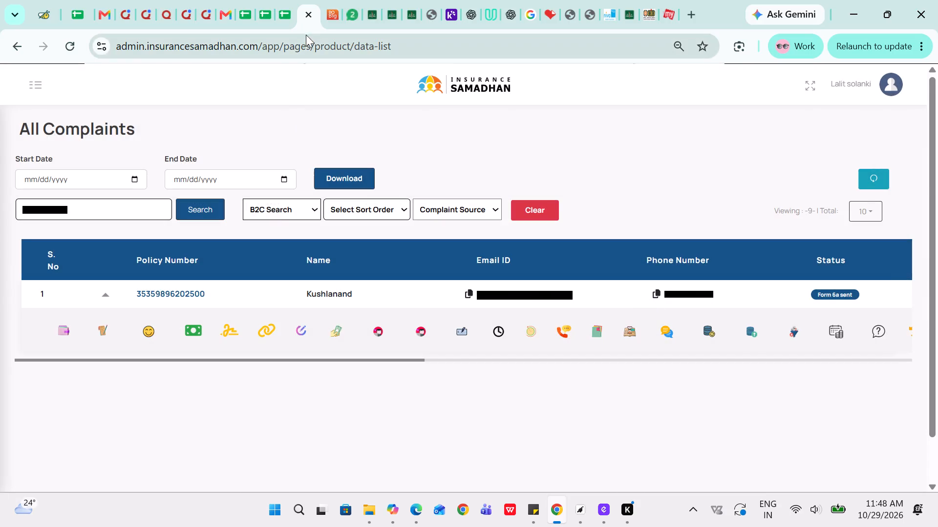
Copy the row 28 phone number from the Missed call Ombudsman 2026 sheet and search for its complaint in Insurance Samadhan.
{"action": "left_click", "coordinate": [284, 0]}
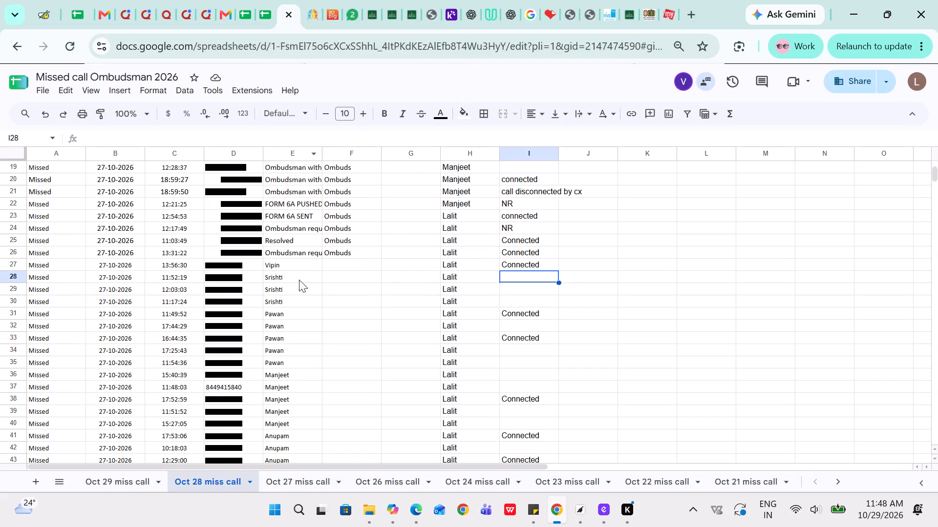
{"action": "key", "text": "Left"}
{"action": "key", "text": "Left"}
{"action": "key", "text": "Left"}
{"action": "key", "text": "Left"}
{"action": "key", "text": "Left"}
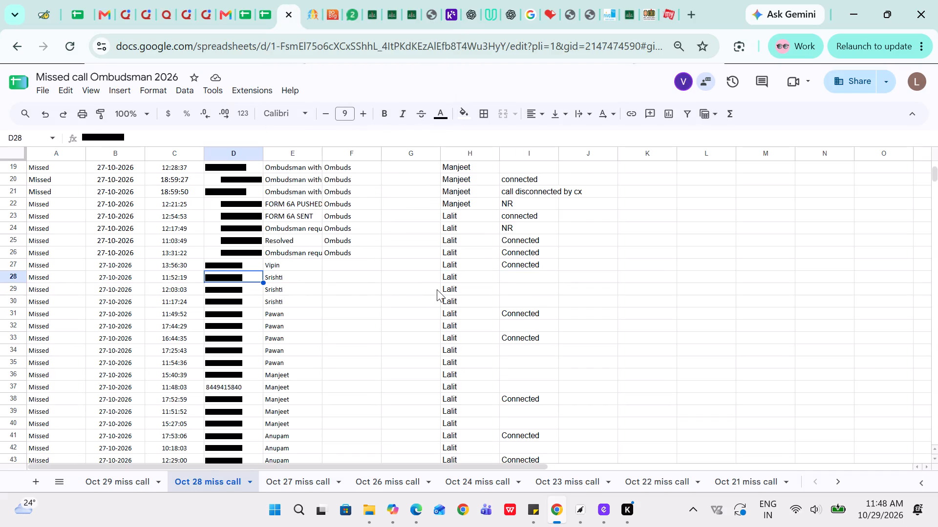
{"action": "key", "text": "ctrl+c"}
{"action": "left_click", "coordinate": [315, 0]}
{"action": "left_click", "coordinate": [47, 188]}
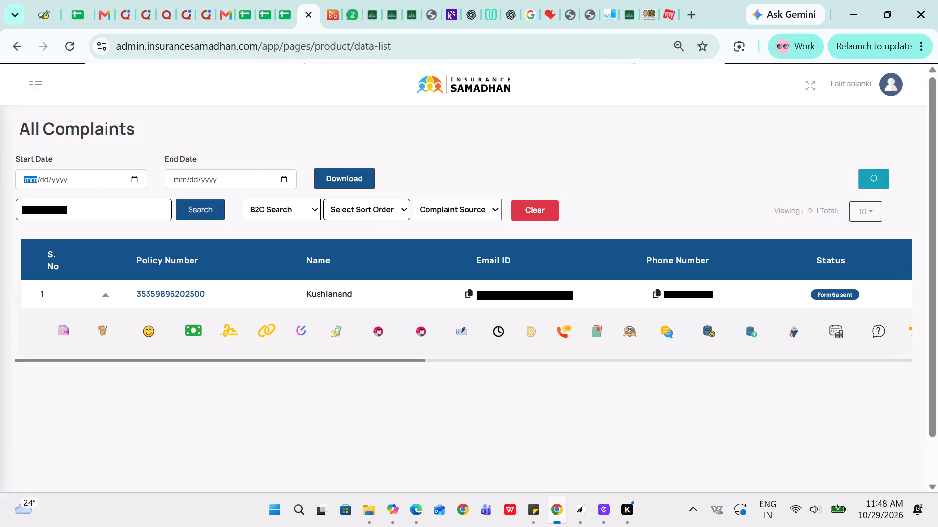
{"action": "left_click_drag", "start_coordinate": [91, 210], "coordinate": [0, 229]}
{"action": "key", "text": "ctrl+v"}
{"action": "left_click_drag", "start_coordinate": [155, 226], "coordinate": [160, 226]}
{"action": "left_click", "coordinate": [191, 219]}
{"action": "left_click", "coordinate": [574, 417]}
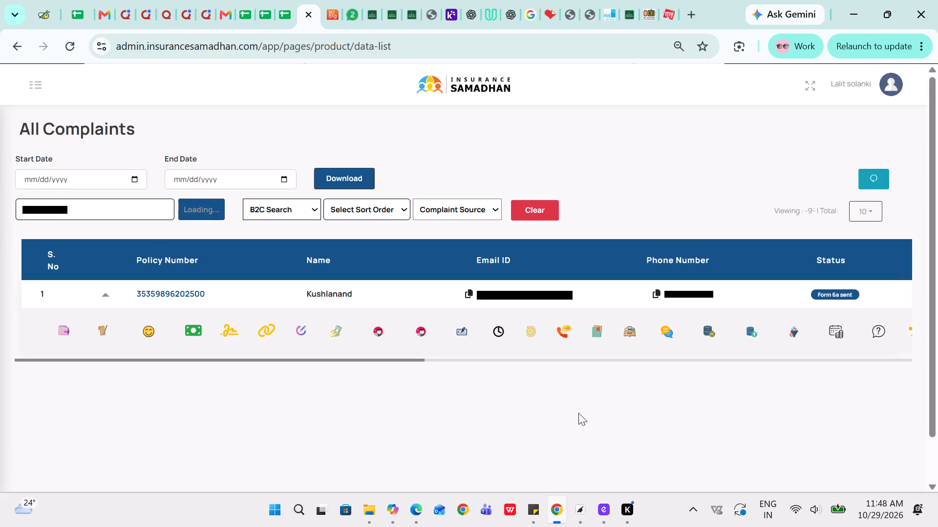
Review the latest entries in the found complaint's communication log.
{"action": "left_click", "coordinate": [626, 297]}
{"action": "left_click", "coordinate": [672, 352]}
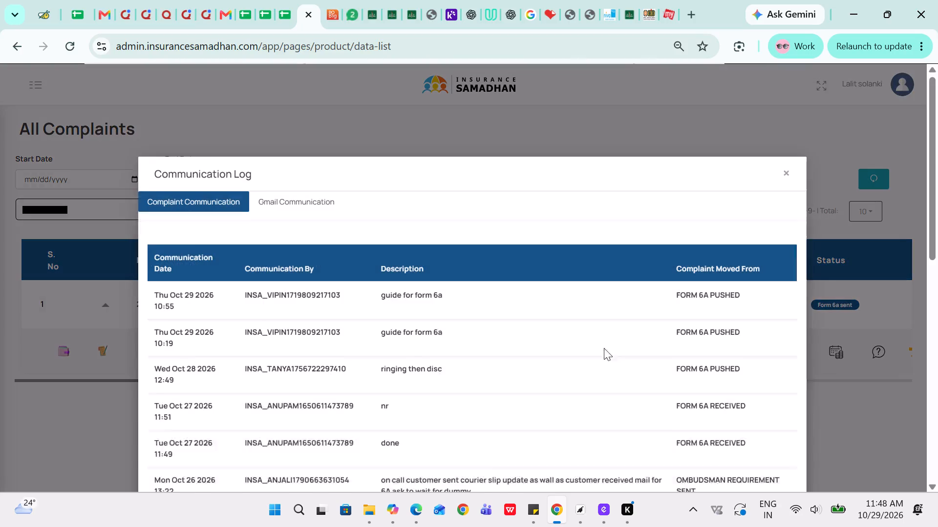
{"action": "left_click_drag", "start_coordinate": [465, 304], "coordinate": [252, 291]}
{"action": "left_click", "coordinate": [334, 114]}
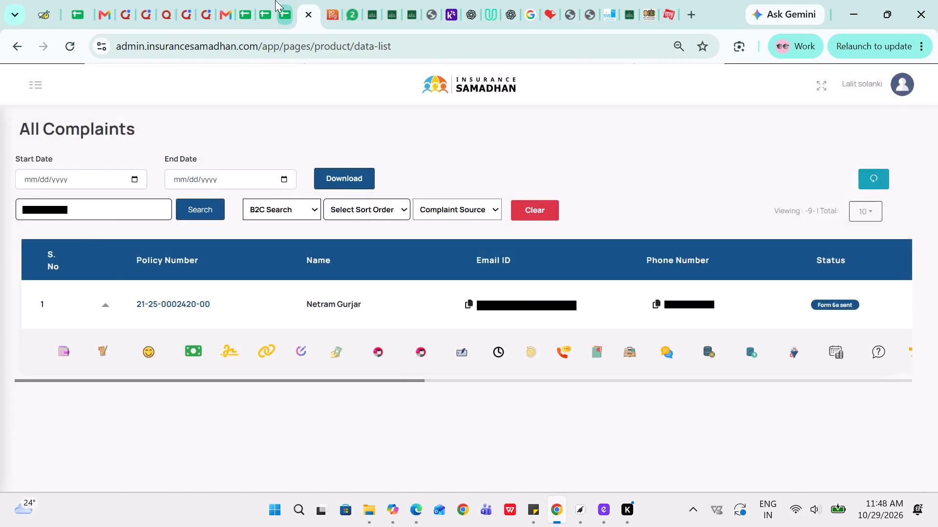
Switch to the Missed call Ombudsman 2026 sheet and record Connected in column I for row 28.
{"action": "left_click", "coordinate": [277, 0]}
{"action": "key", "text": "Right"}
{"action": "key", "text": "Right"}
{"action": "key", "text": "Right"}
{"action": "key", "text": "Right"}
{"action": "key", "text": "Right"}
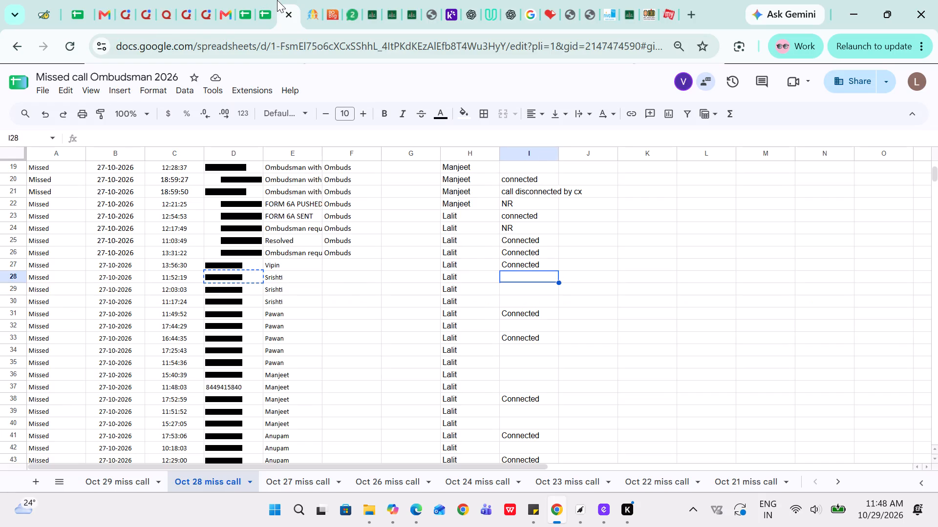
{"action": "type", "text": "Connected"}
{"action": "key", "text": "Return"}
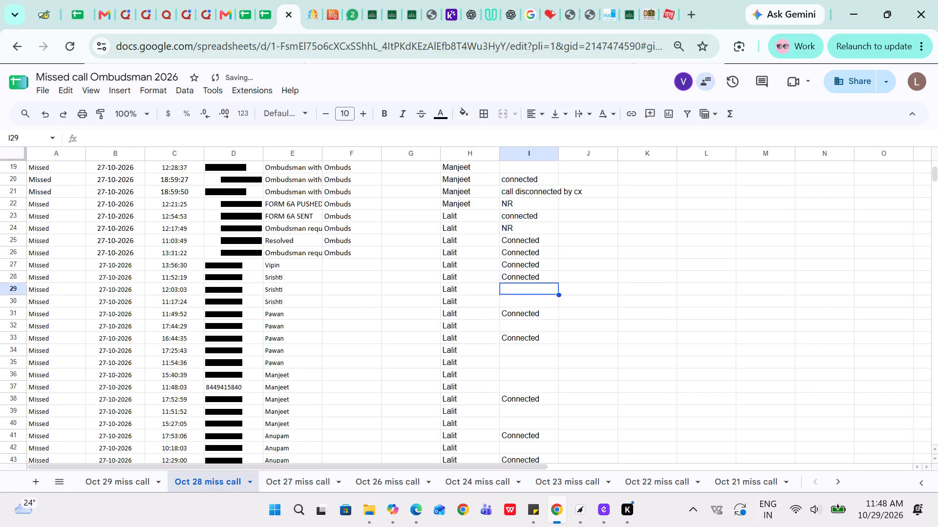
Copy the row 29 phone number from the sheet and search for its complaint in Insurance Samadhan.
{"action": "key", "text": "Left"}
{"action": "key", "text": "Left"}
{"action": "key", "text": "Left"}
{"action": "key", "text": "Left"}
{"action": "key", "text": "Left"}
{"action": "key", "text": "ctrl+c"}
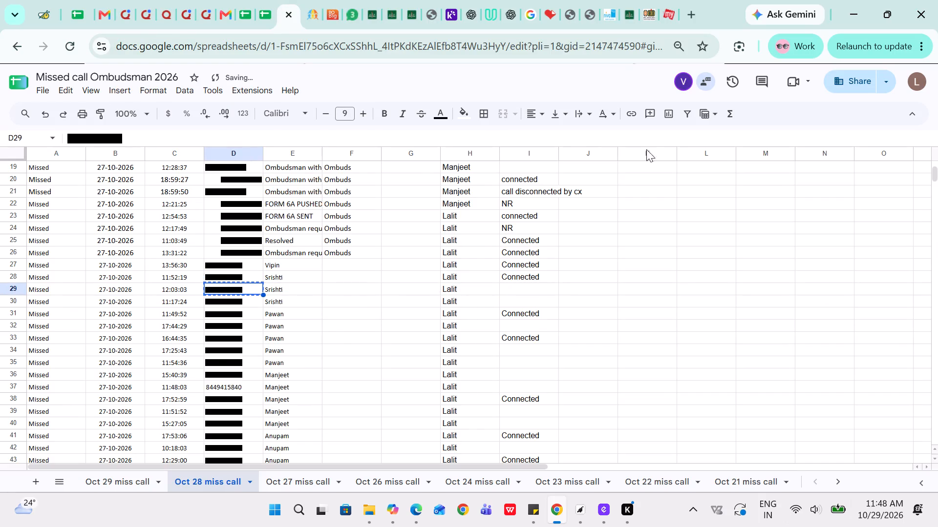
{"action": "left_click", "coordinate": [318, 0]}
{"action": "scroll", "coordinate": [213, 150], "scroll_direction": "up", "scroll_amount": 5}
{"action": "left_click_drag", "start_coordinate": [112, 206], "coordinate": [0, 229]}
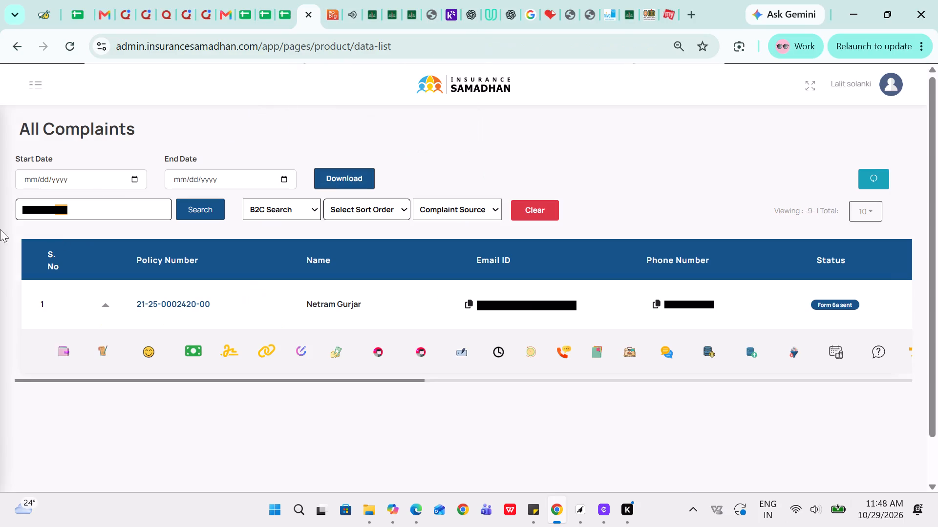
{"action": "left_click_drag", "start_coordinate": [0, 229], "coordinate": [0, 229]}
{"action": "key", "text": "ctrl+v"}
{"action": "left_click", "coordinate": [200, 208]}
{"action": "left_click", "coordinate": [572, 435]}
Review the communication log of the complaint found for row 29.
{"action": "left_click", "coordinate": [626, 296]}
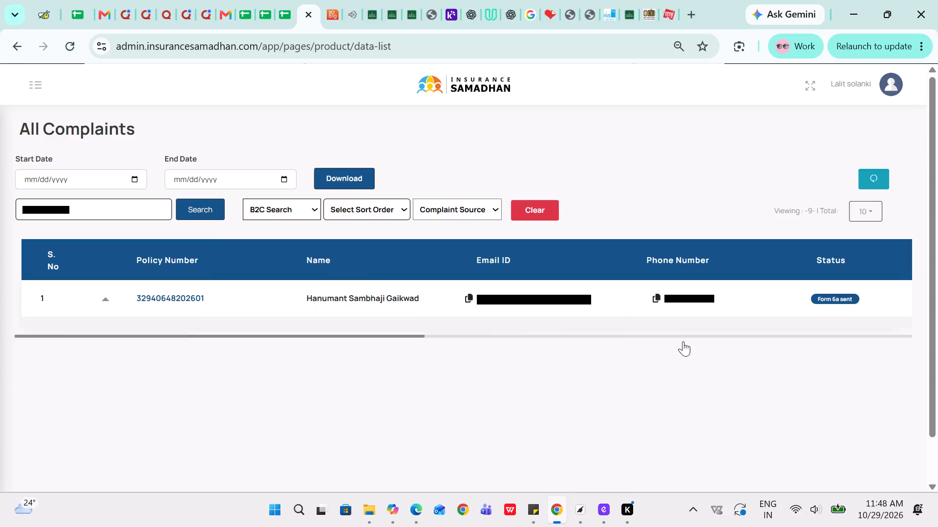
{"action": "left_click", "coordinate": [666, 344]}
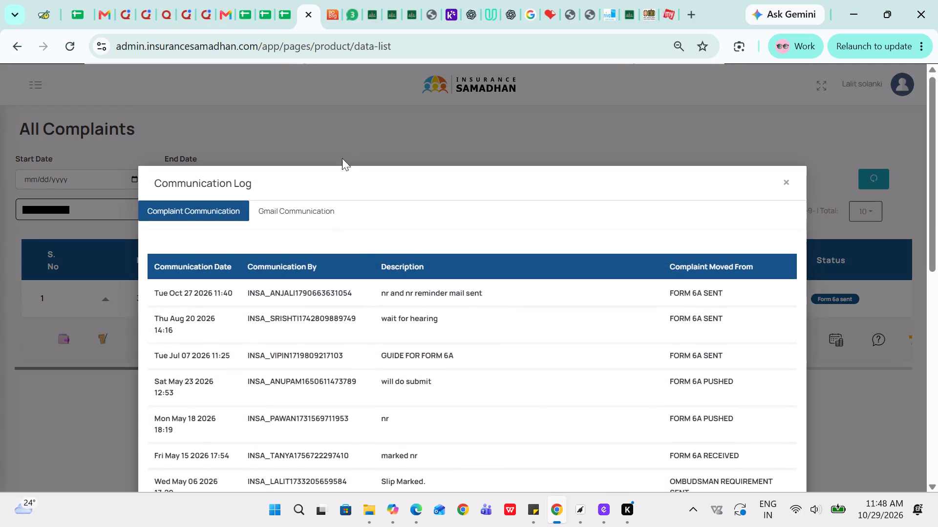
{"action": "left_click", "coordinate": [375, 136]}
Review the status history of the same complaint.
{"action": "left_click", "coordinate": [533, 340]}
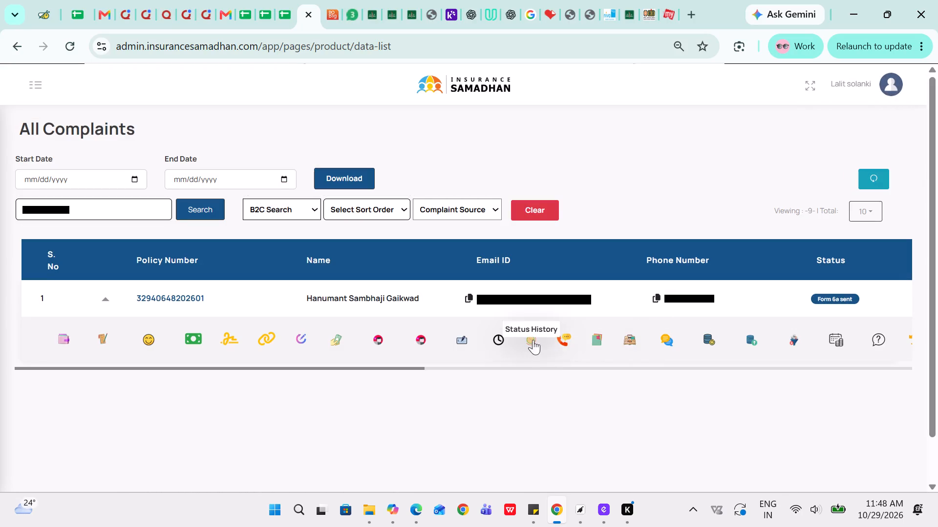
{"action": "scroll", "coordinate": [568, 339], "scroll_direction": "down", "scroll_amount": 8}
{"action": "scroll", "coordinate": [569, 344], "scroll_direction": "up", "scroll_amount": 1}
{"action": "scroll", "coordinate": [569, 344], "scroll_direction": "down", "scroll_amount": 7}
{"action": "left_click", "coordinate": [742, 426]}
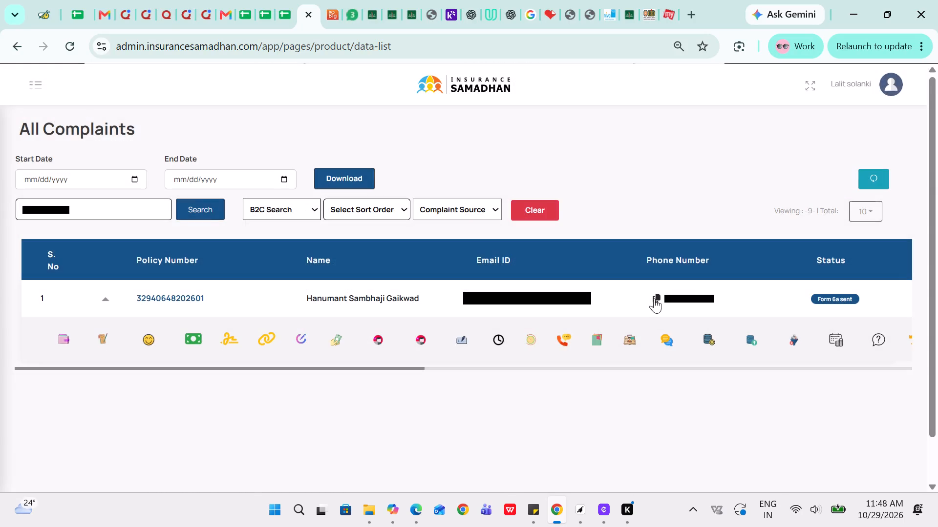
Copy the complainant's phone number, switch to Smartflo, and place a call to it from the dialer.
{"action": "left_click", "coordinate": [660, 298]}
{"action": "left_click", "coordinate": [331, 0]}
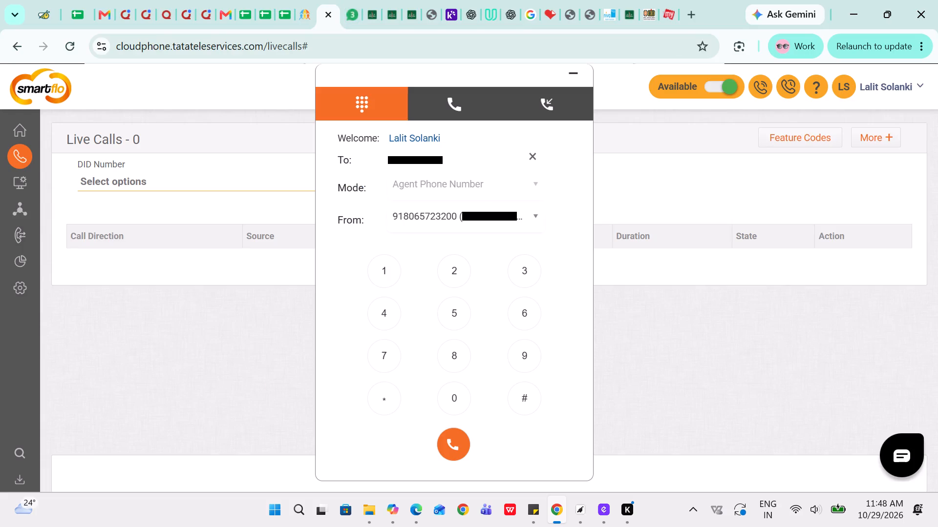
{"action": "double_click", "coordinate": [415, 156]}
{"action": "key", "text": "ctrl+v"}
{"action": "left_click", "coordinate": [443, 448]}
{"action": "left_click", "coordinate": [722, 402]}
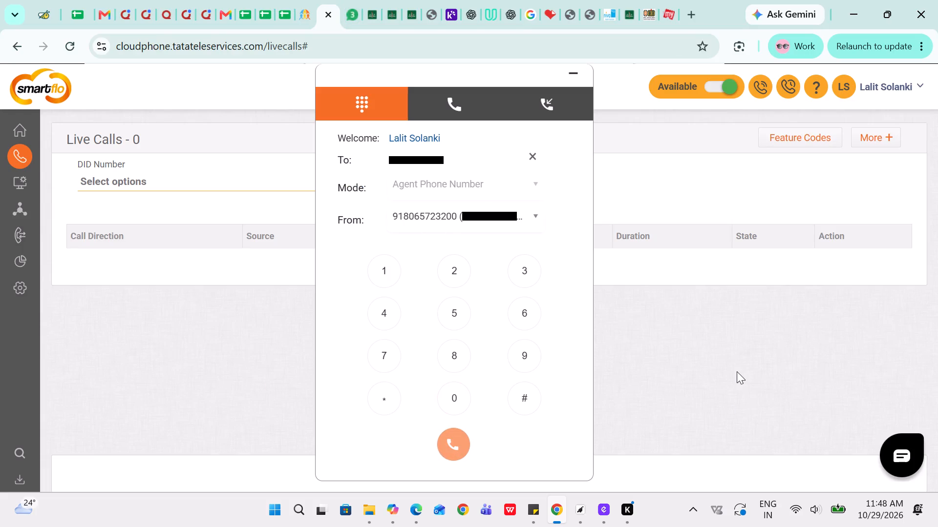